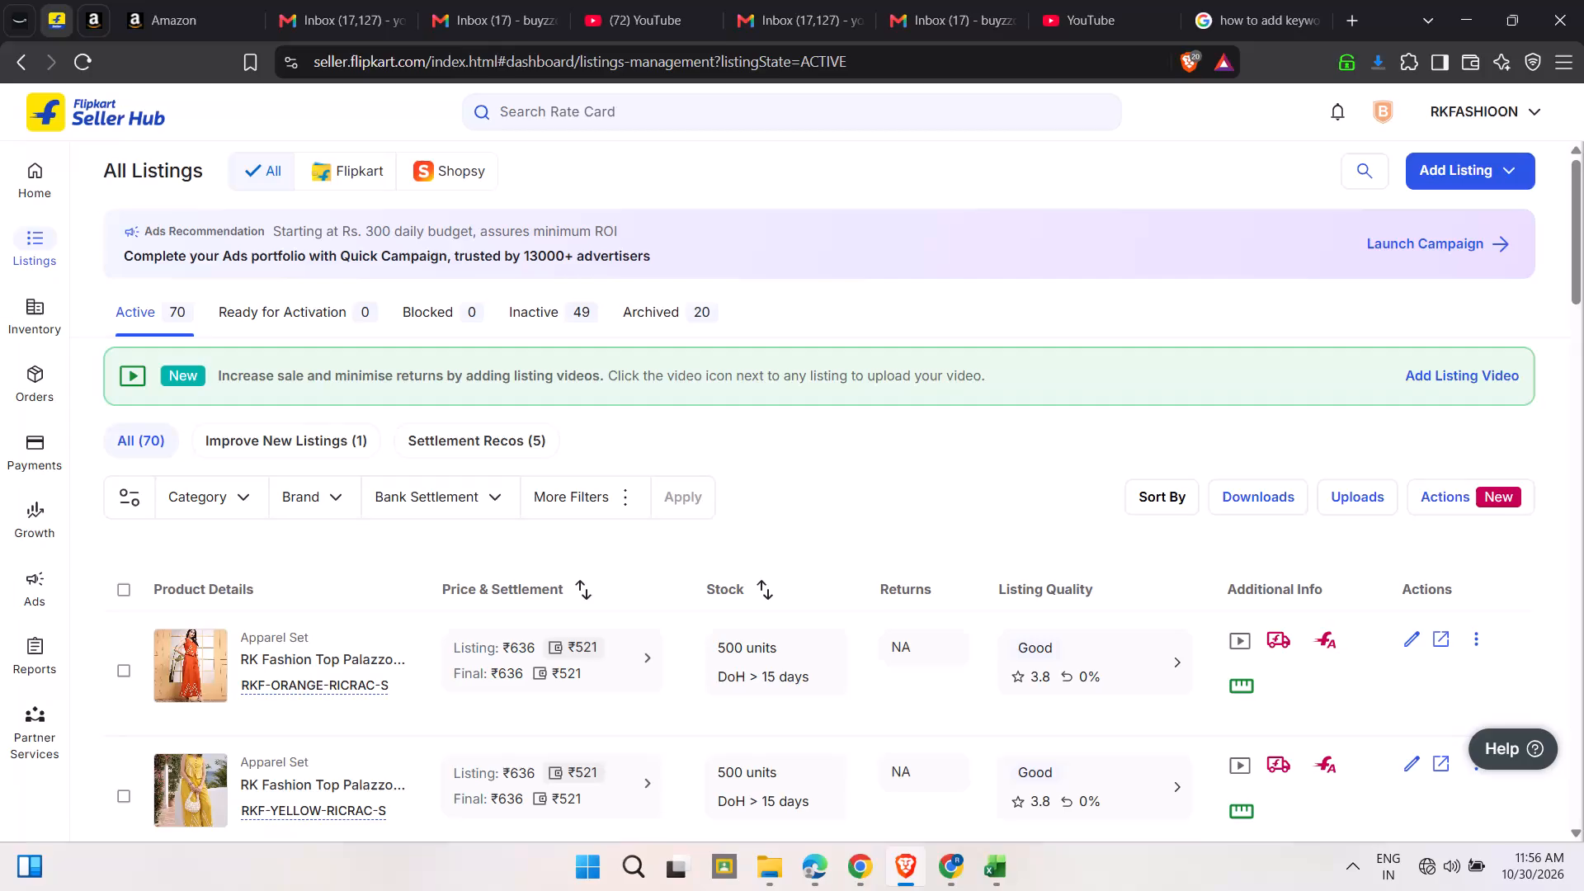
# Switch to the Amazon Seller Central orders page.
pyautogui.click(124, 19)
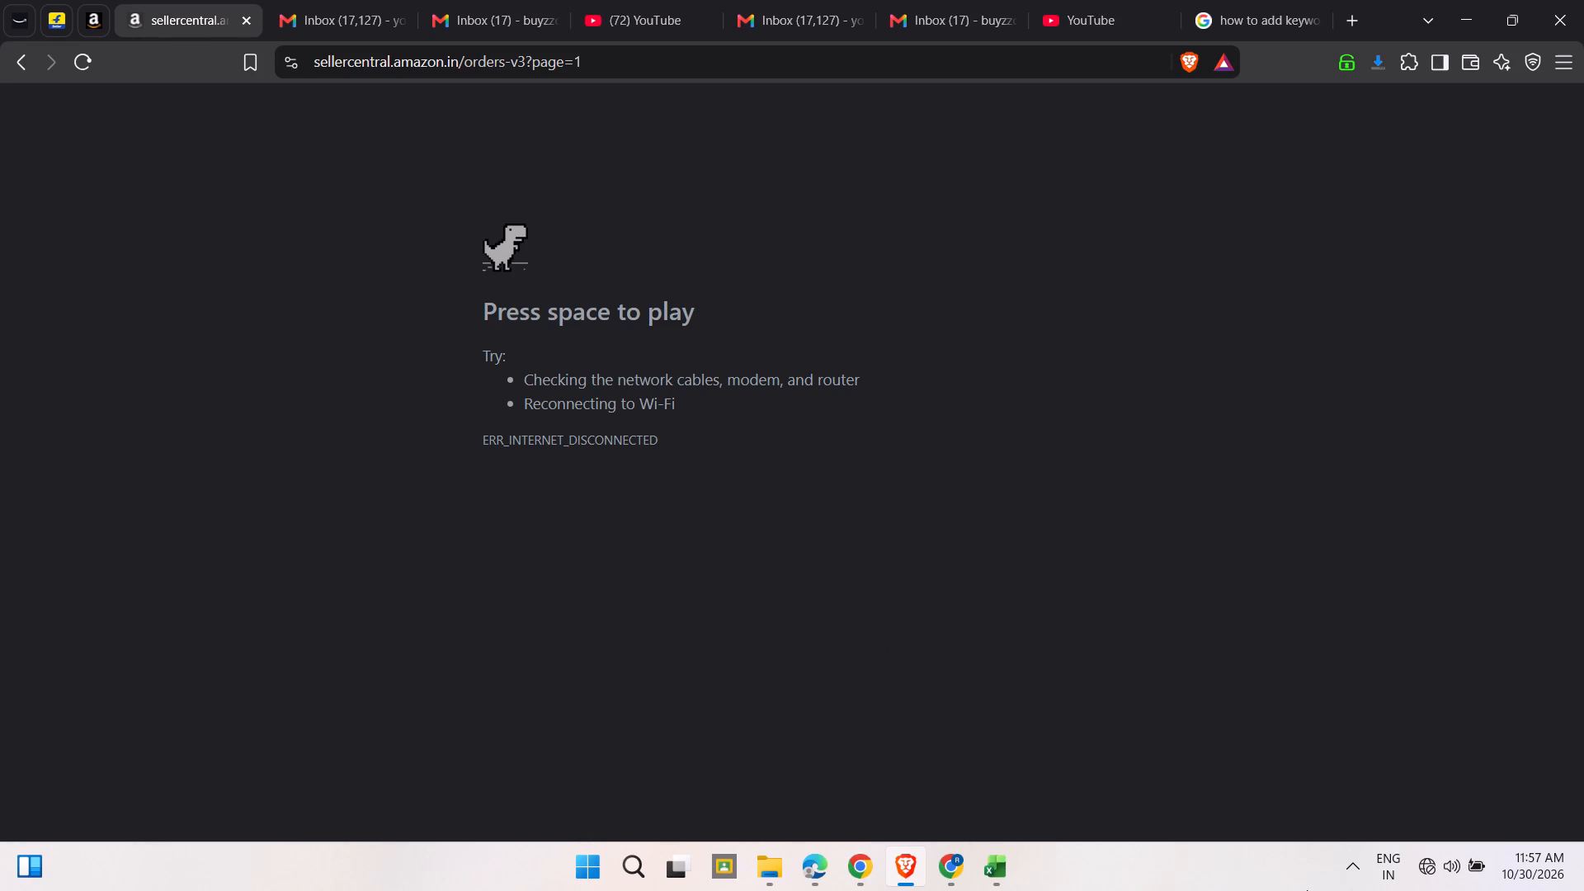
# Check the computer's Wi-Fi connection and available networks, and return to the Amazon orders page.
pyautogui.click(1433, 886)
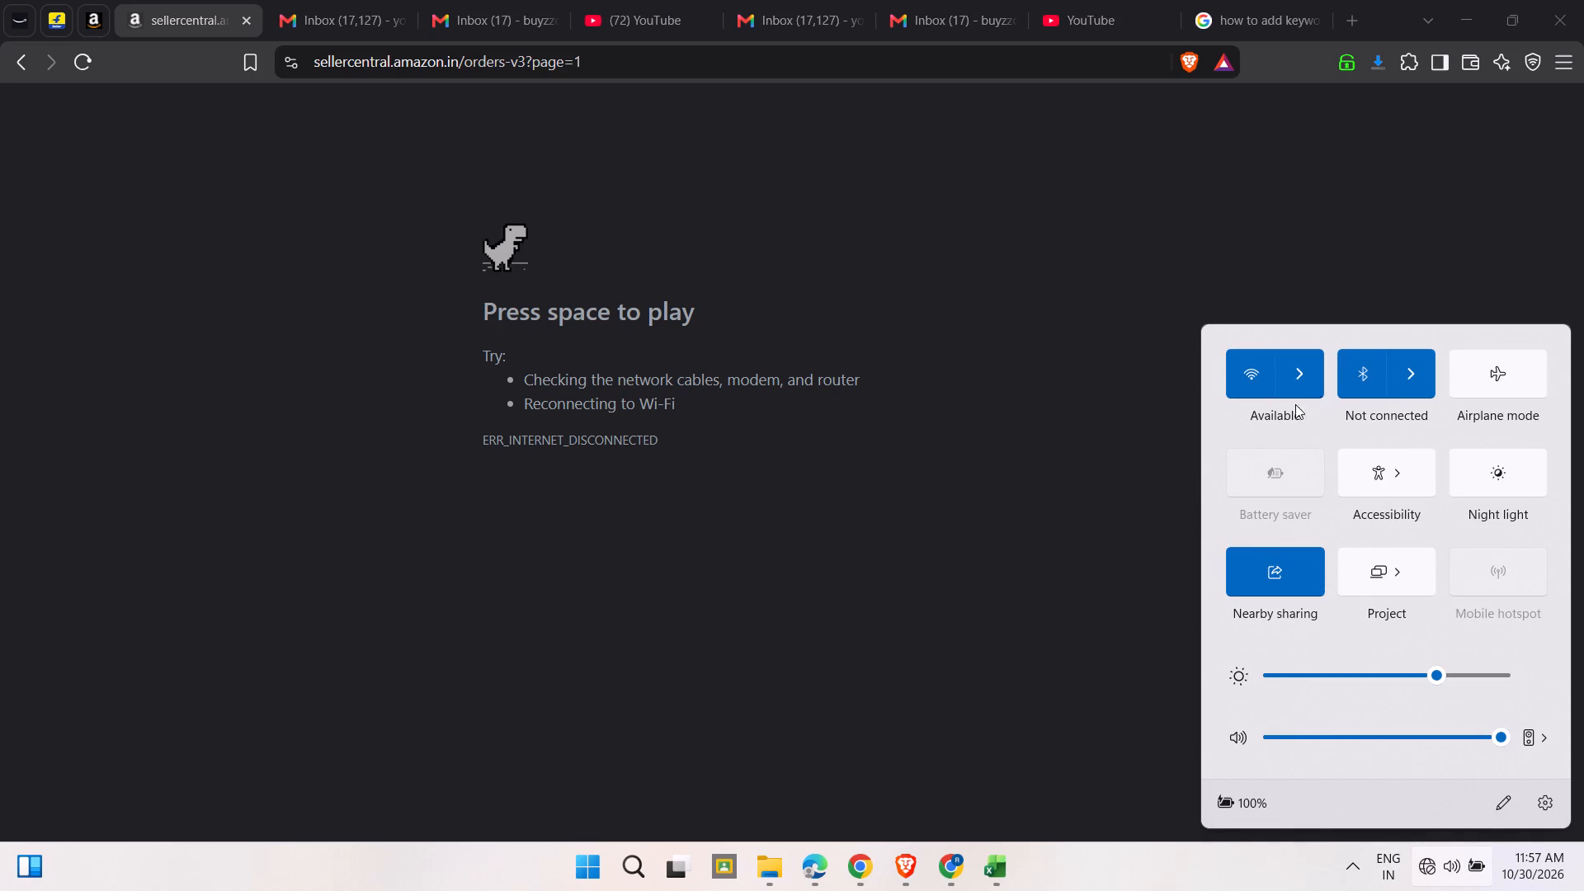
pyautogui.click(1301, 390)
pyautogui.click(1044, 537)
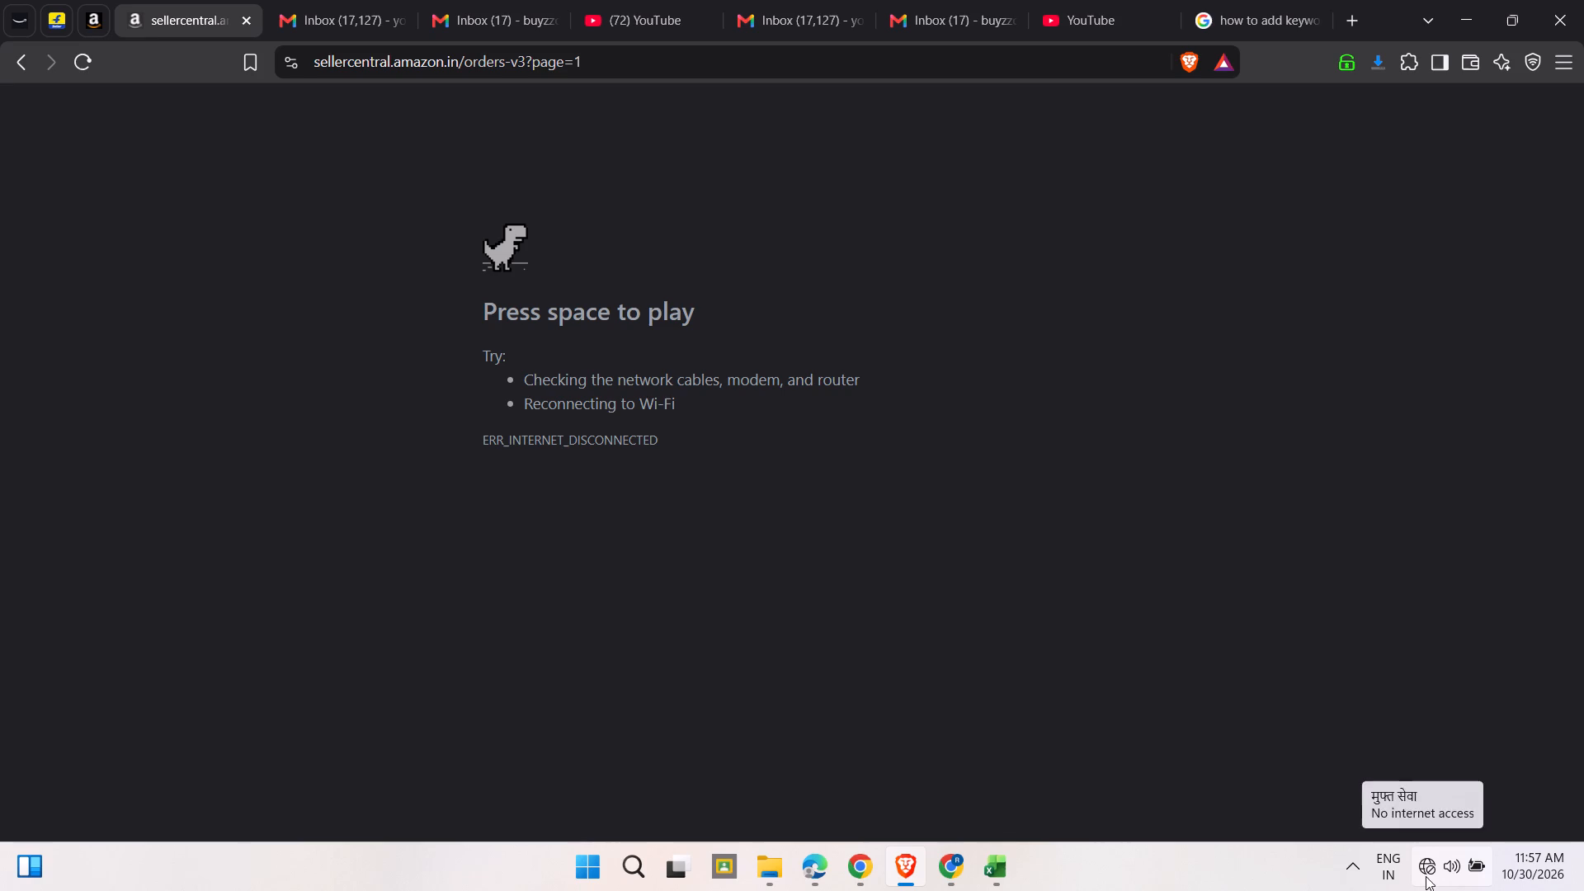
pyautogui.click(1427, 880)
pyautogui.click(1016, 521)
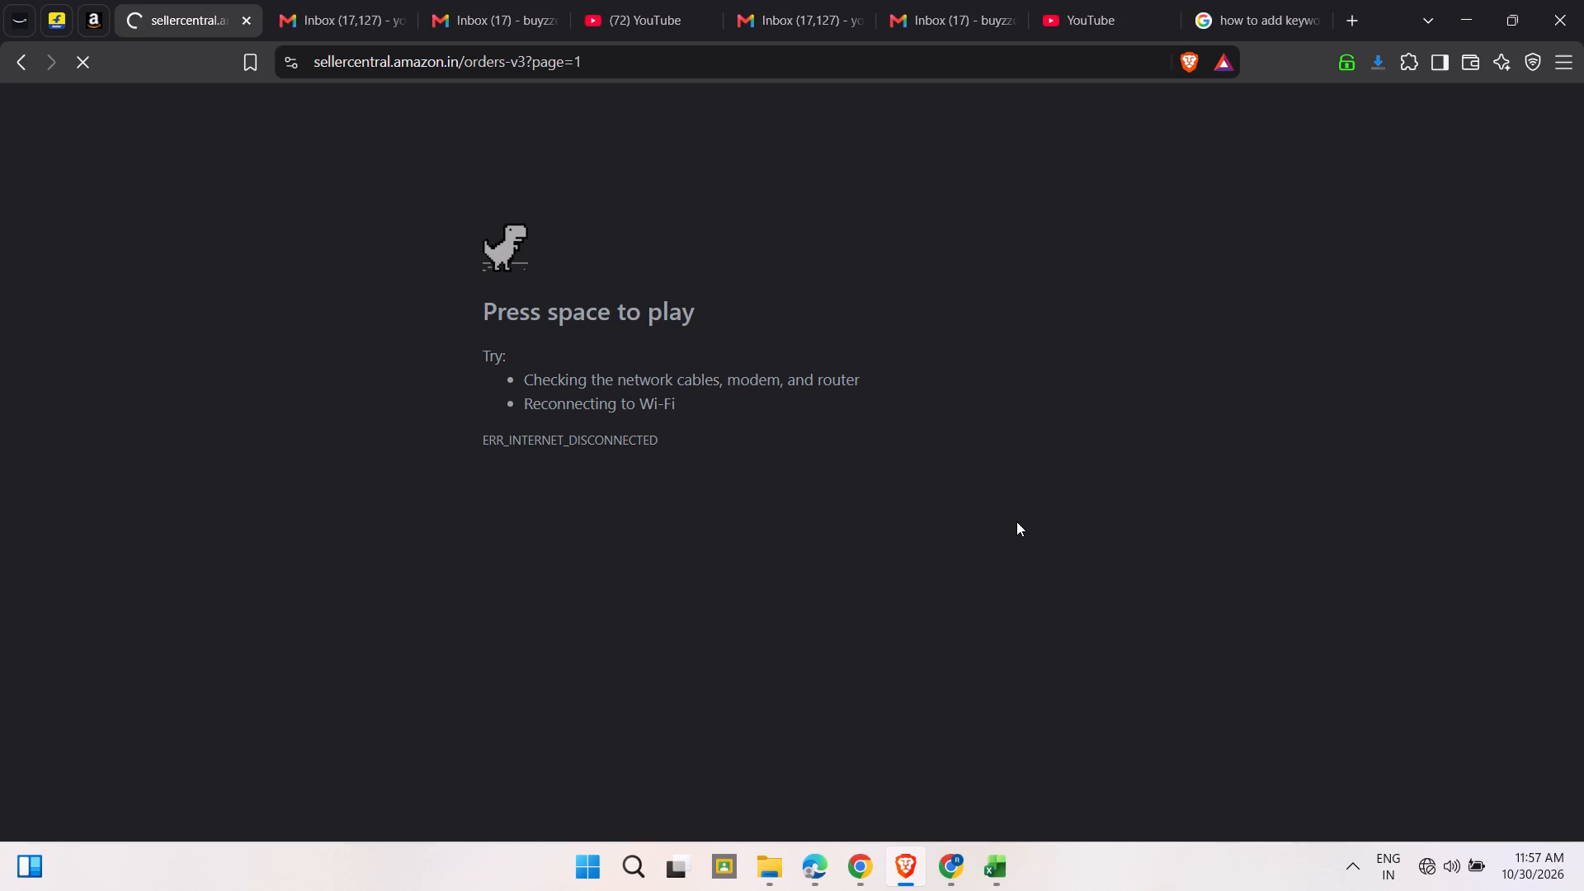
pyautogui.click(502, 479)
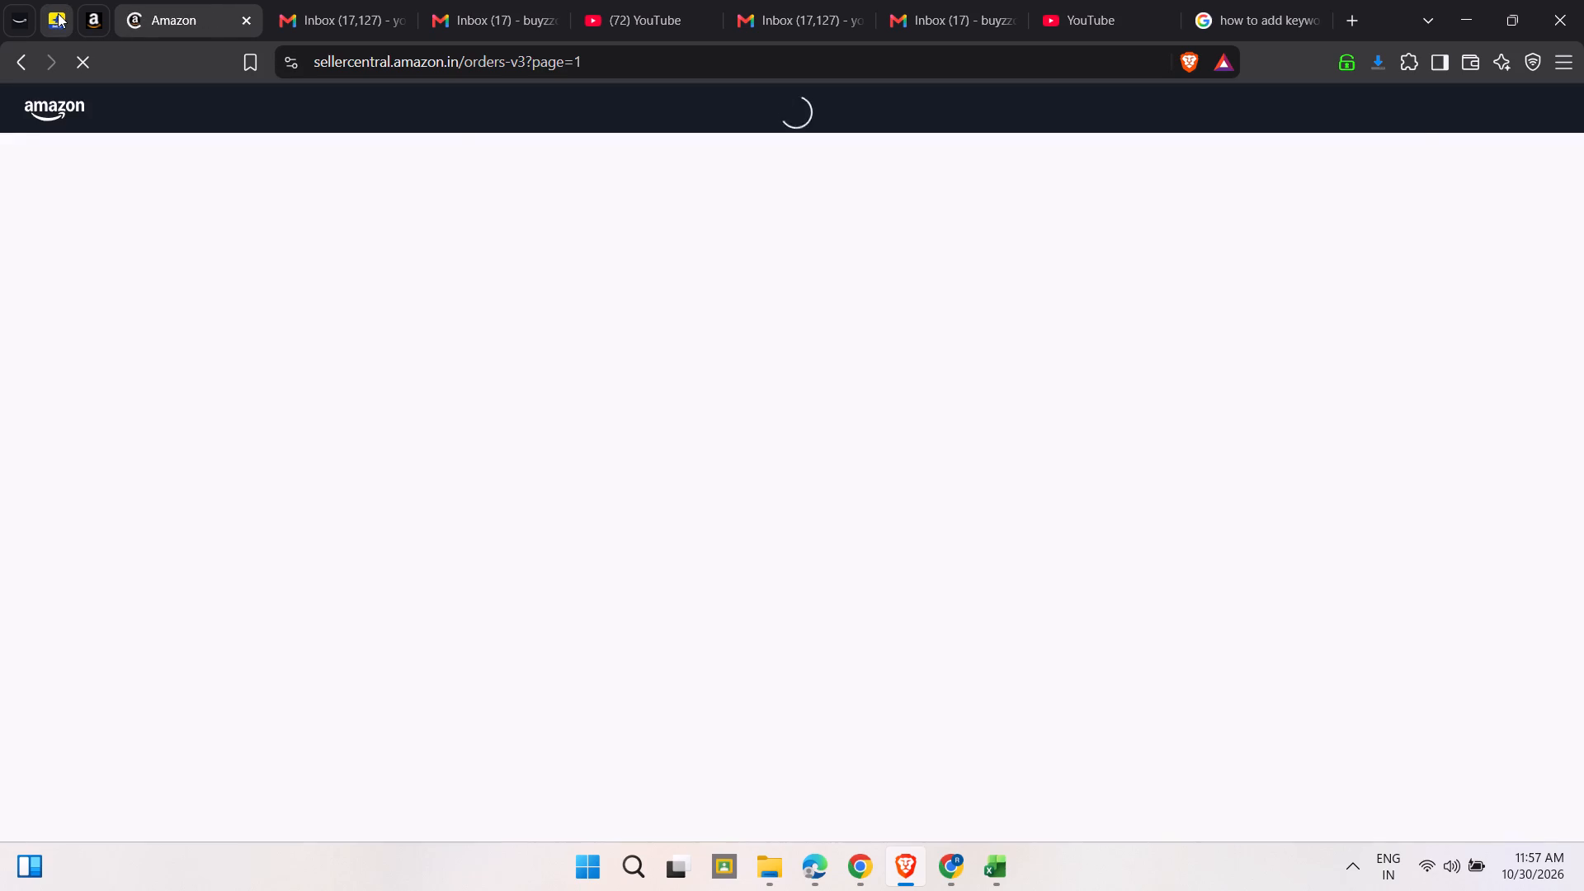
# Return to the Flipkart Seller Hub active listings and reload the page.
pyautogui.click(58, 13)
pyautogui.click(72, 54)
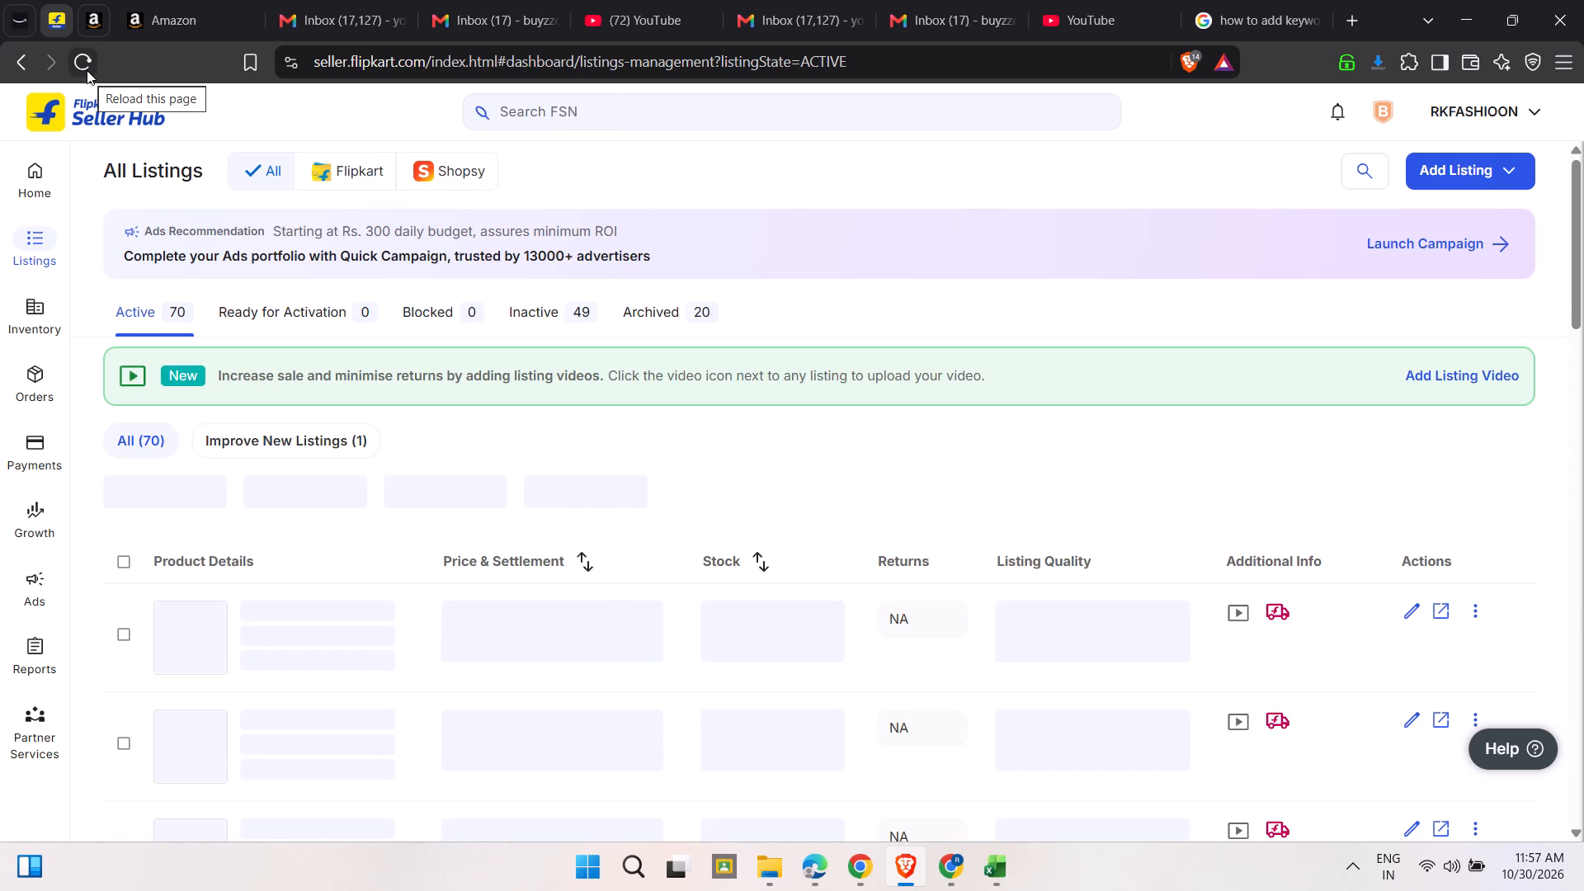
# Open the seller account's orders page to check the forward orders.
pyautogui.click(31, 388)
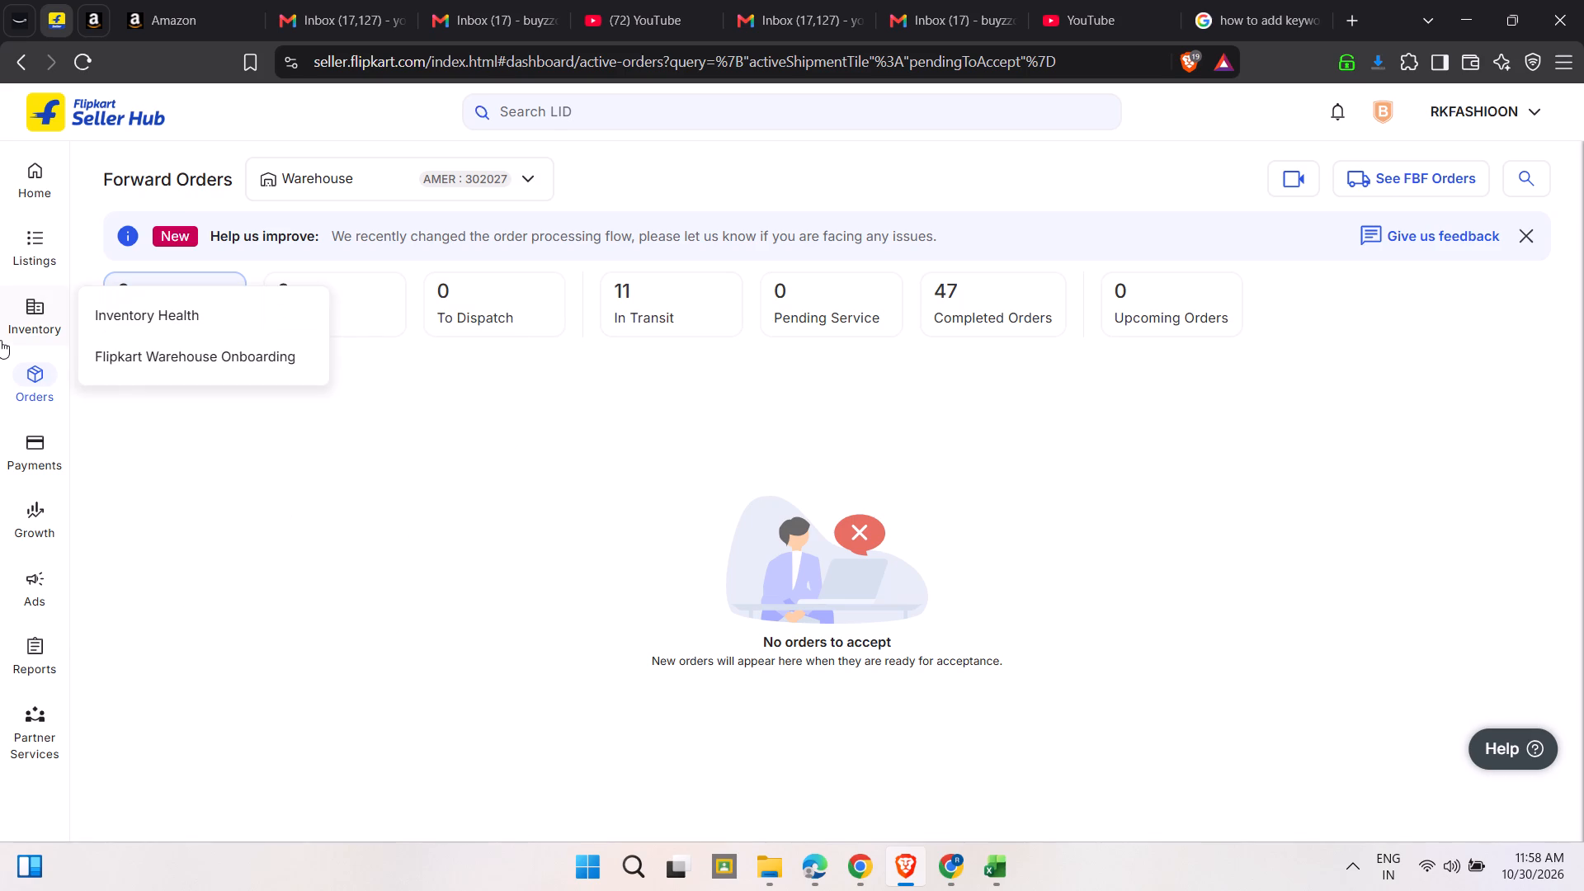
# View the Upcoming Orders category of the forward orders and reload the page to refresh it.
pyautogui.click(1138, 315)
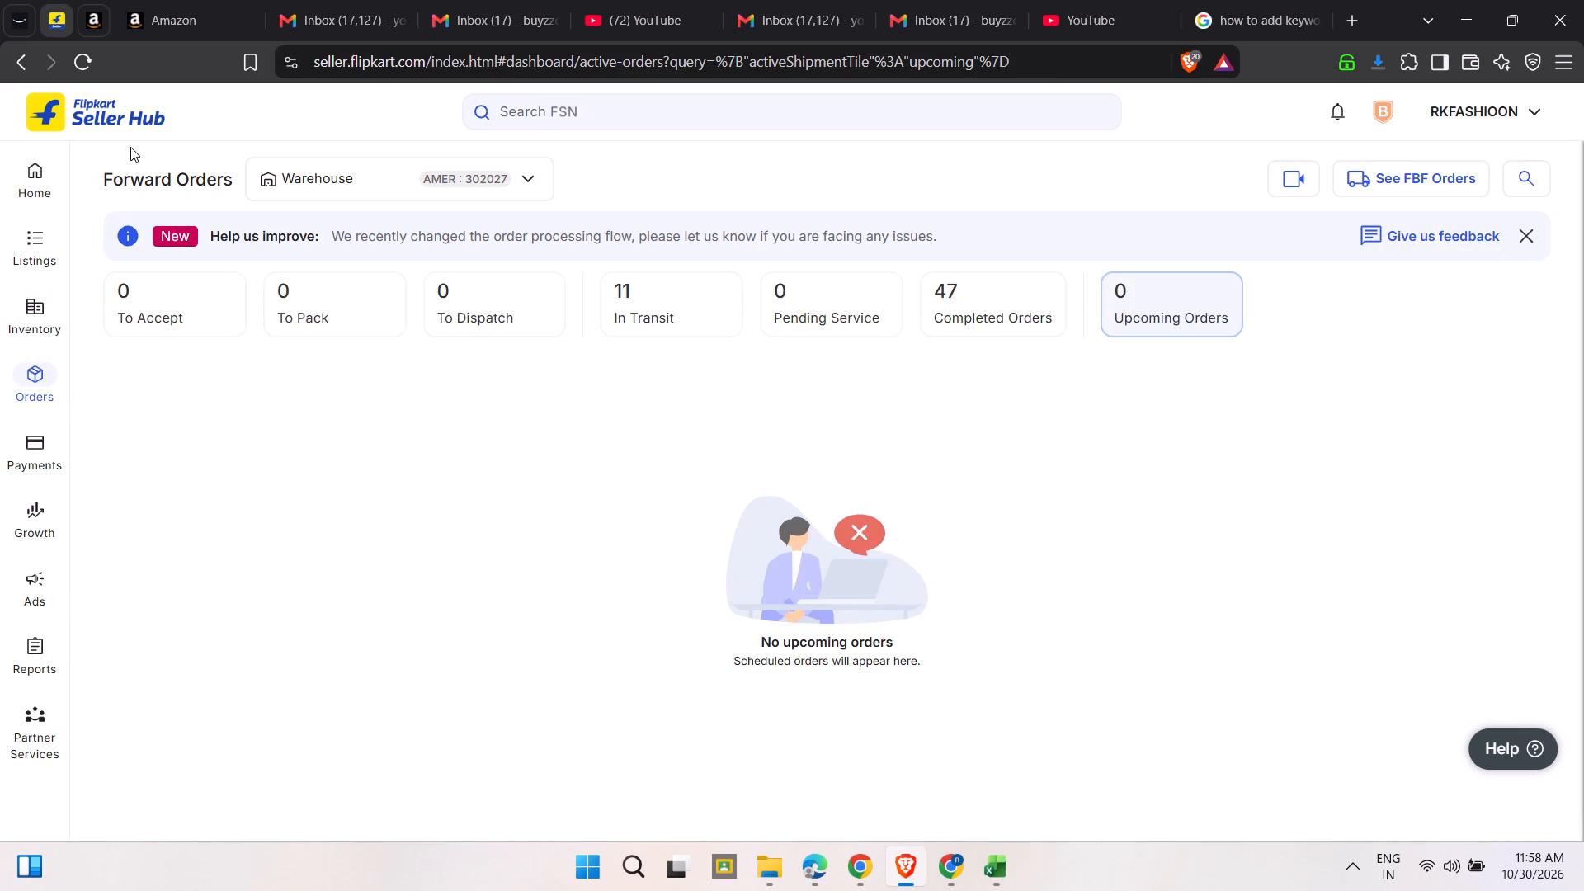
pyautogui.click(80, 64)
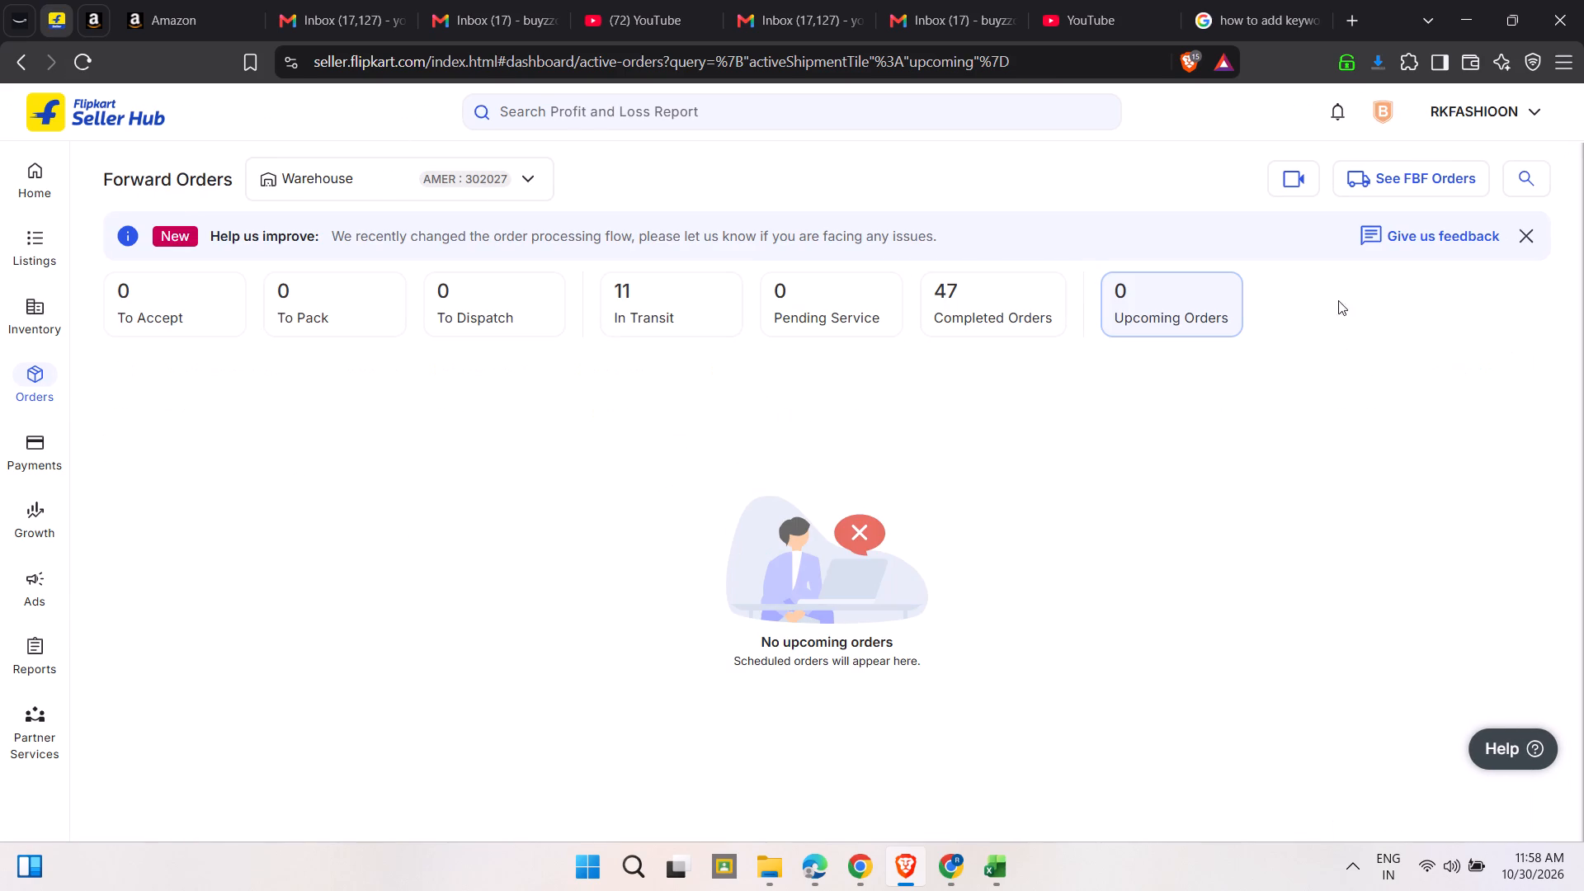
# Dismiss the "Help us improve" feedback banner on the Forward Orders page.
pyautogui.click(1526, 236)
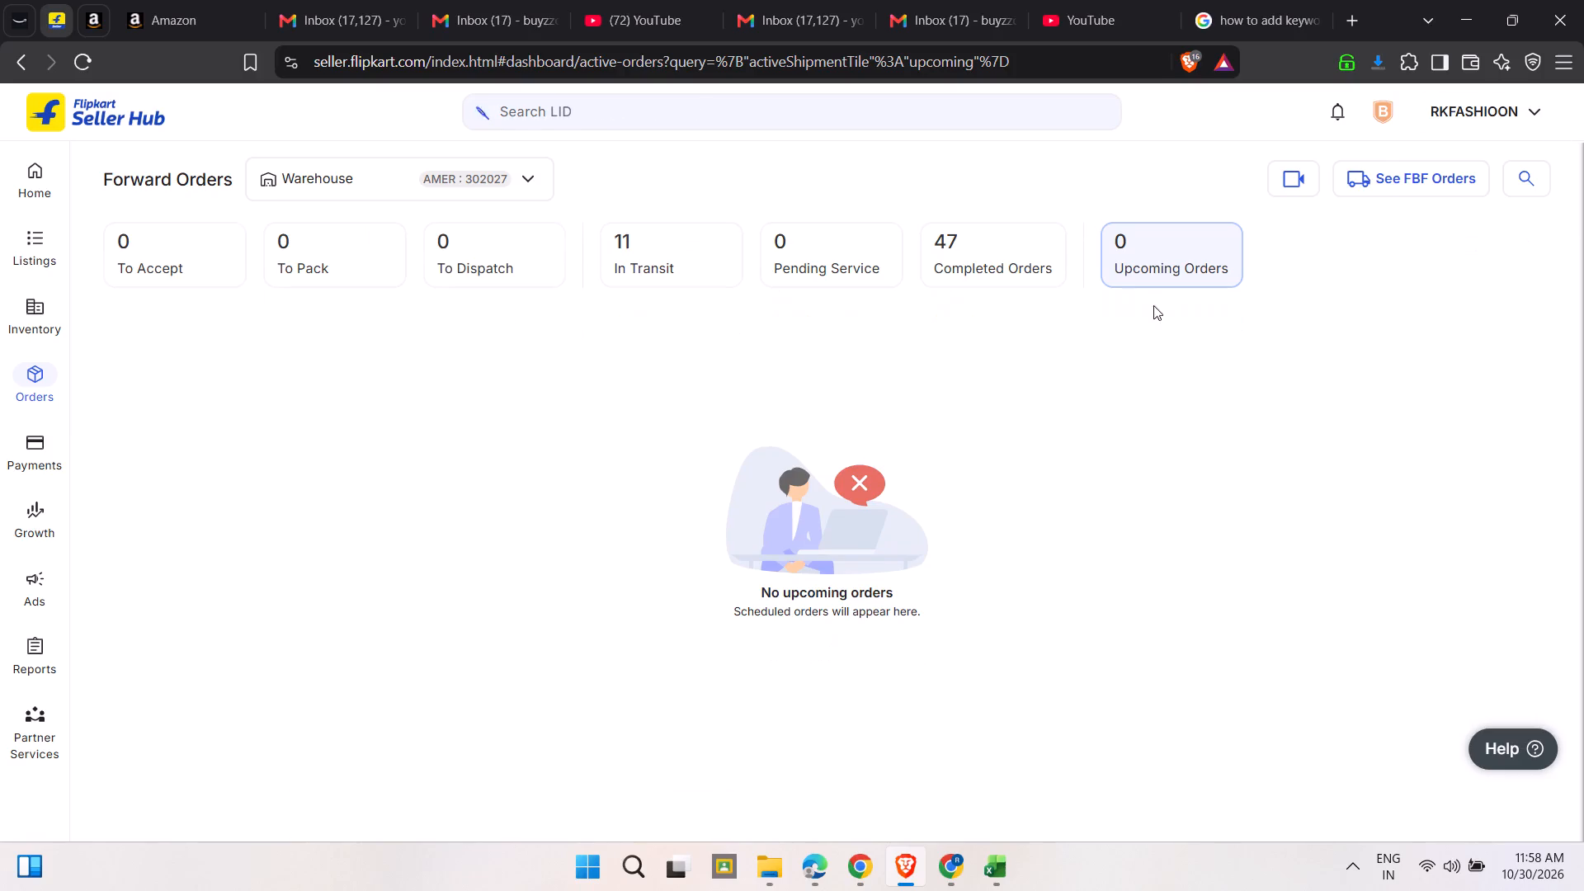
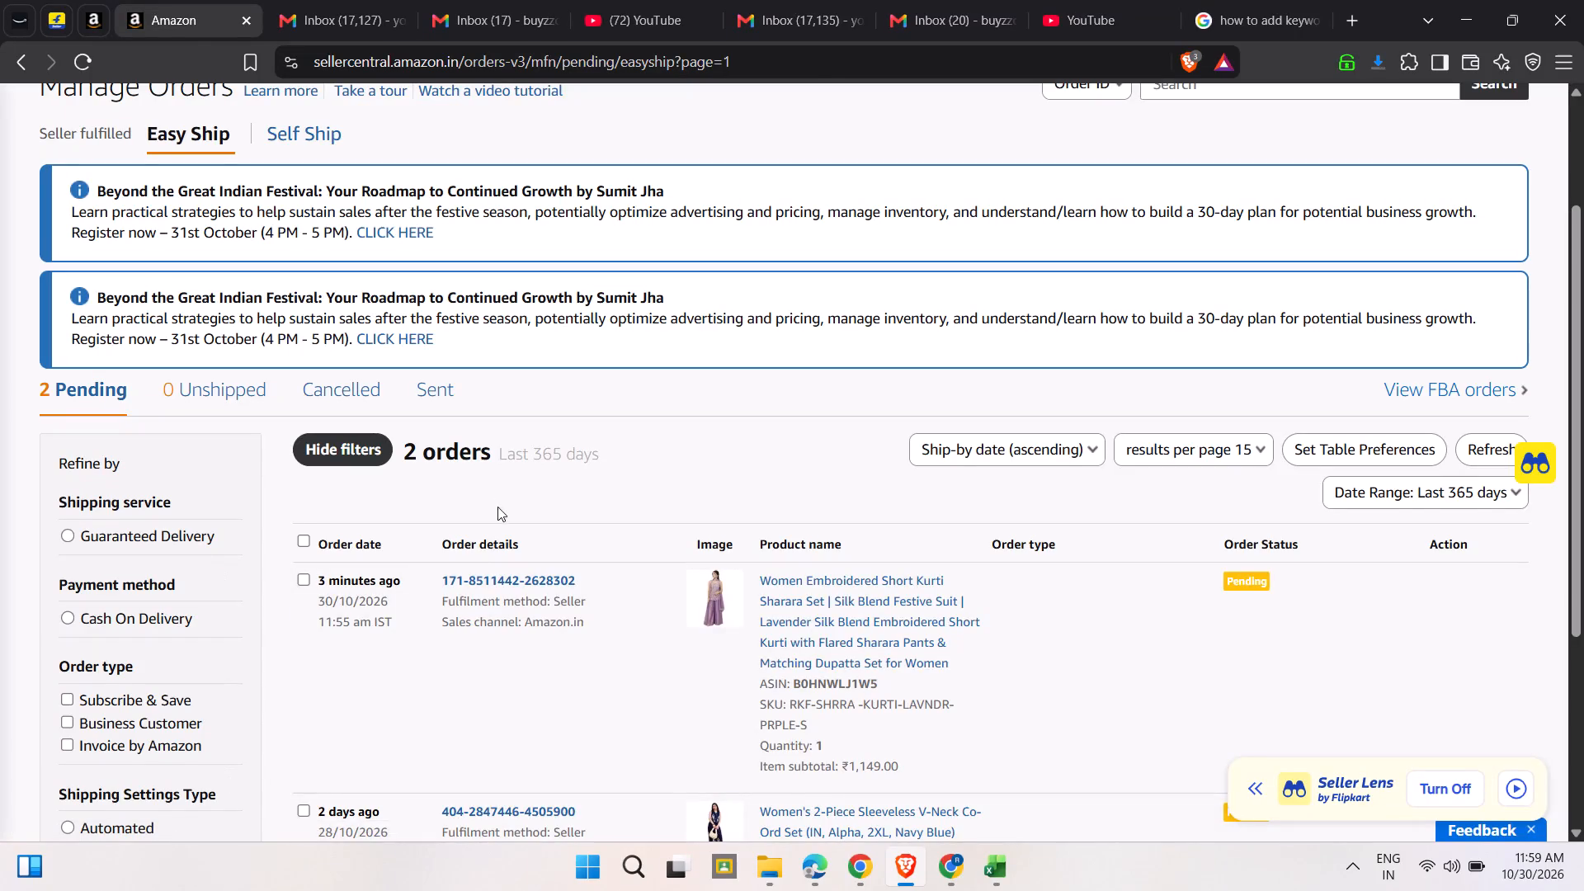
# Review the pending Easy Ship orders on the Amazon Manage Orders page.
pyautogui.scroll(-5, 540, 644)
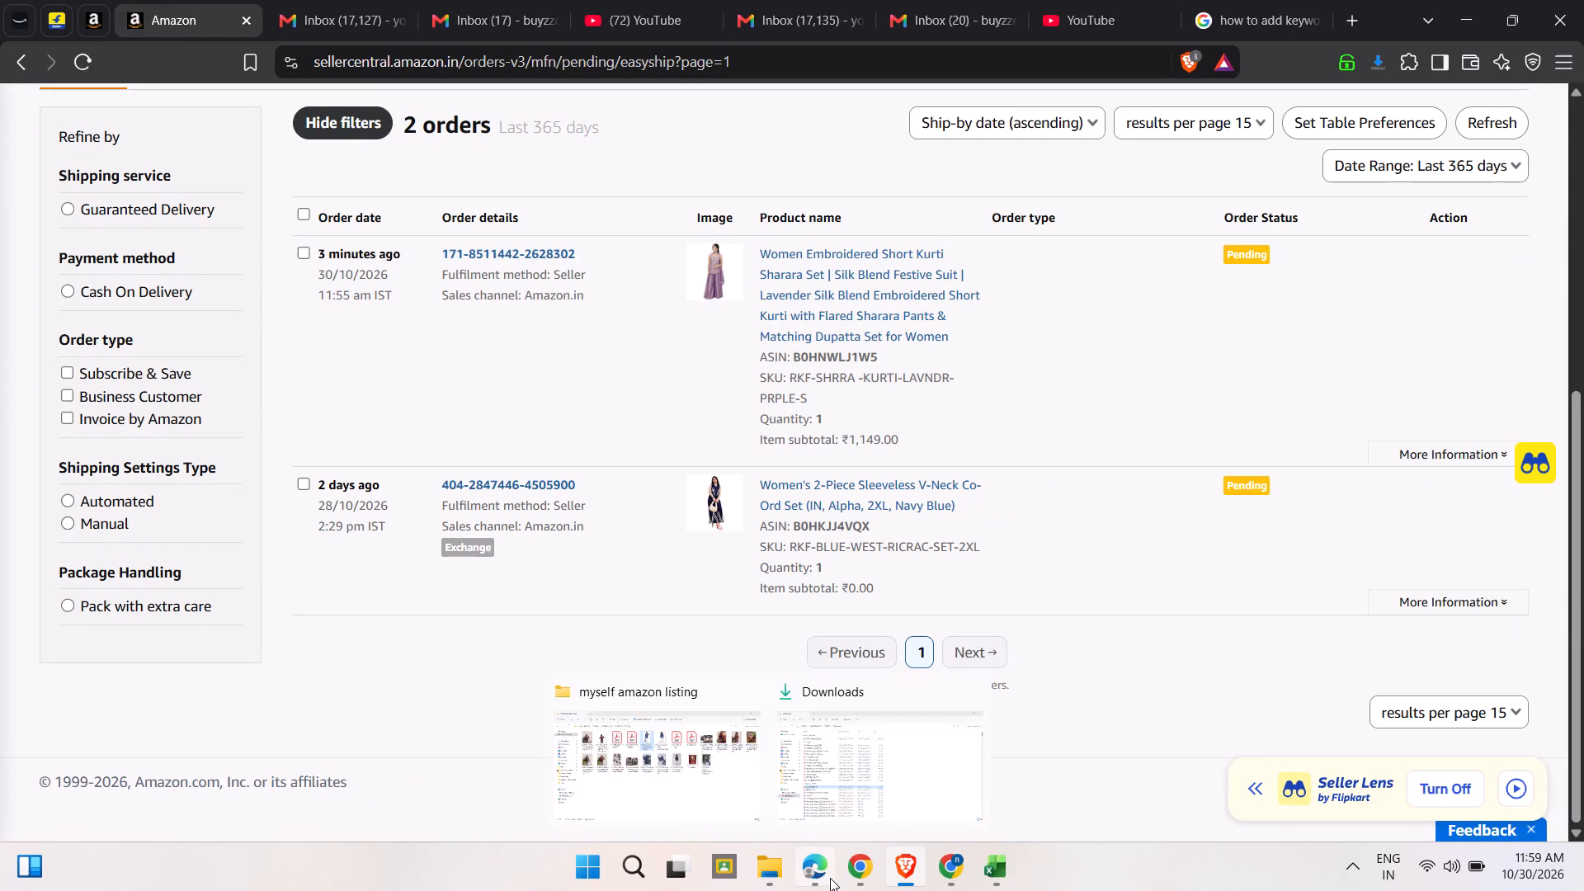
# Switch to Chrome and open the Manage Orders page of the Yogin traders Amazon seller account, dismissing the Easy Ship introduction.
pyautogui.click(854, 876)
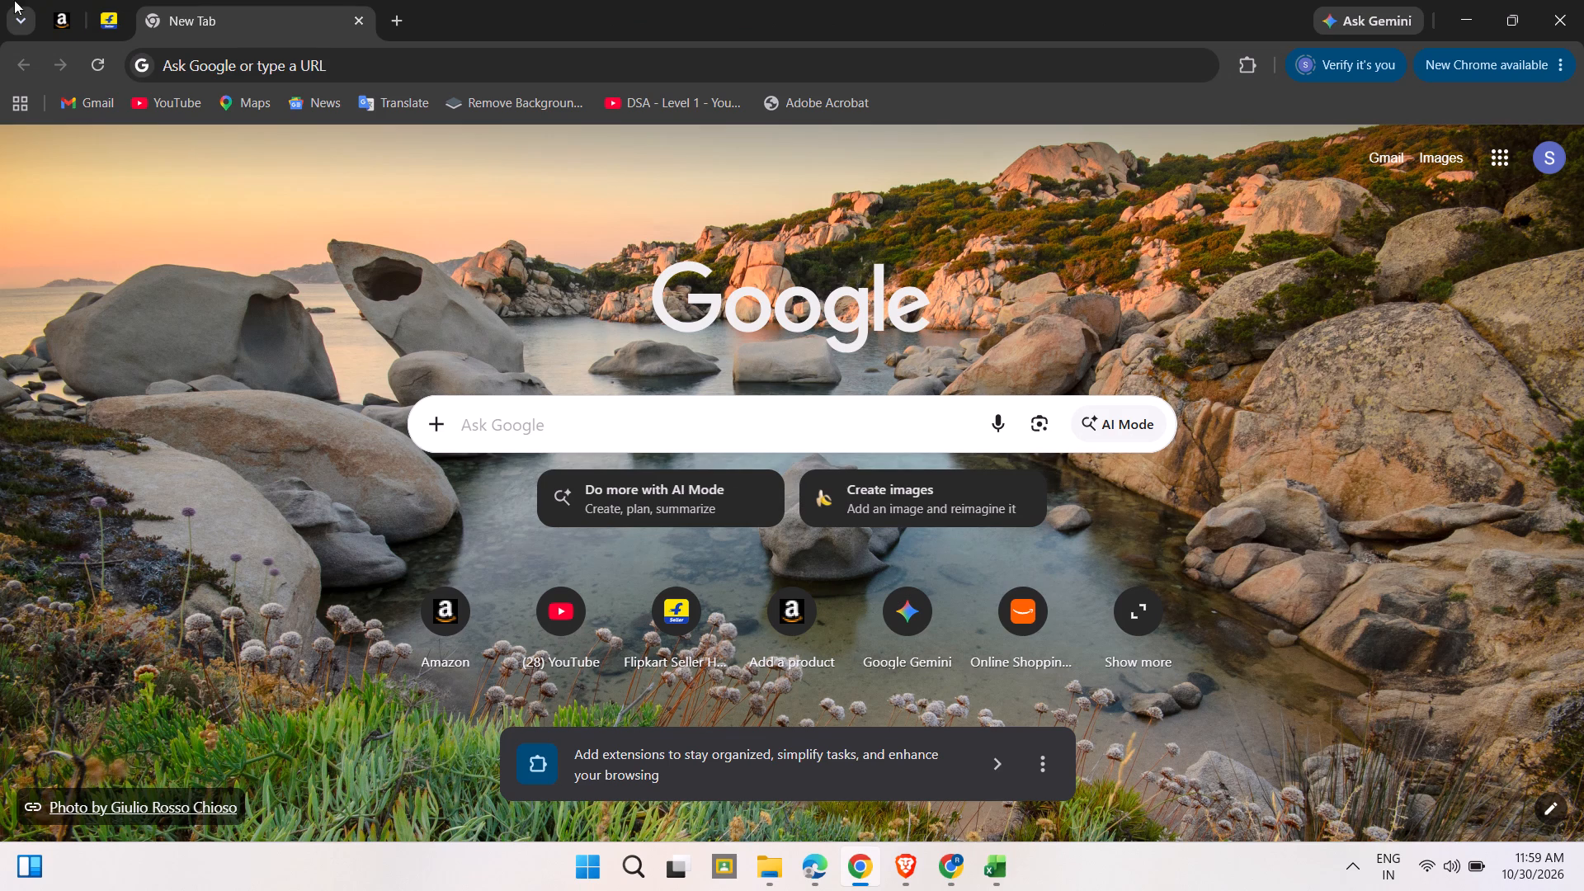
pyautogui.click(59, 16)
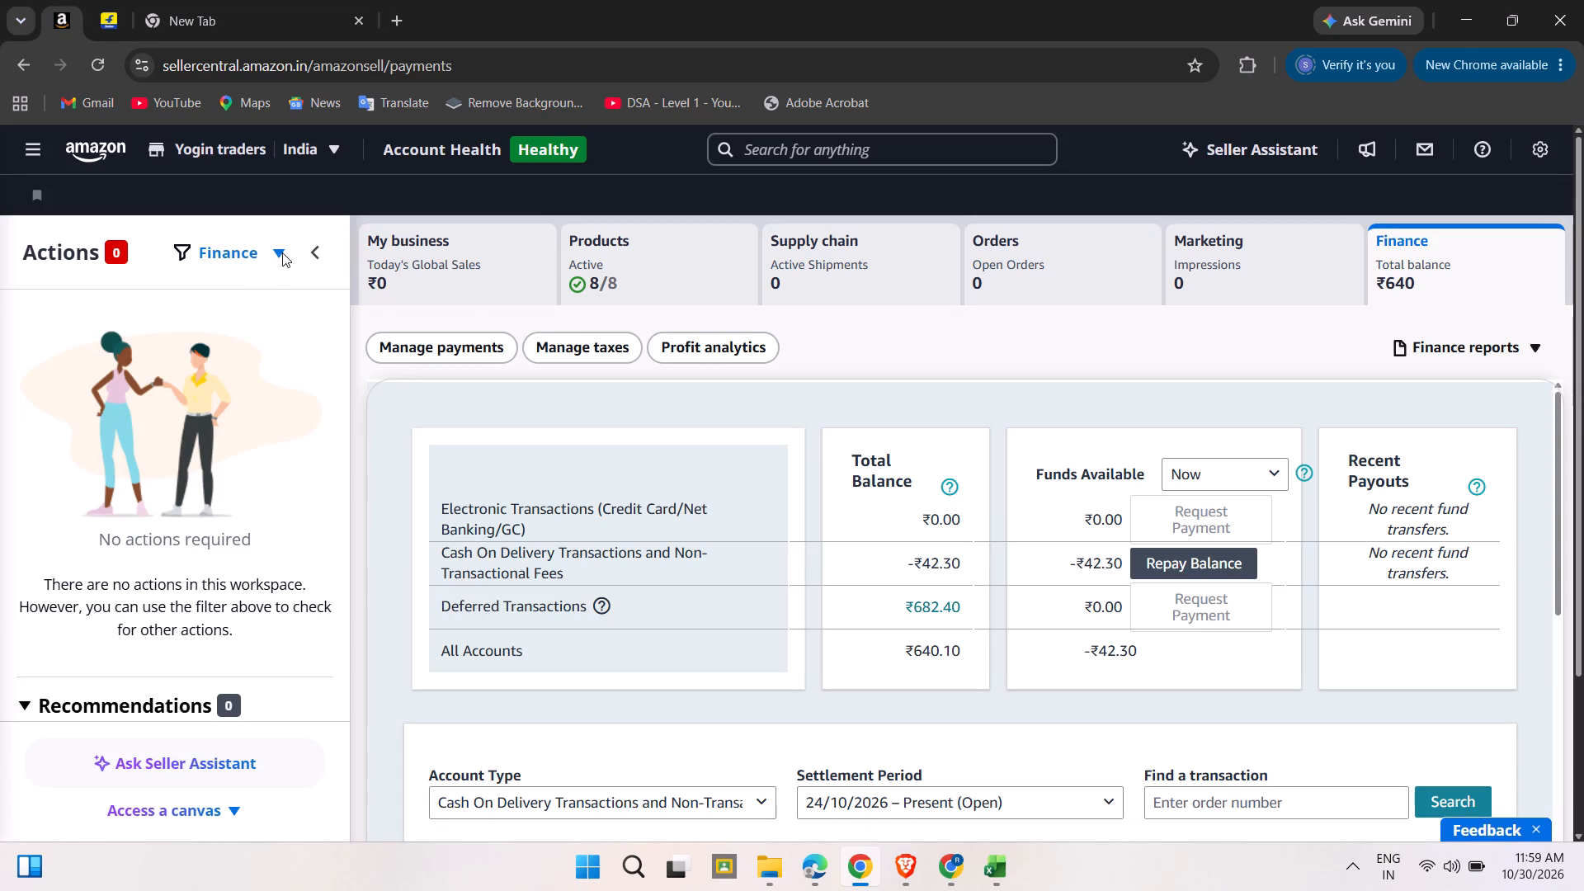
pyautogui.scroll(5, 480, 478)
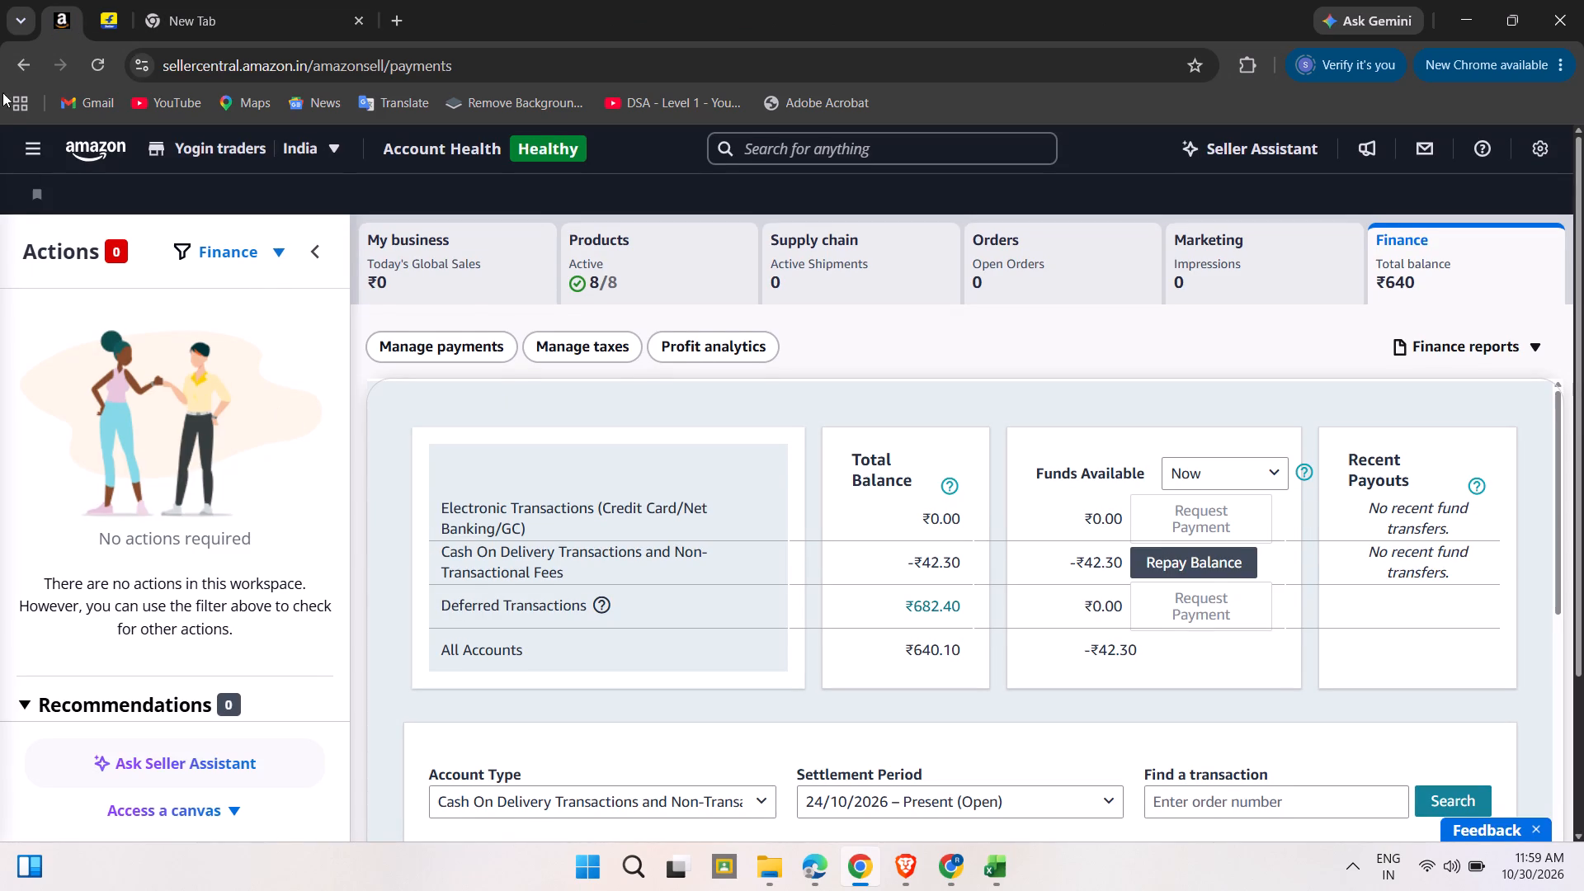
pyautogui.click(26, 149)
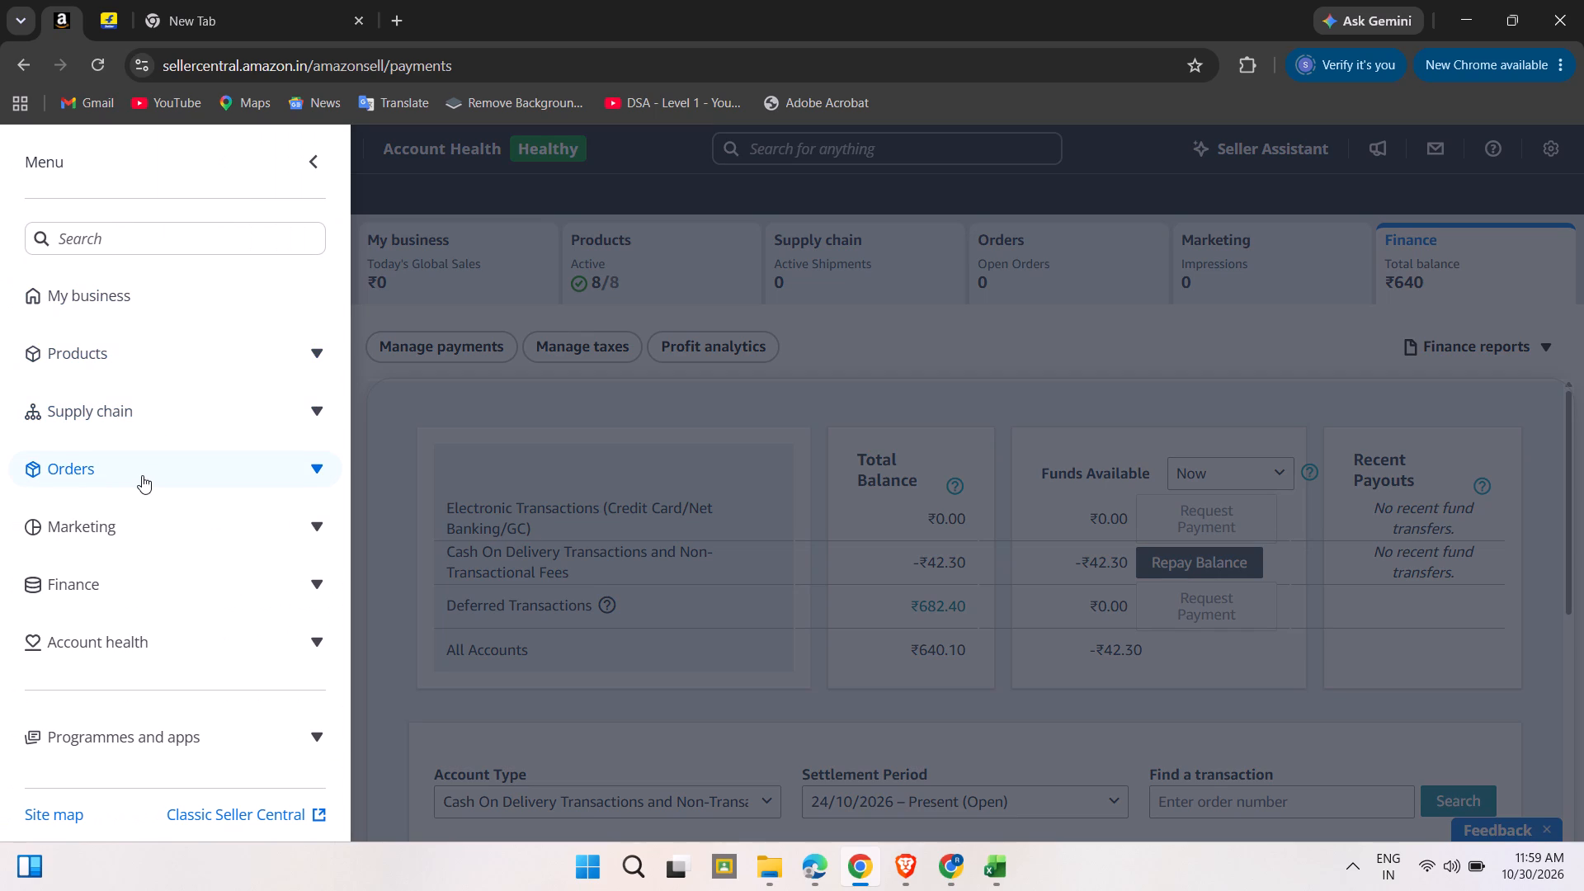
pyautogui.click(142, 476)
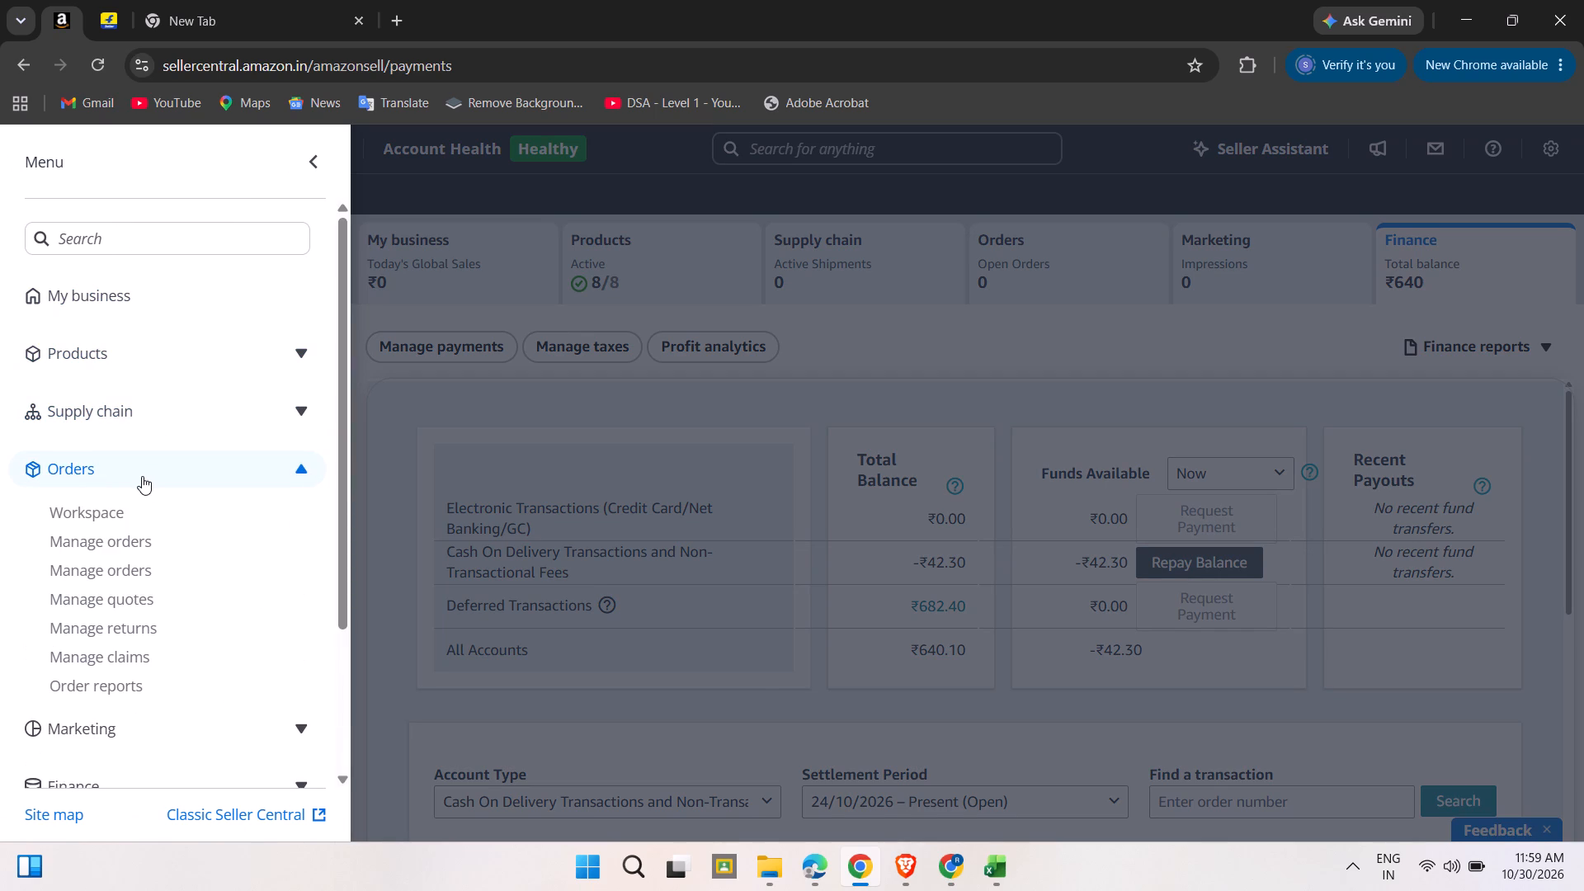
pyautogui.click(134, 544)
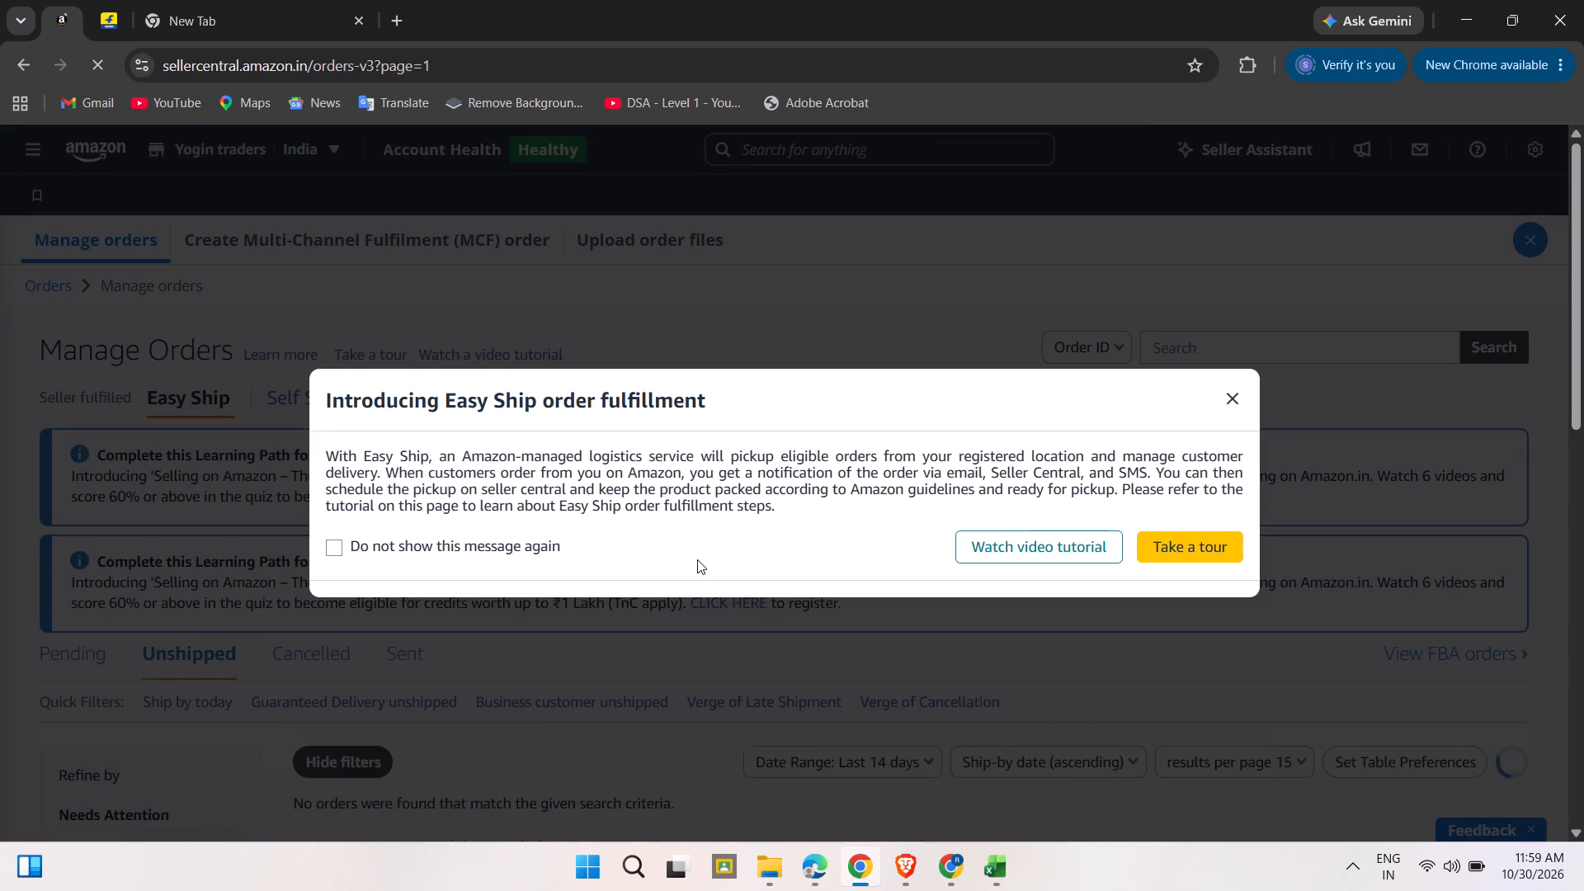
pyautogui.click(1227, 402)
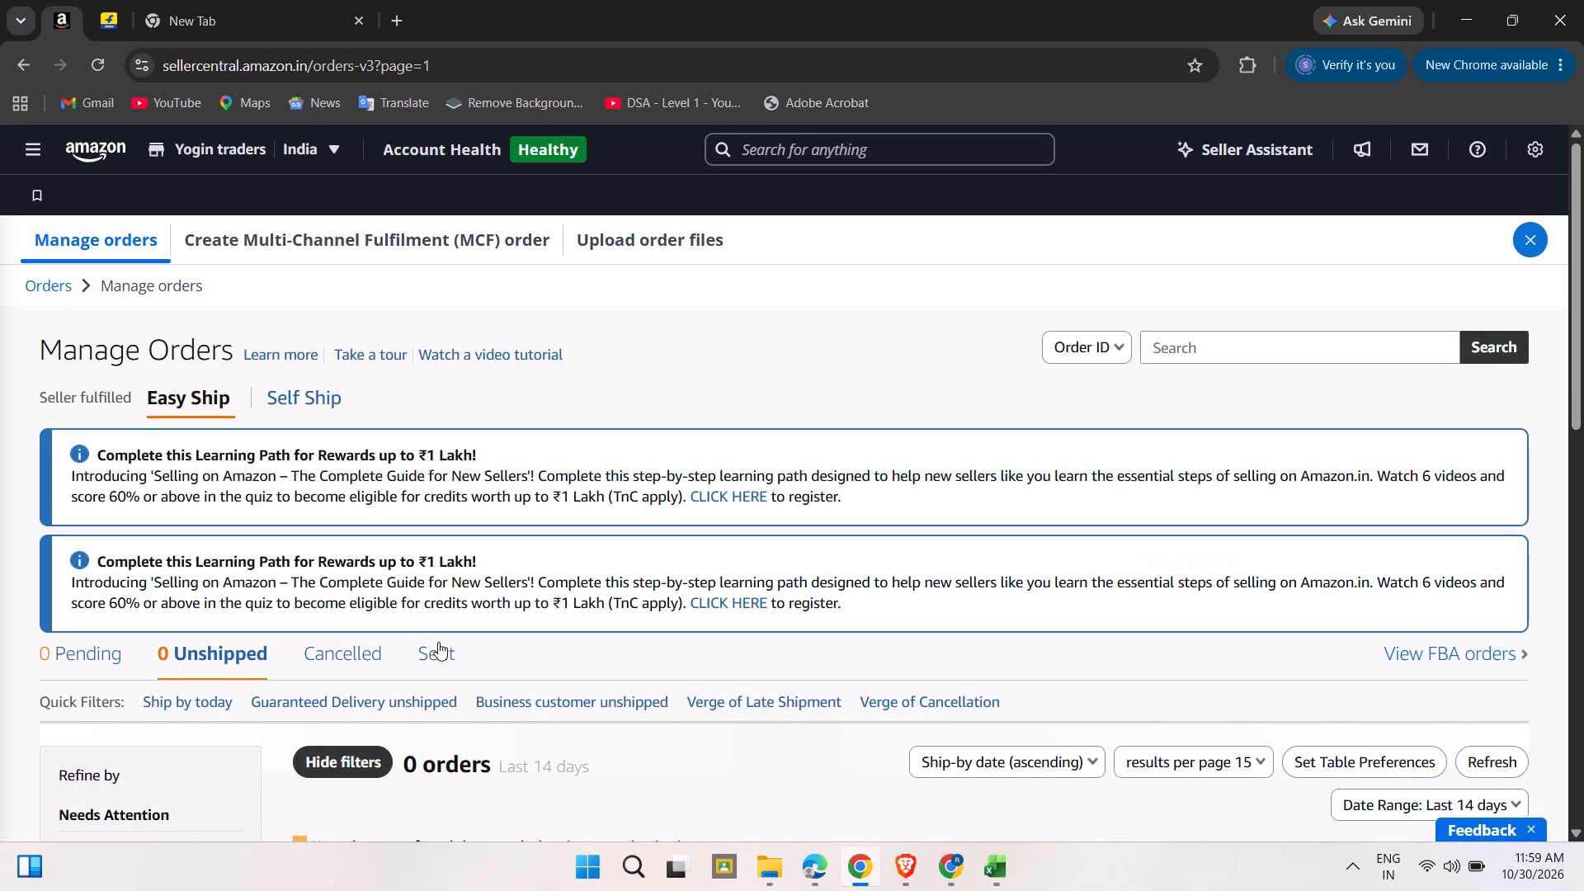
# Show the sent Easy Ship orders, dismiss the Bulk Label Printing notice, and examine the orders waiting for pickup.
pyautogui.click(441, 651)
pyautogui.scroll(-4, 620, 643)
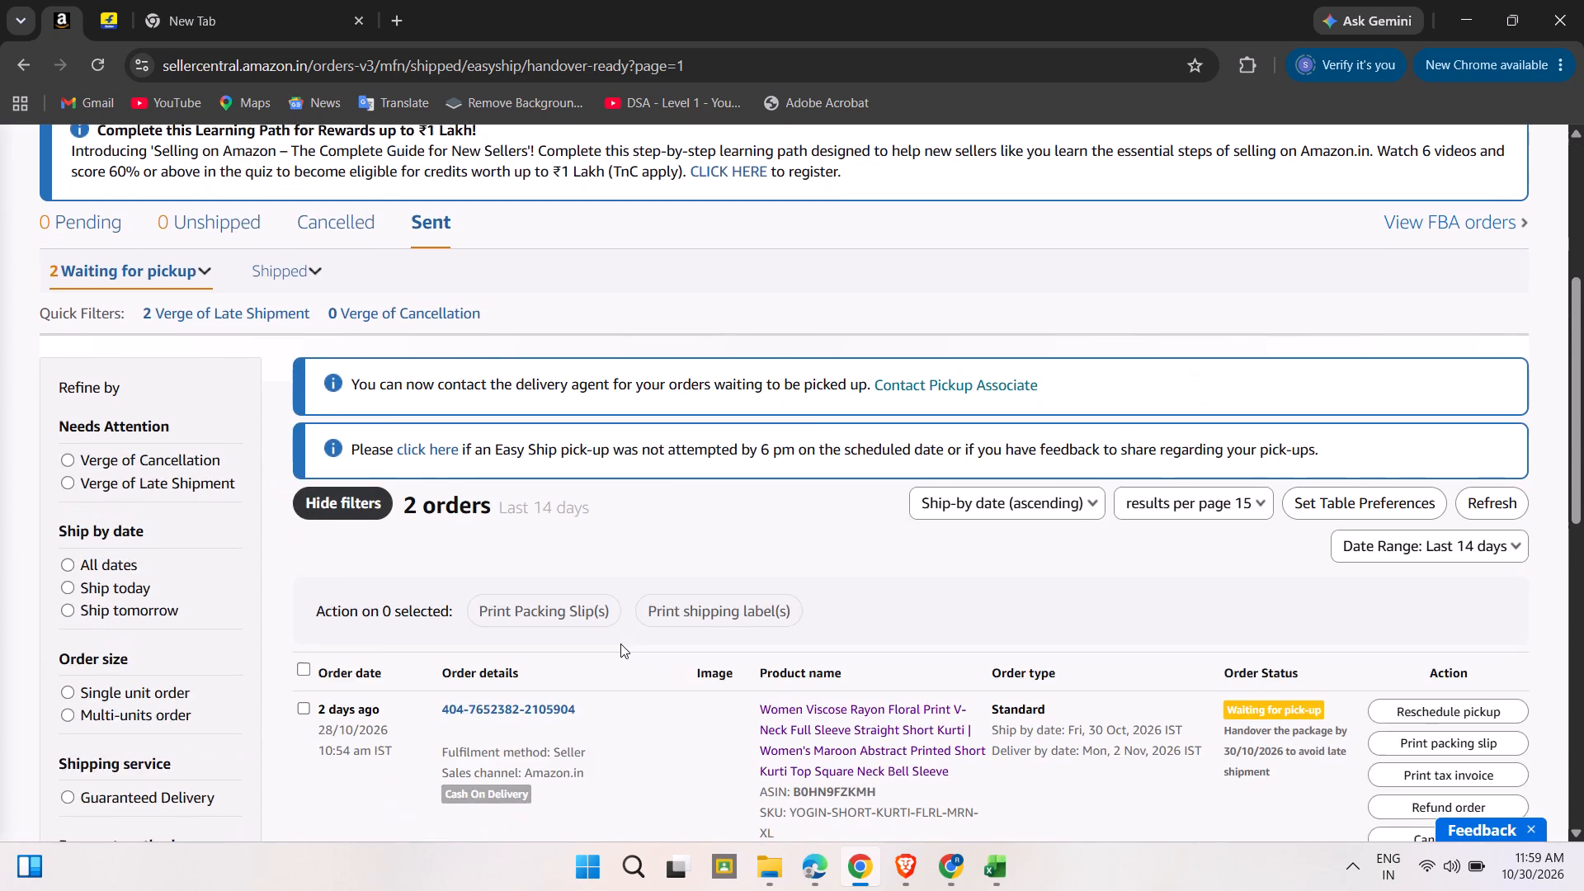
pyautogui.scroll(-2, 620, 643)
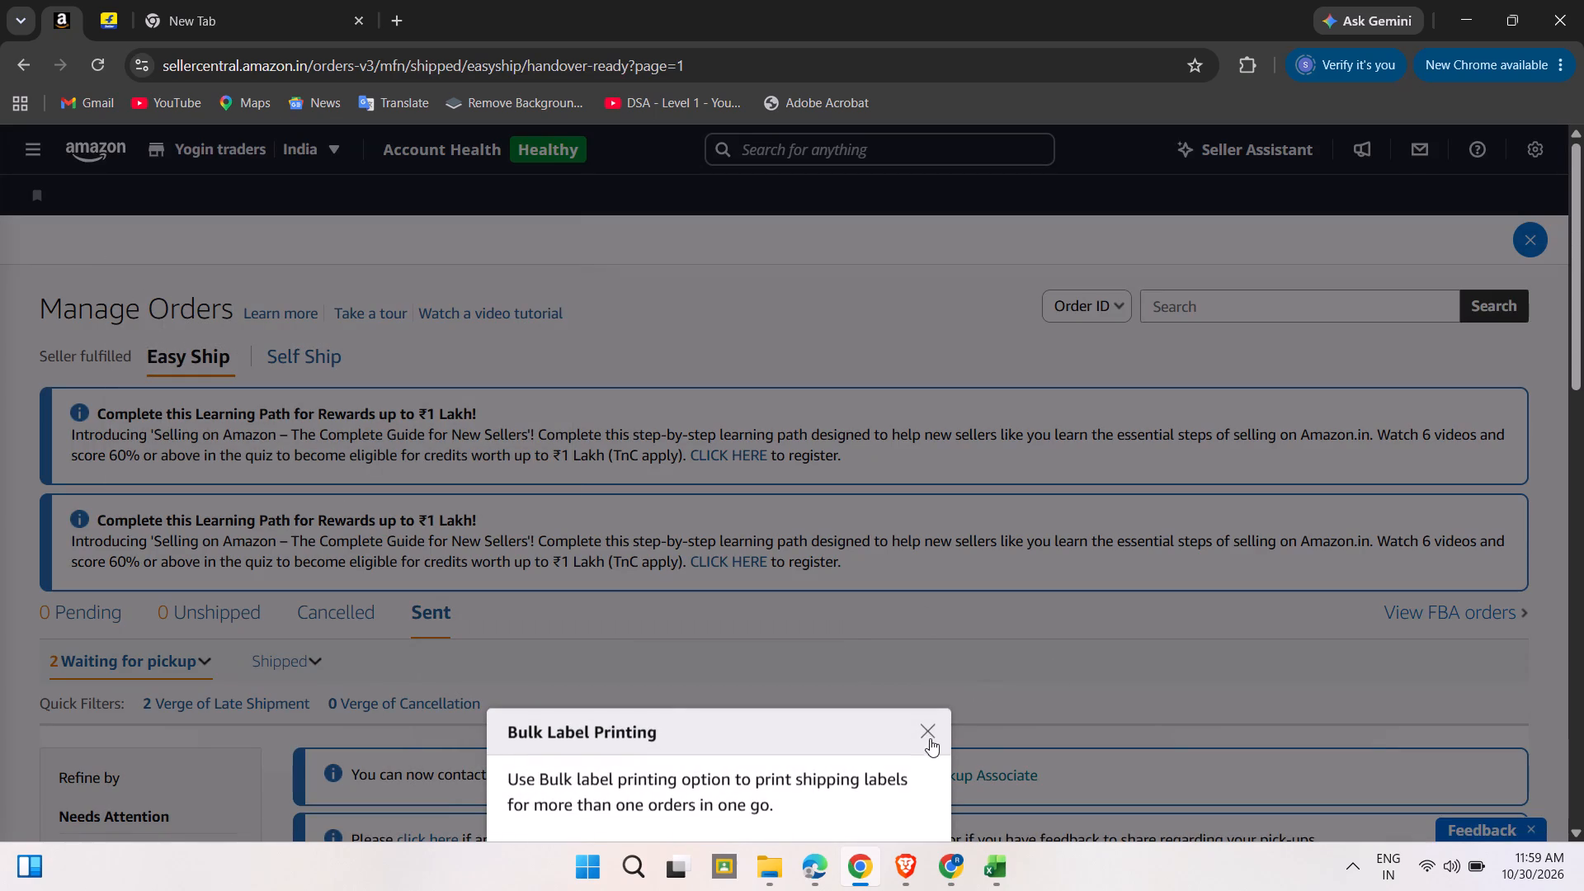
pyautogui.click(925, 740)
pyautogui.scroll(-5, 925, 740)
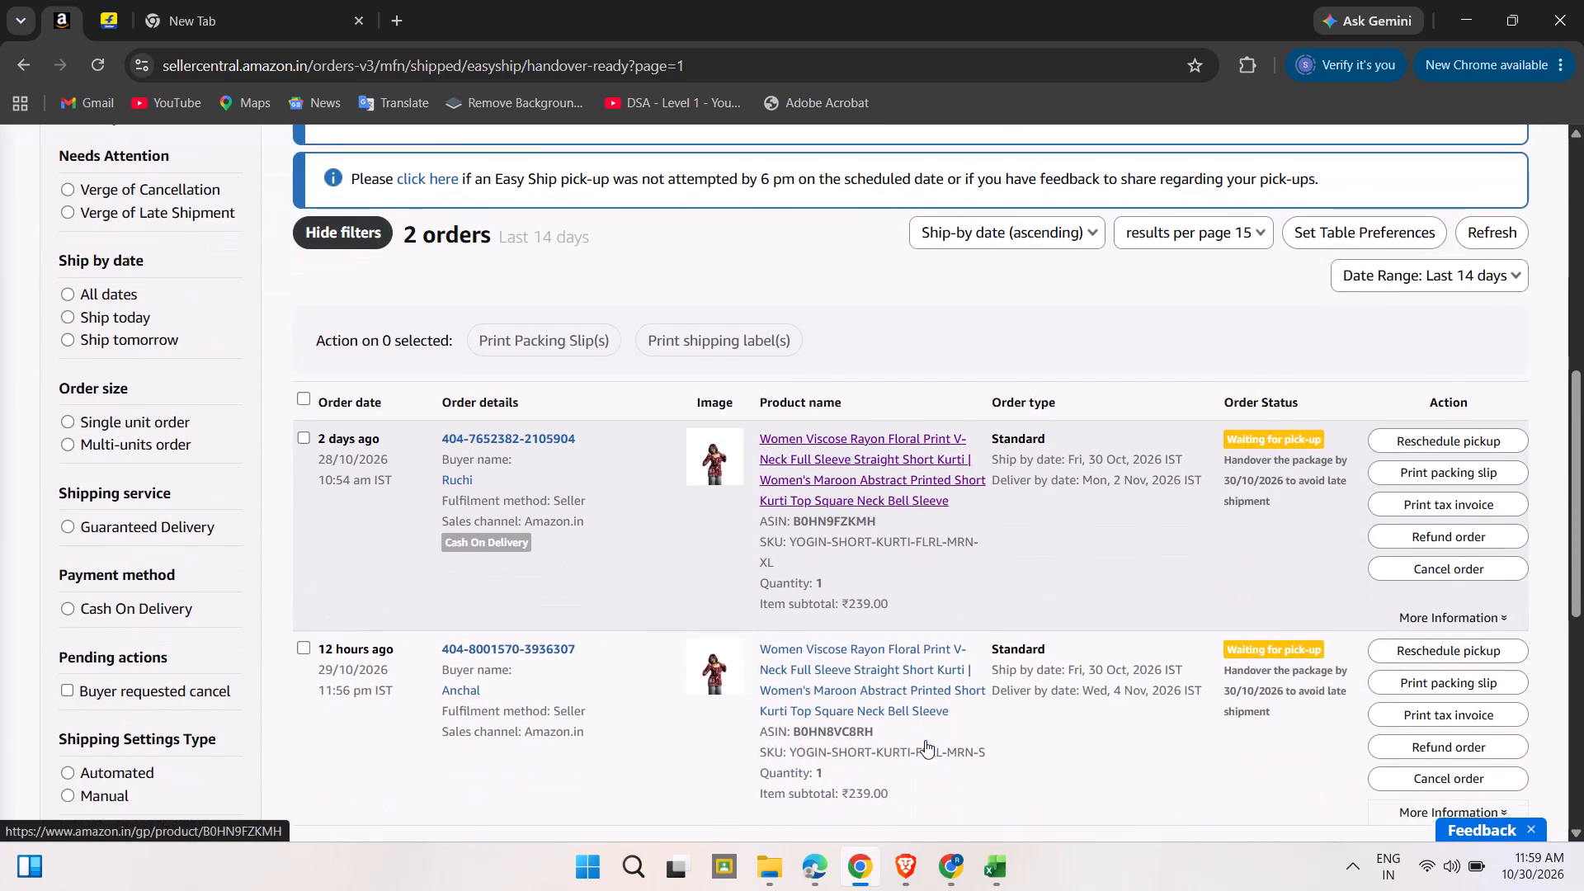
pyautogui.scroll(-2, 925, 740)
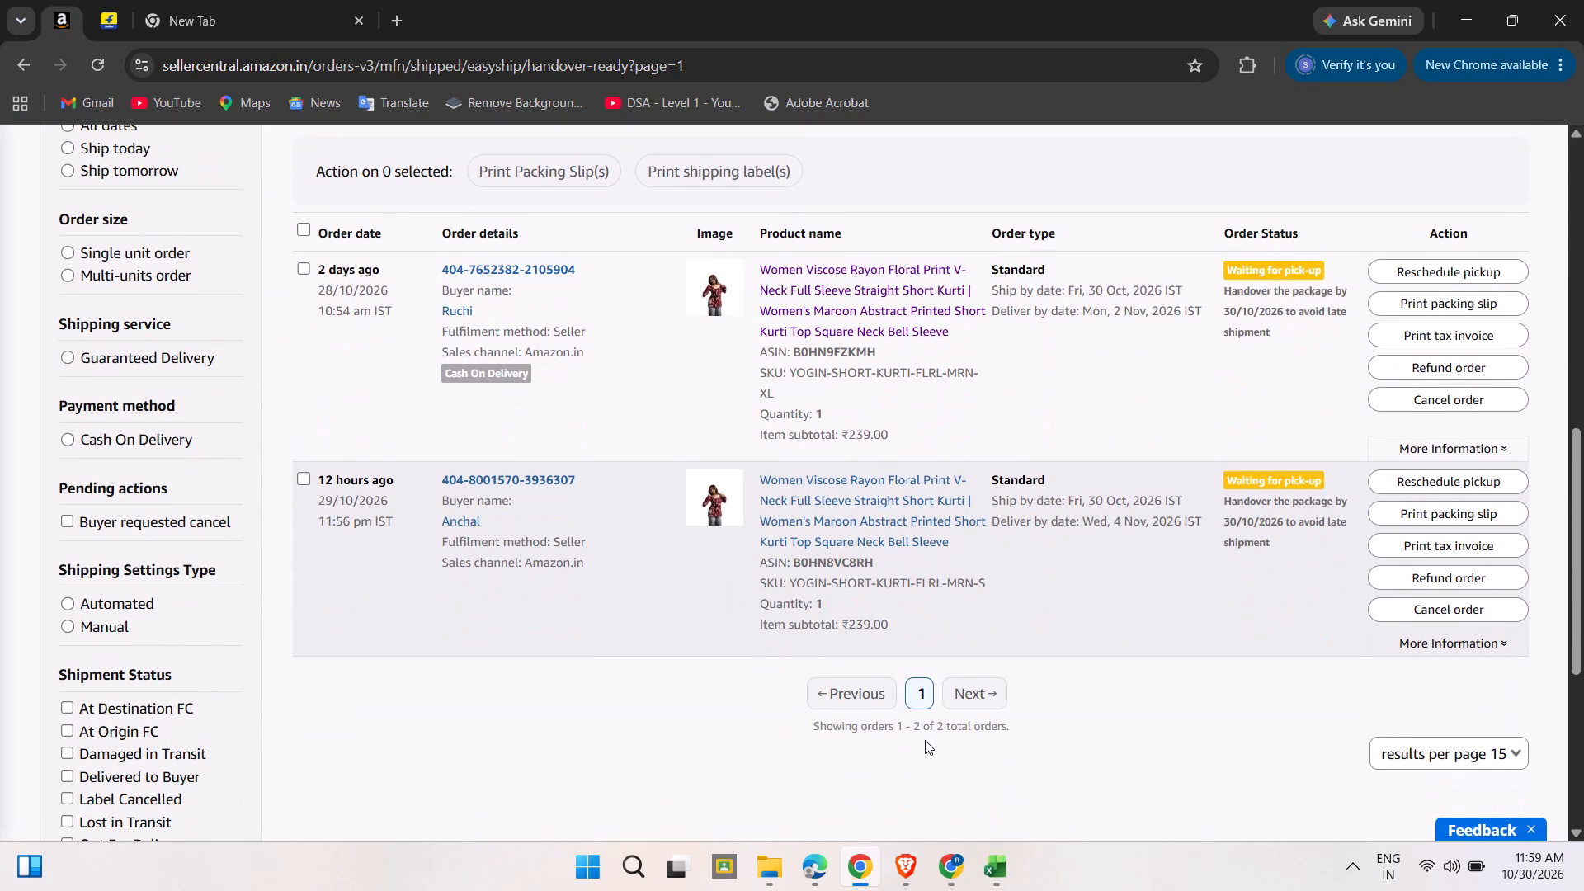
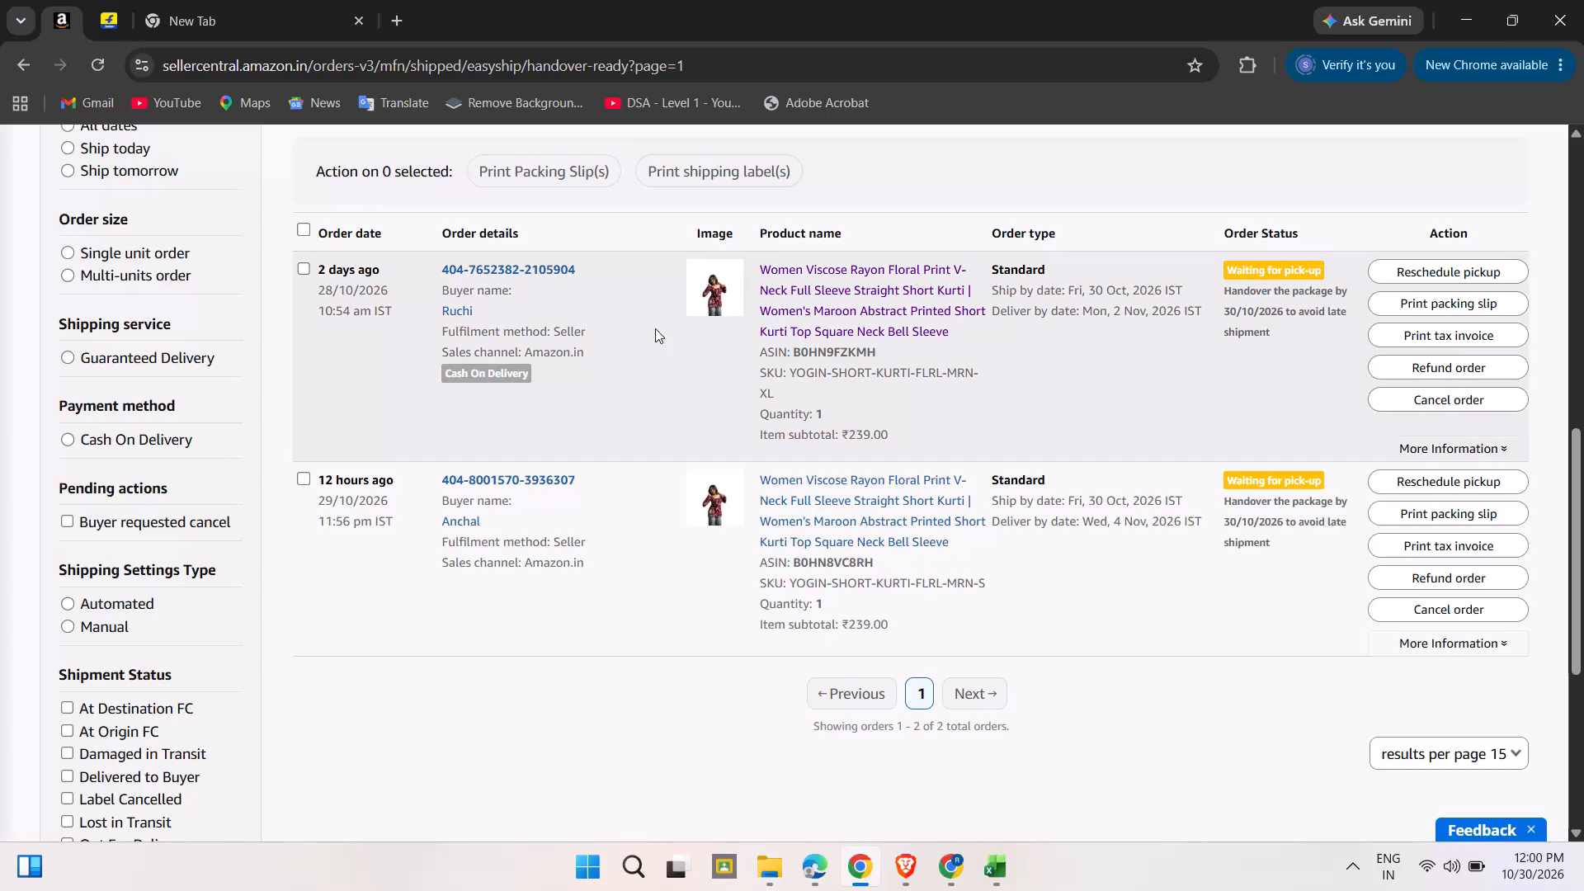
# Select both orders waiting for pick-up and start printing their shipping labels in bulk.
pyautogui.click(304, 232)
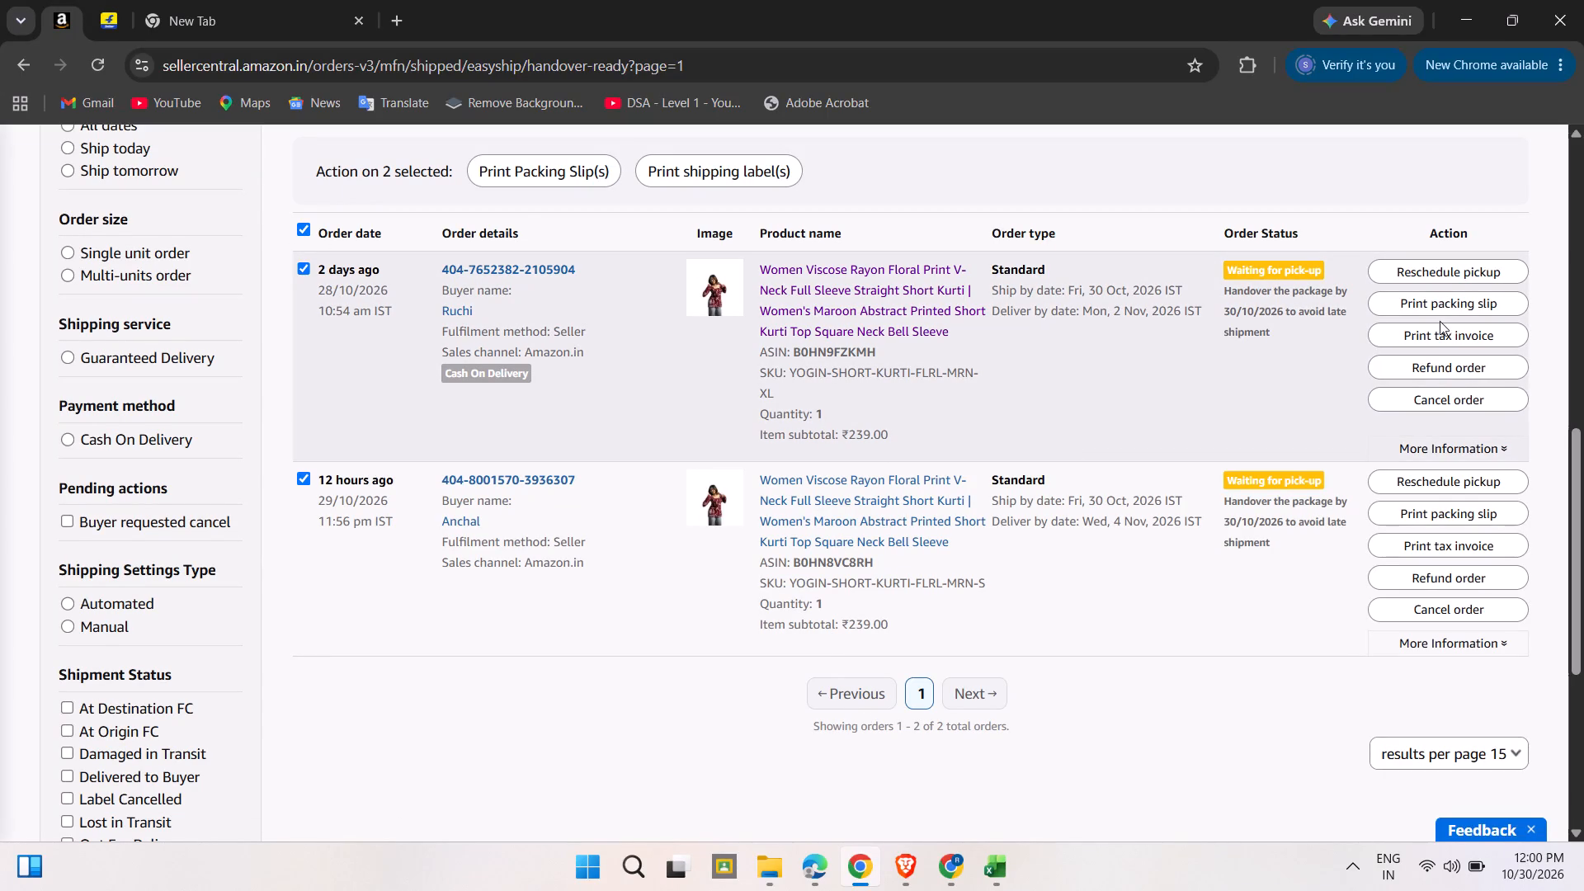
pyautogui.scroll(1, 1093, 387)
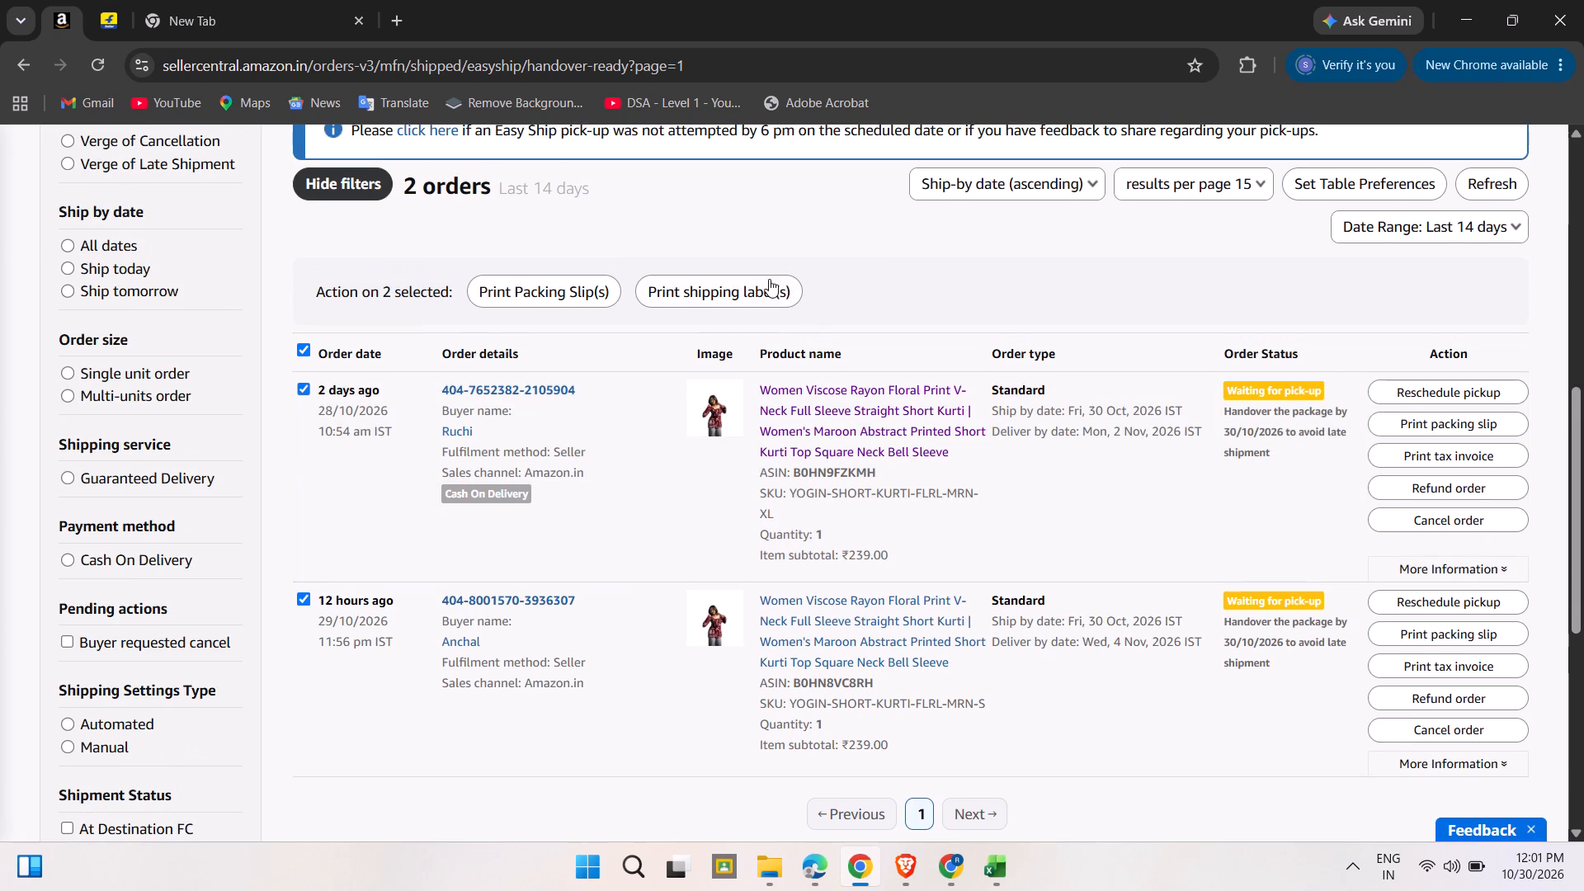
pyautogui.click(769, 283)
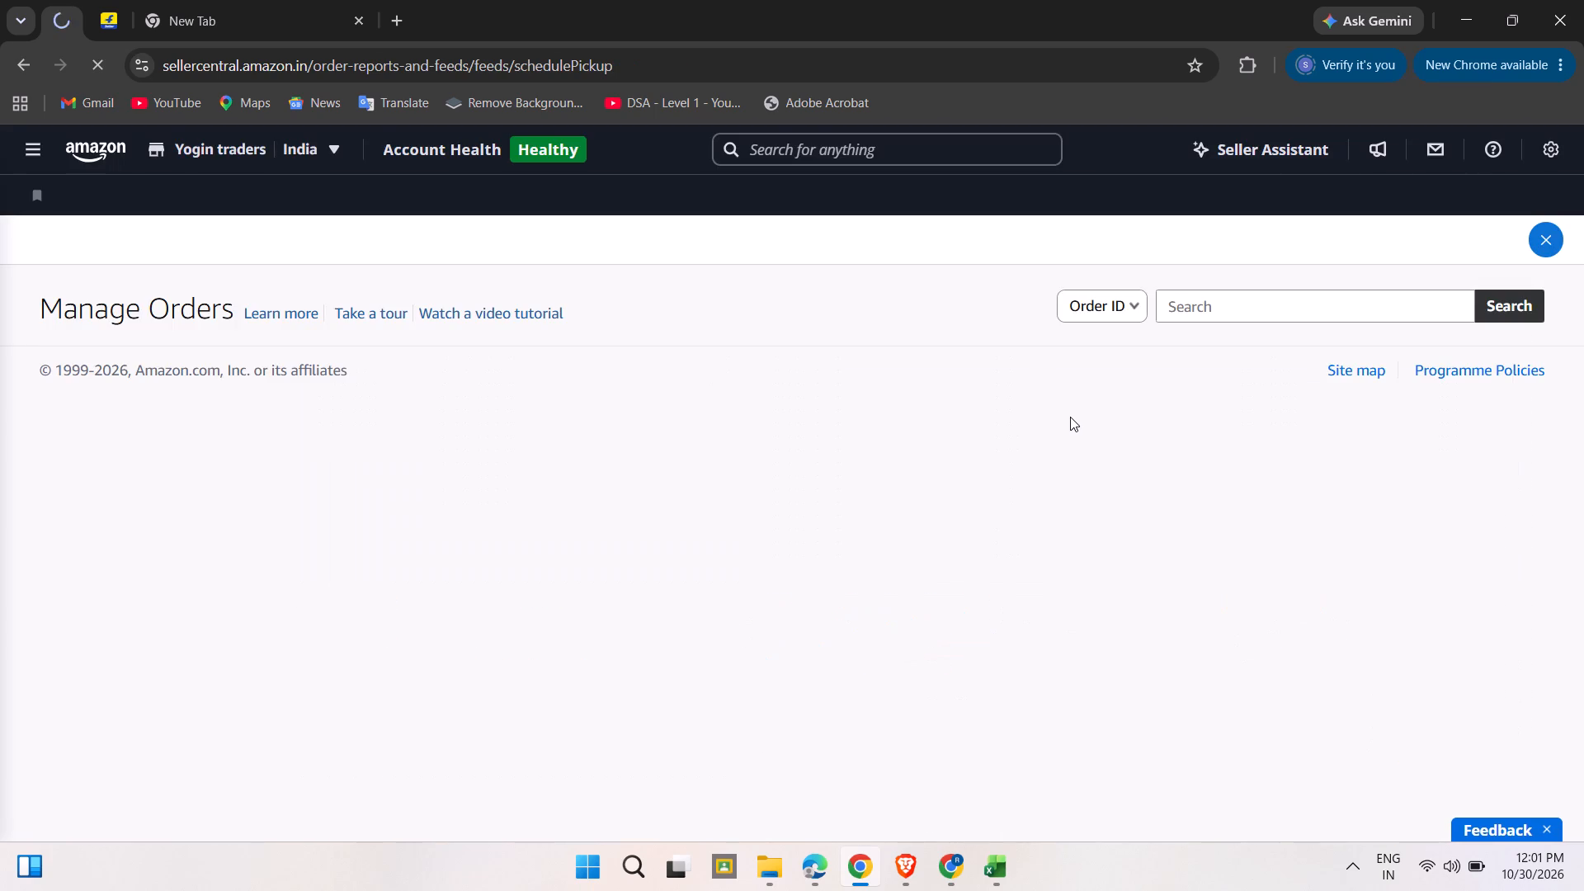
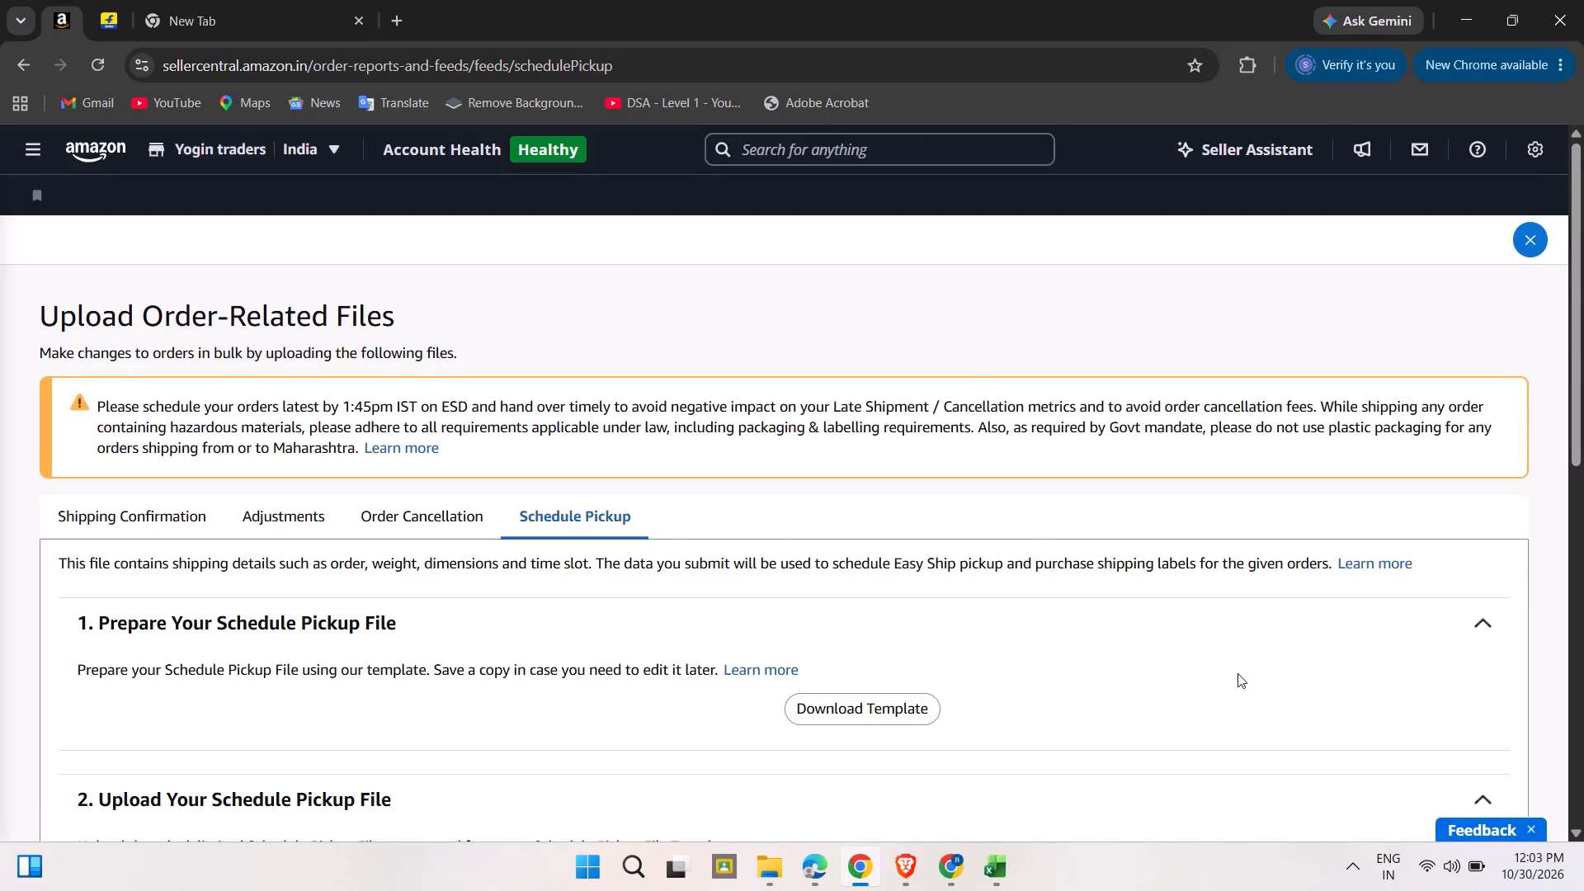
# Refresh the Schedule Pickup file status and history to update the latest batch's processing status.
pyautogui.scroll(-4, 1228, 681)
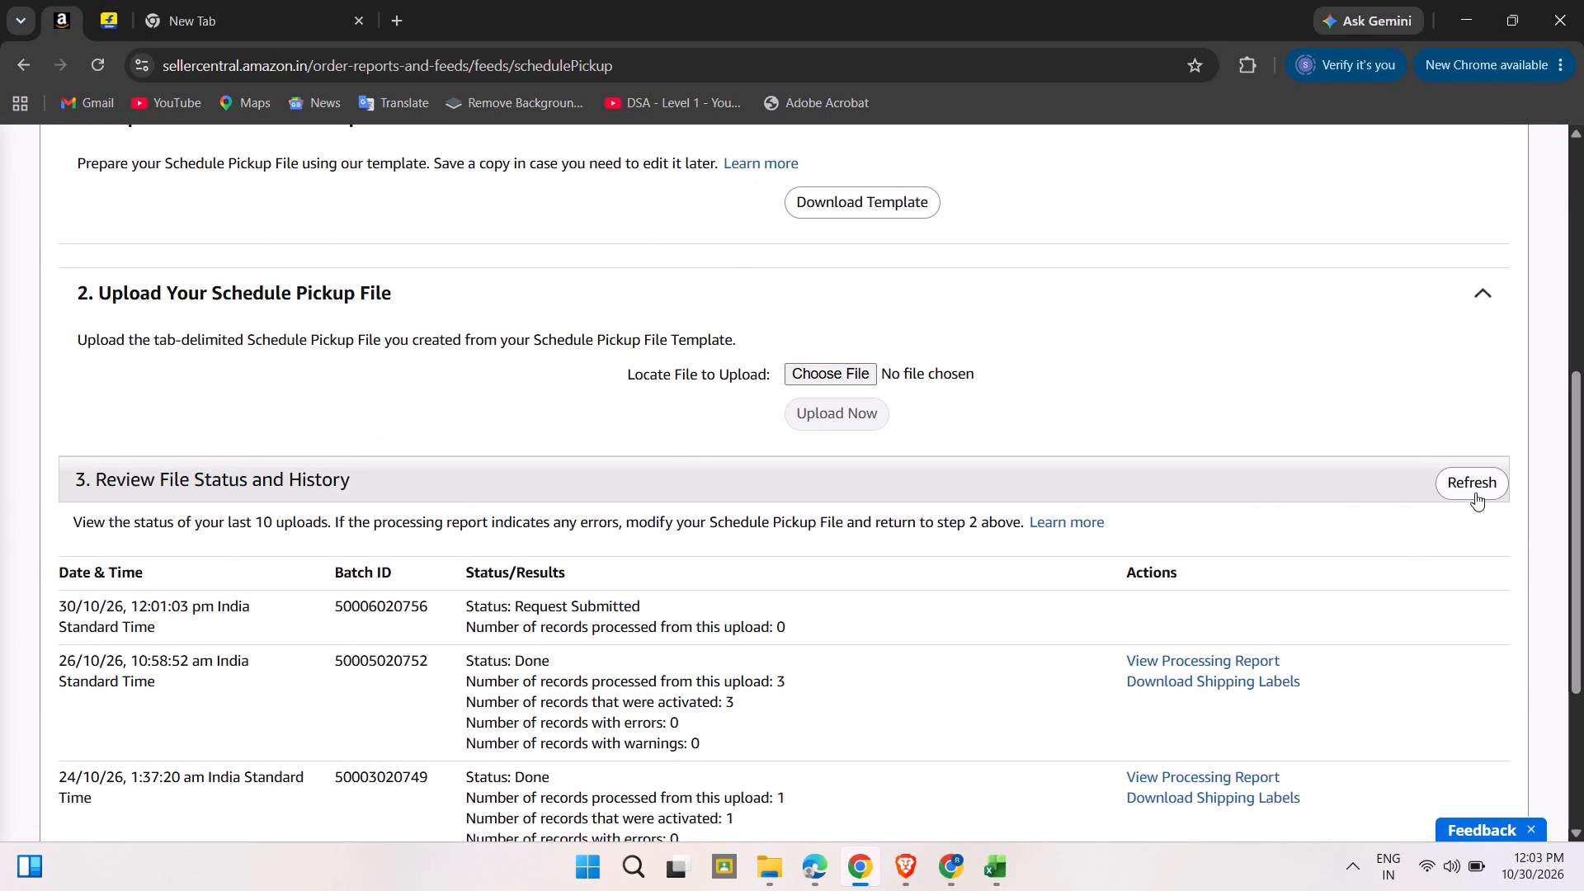
pyautogui.click(1474, 490)
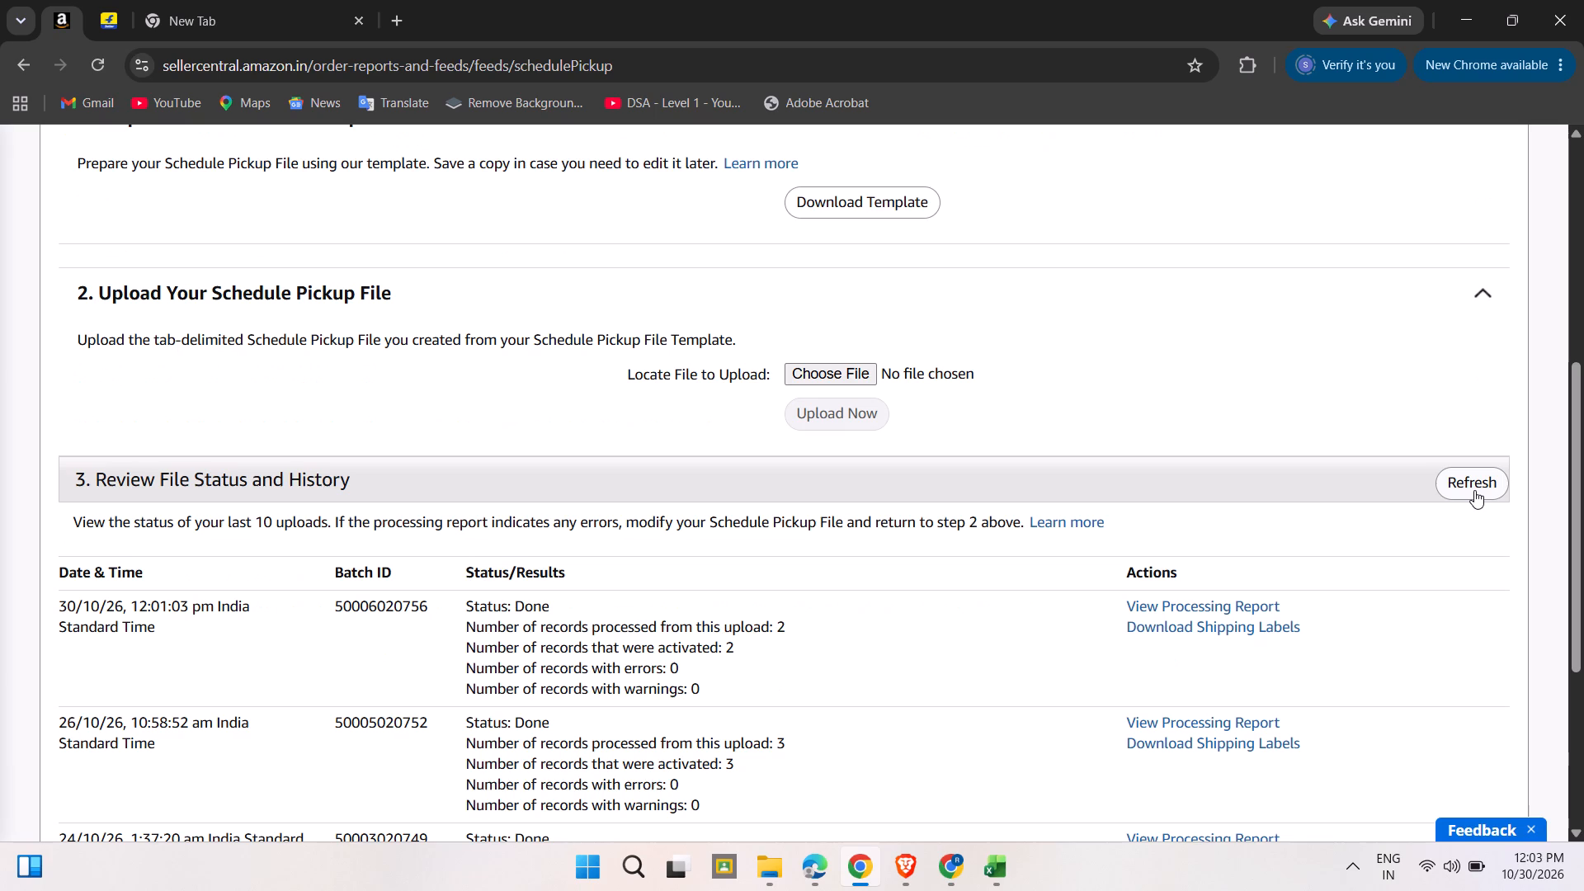
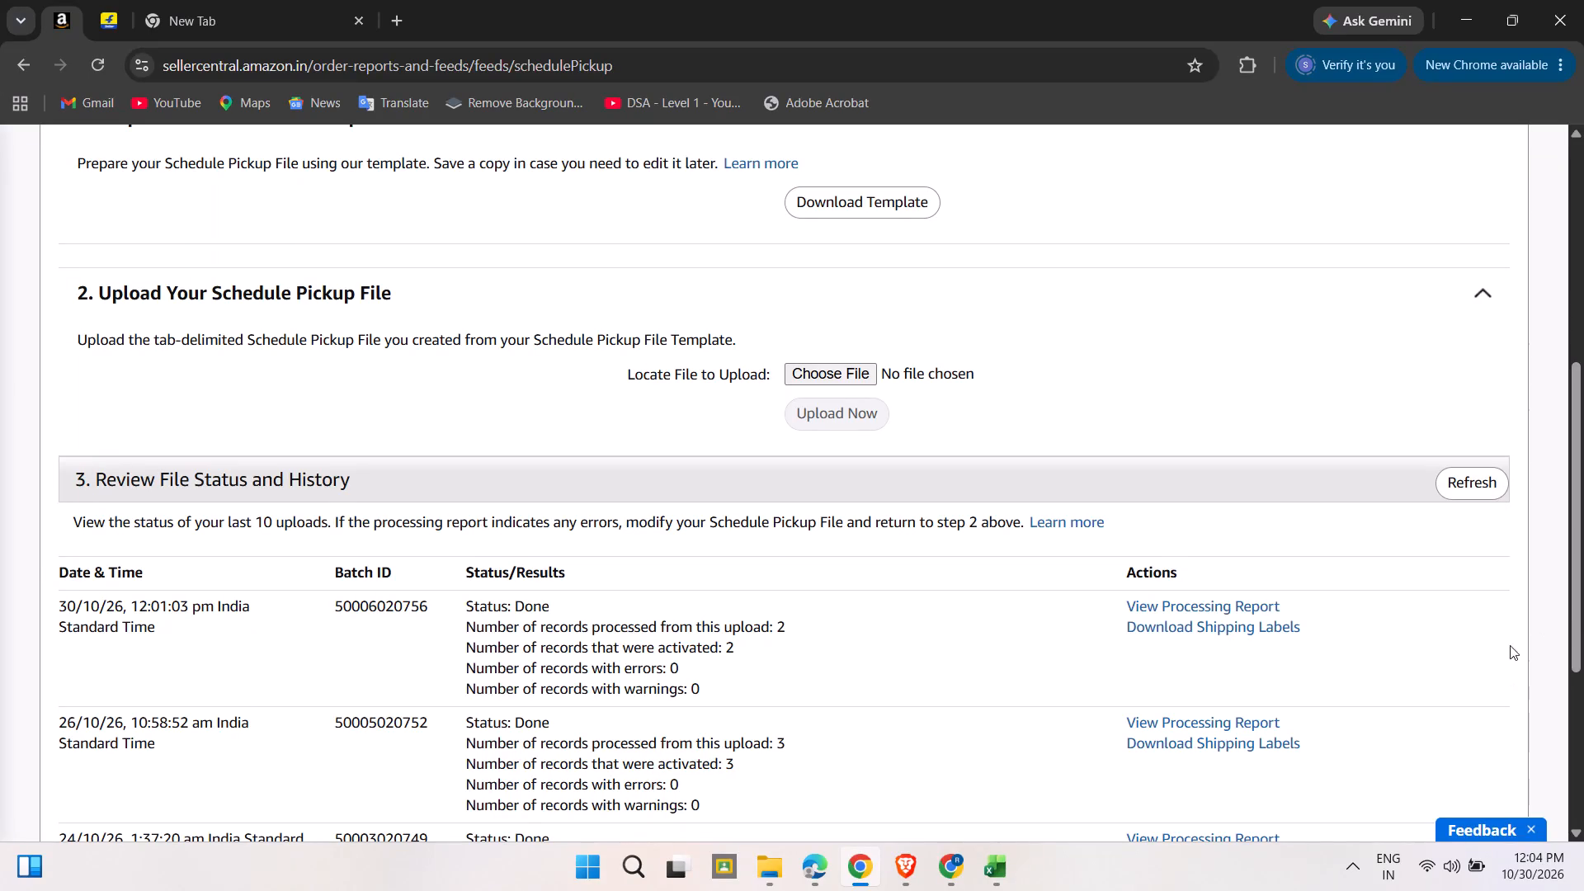
# Download the shipping labels for the 30/10/26, 12:01:03 pm pickup batch and open the downloaded PDF.
pyautogui.click(1232, 626)
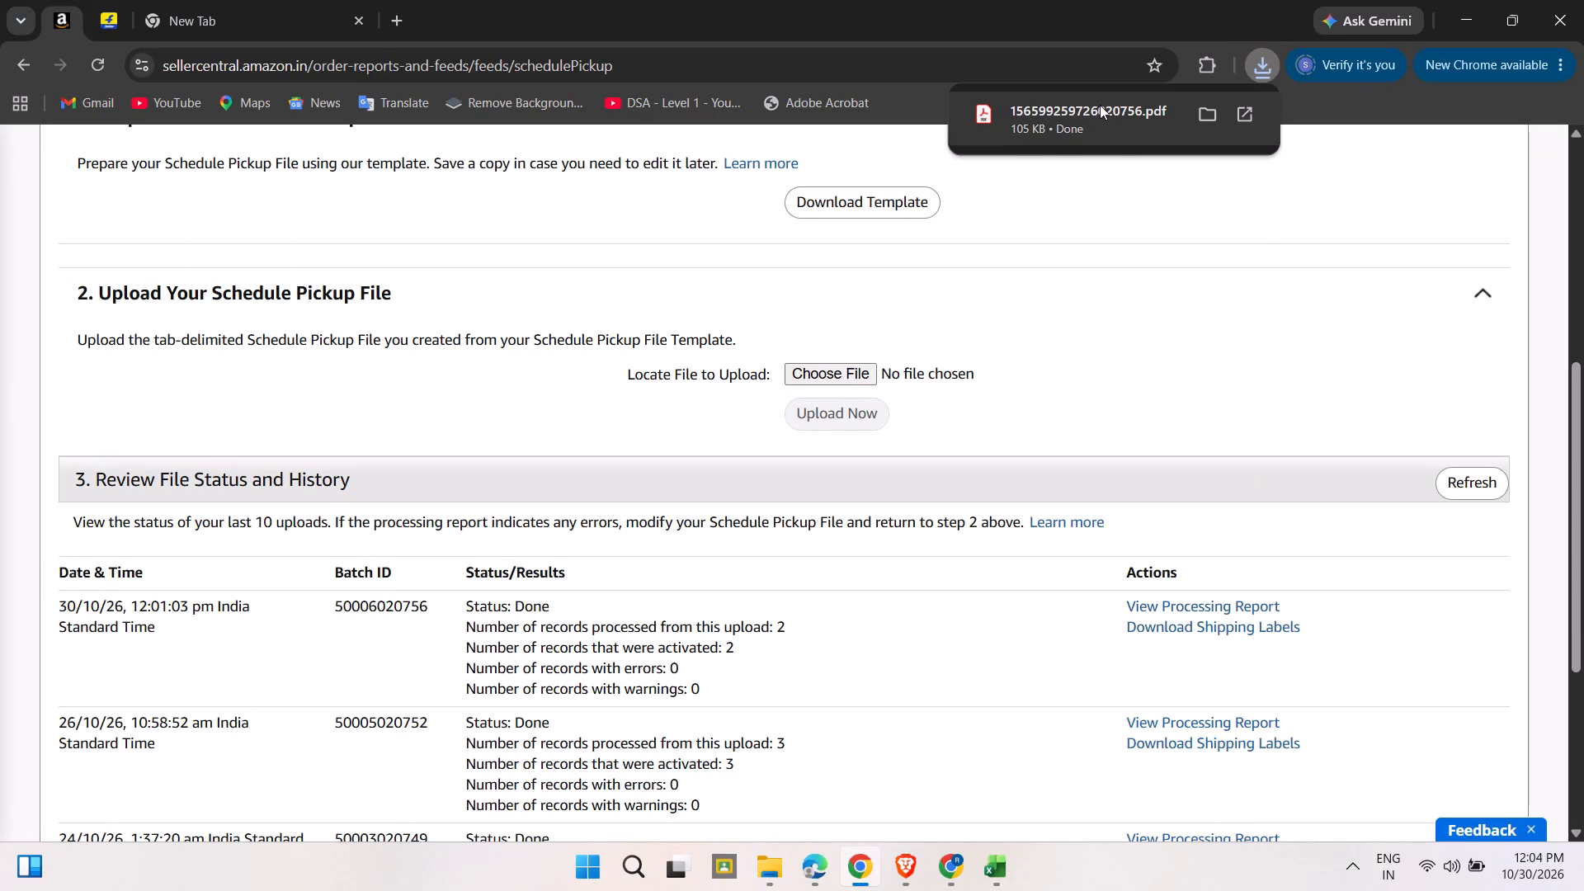
pyautogui.click(1100, 105)
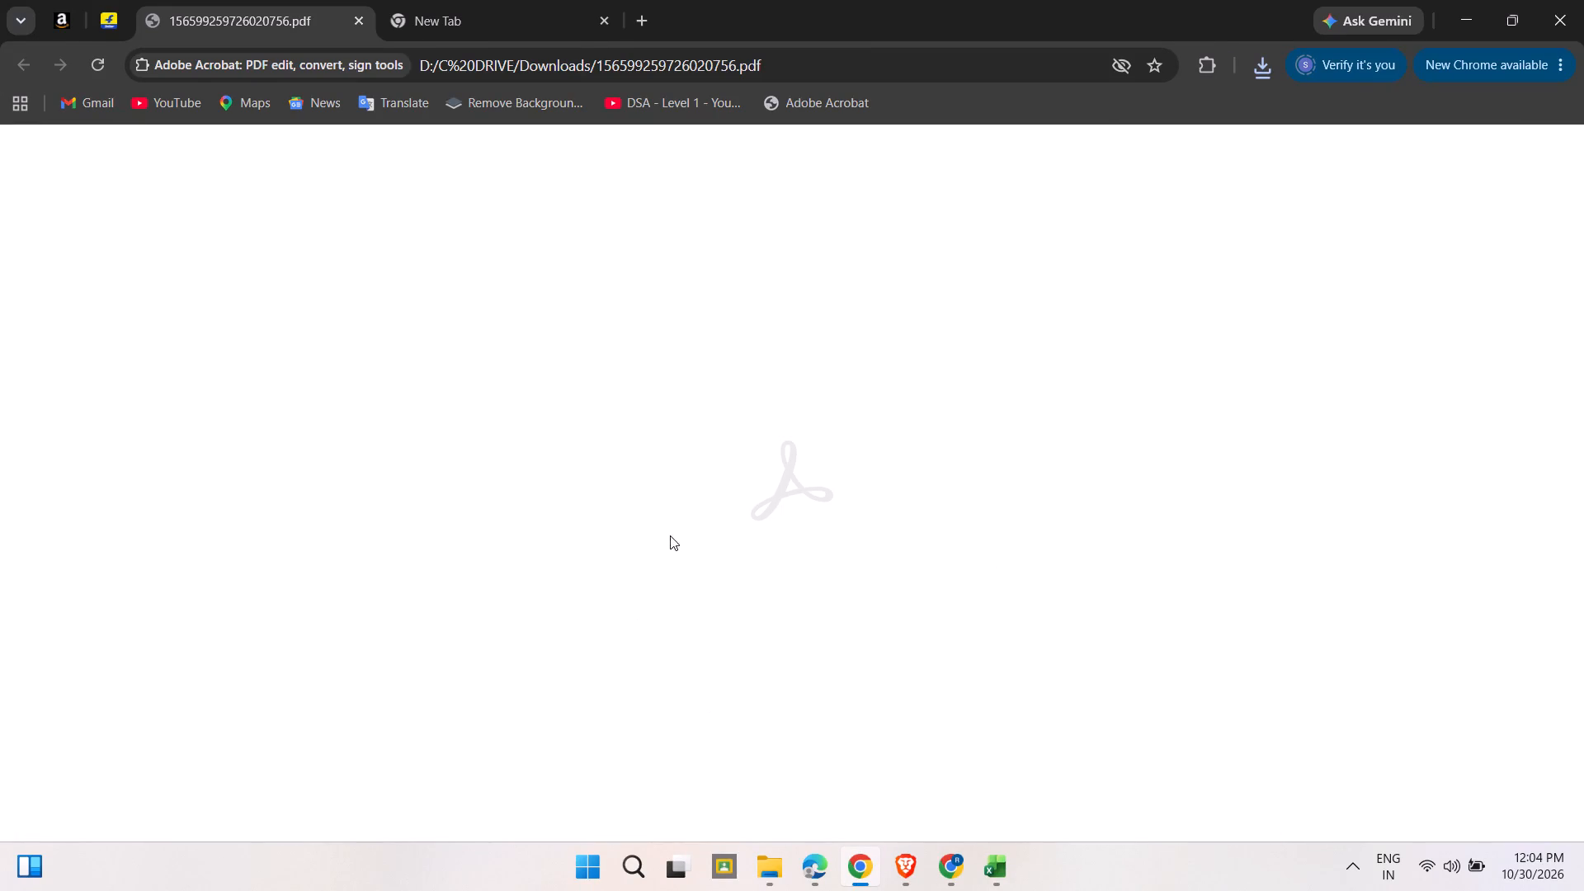
# Examine the shipping labels and tax invoices throughout the downloaded PDF in Adobe Acrobat.
pyautogui.scroll(-13, 626, 585)
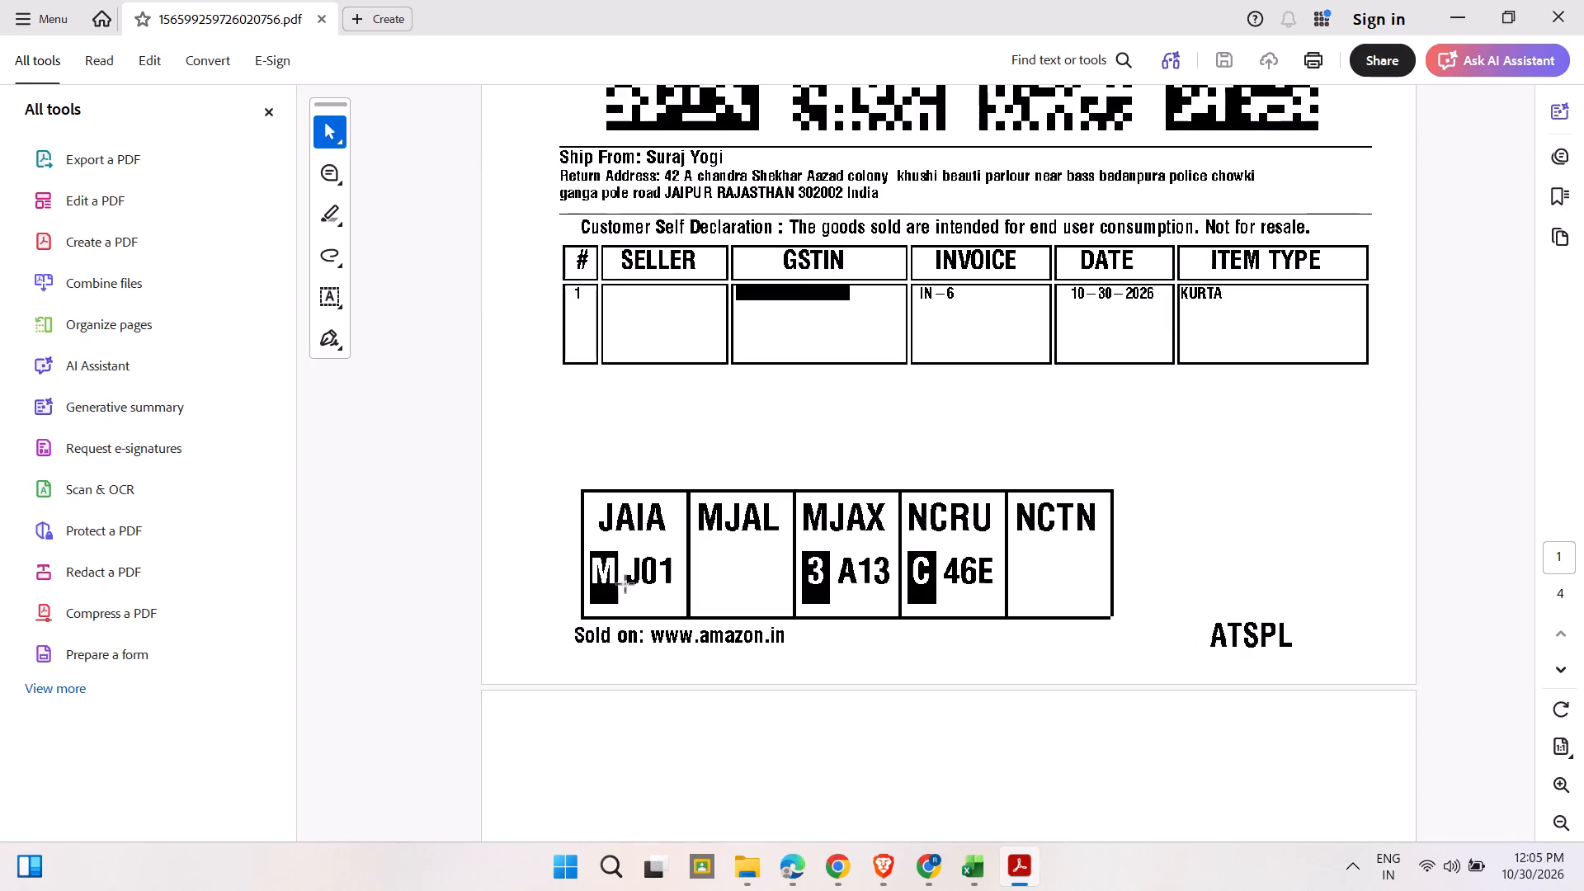
pyautogui.scroll(-13, 626, 585)
pyautogui.scroll(-13, 626, 585)
pyautogui.scroll(6, 626, 585)
pyautogui.scroll(-8, 626, 585)
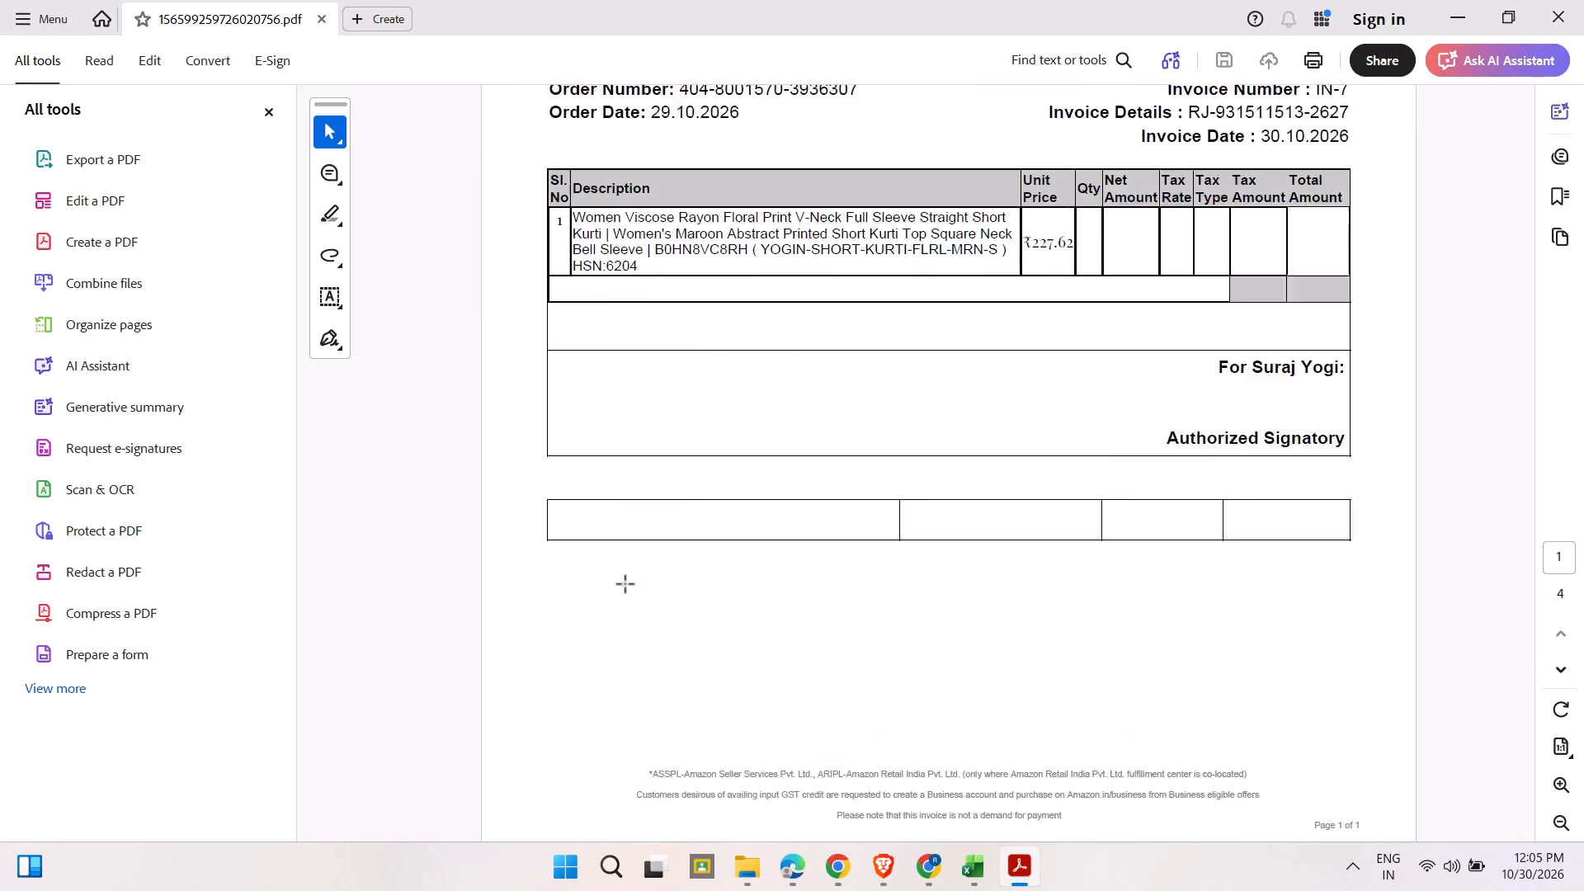
pyautogui.scroll(-7, 573, 678)
pyautogui.scroll(-7, 768, 544)
pyautogui.scroll(5, 768, 544)
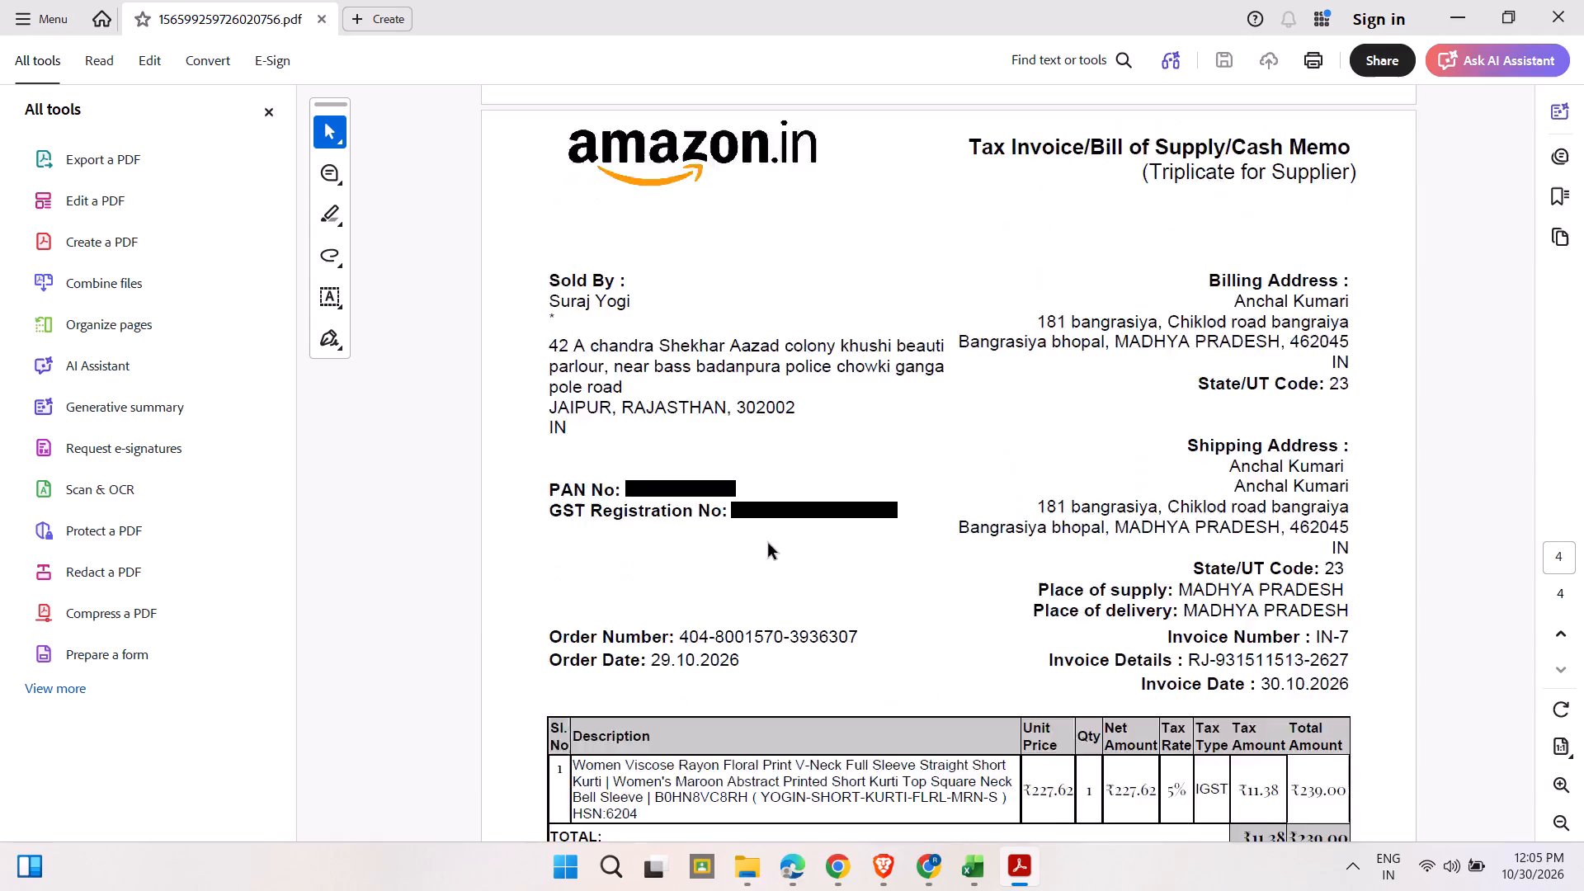
pyautogui.scroll(8, 768, 544)
pyautogui.scroll(7, 840, 524)
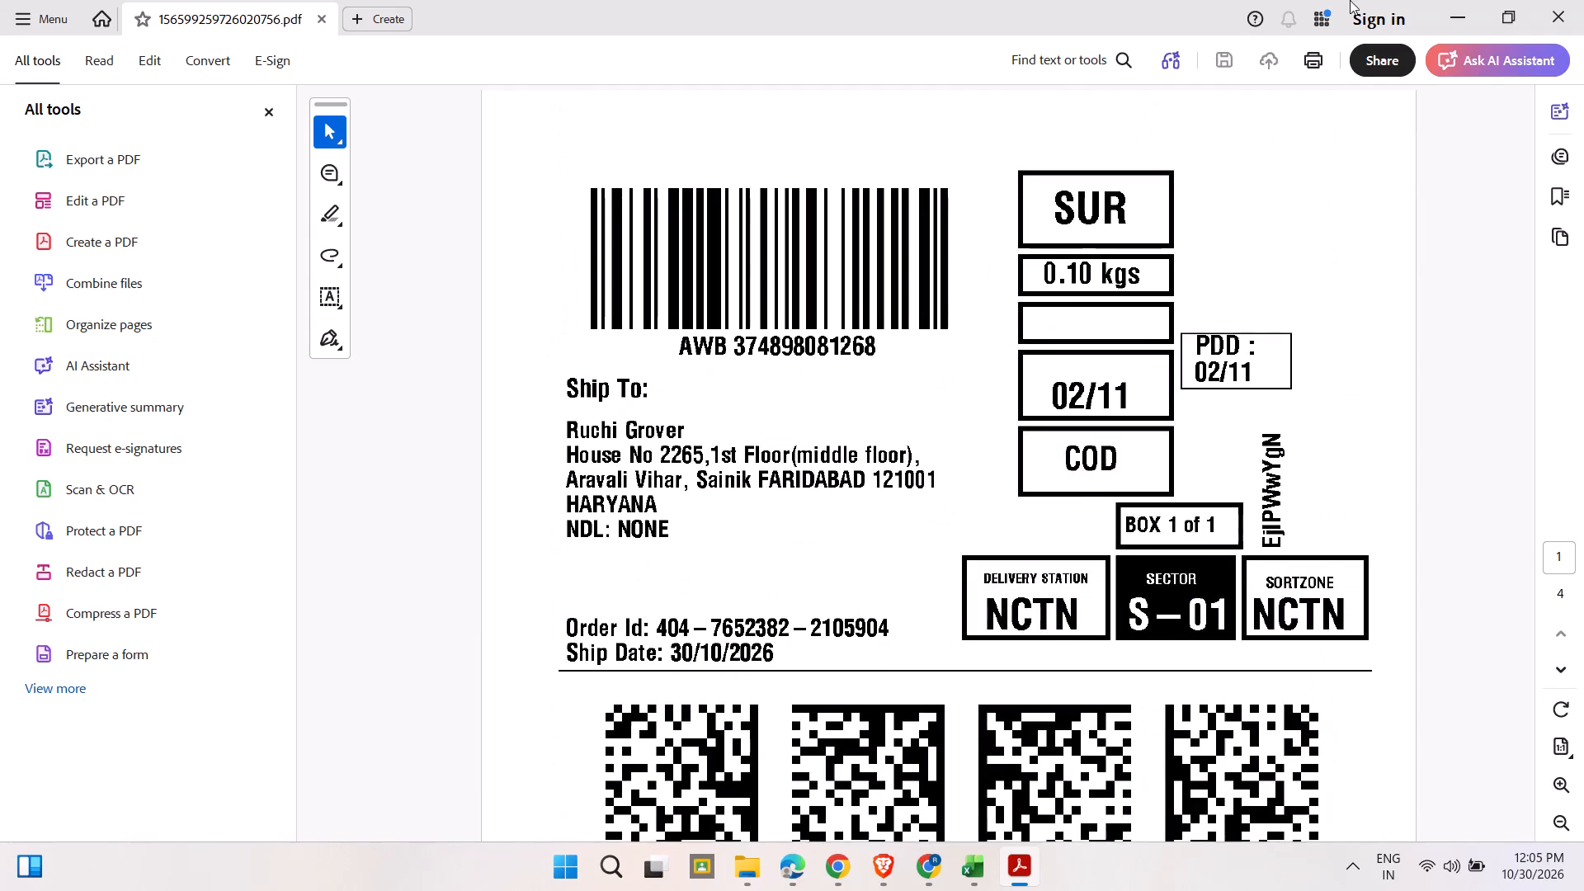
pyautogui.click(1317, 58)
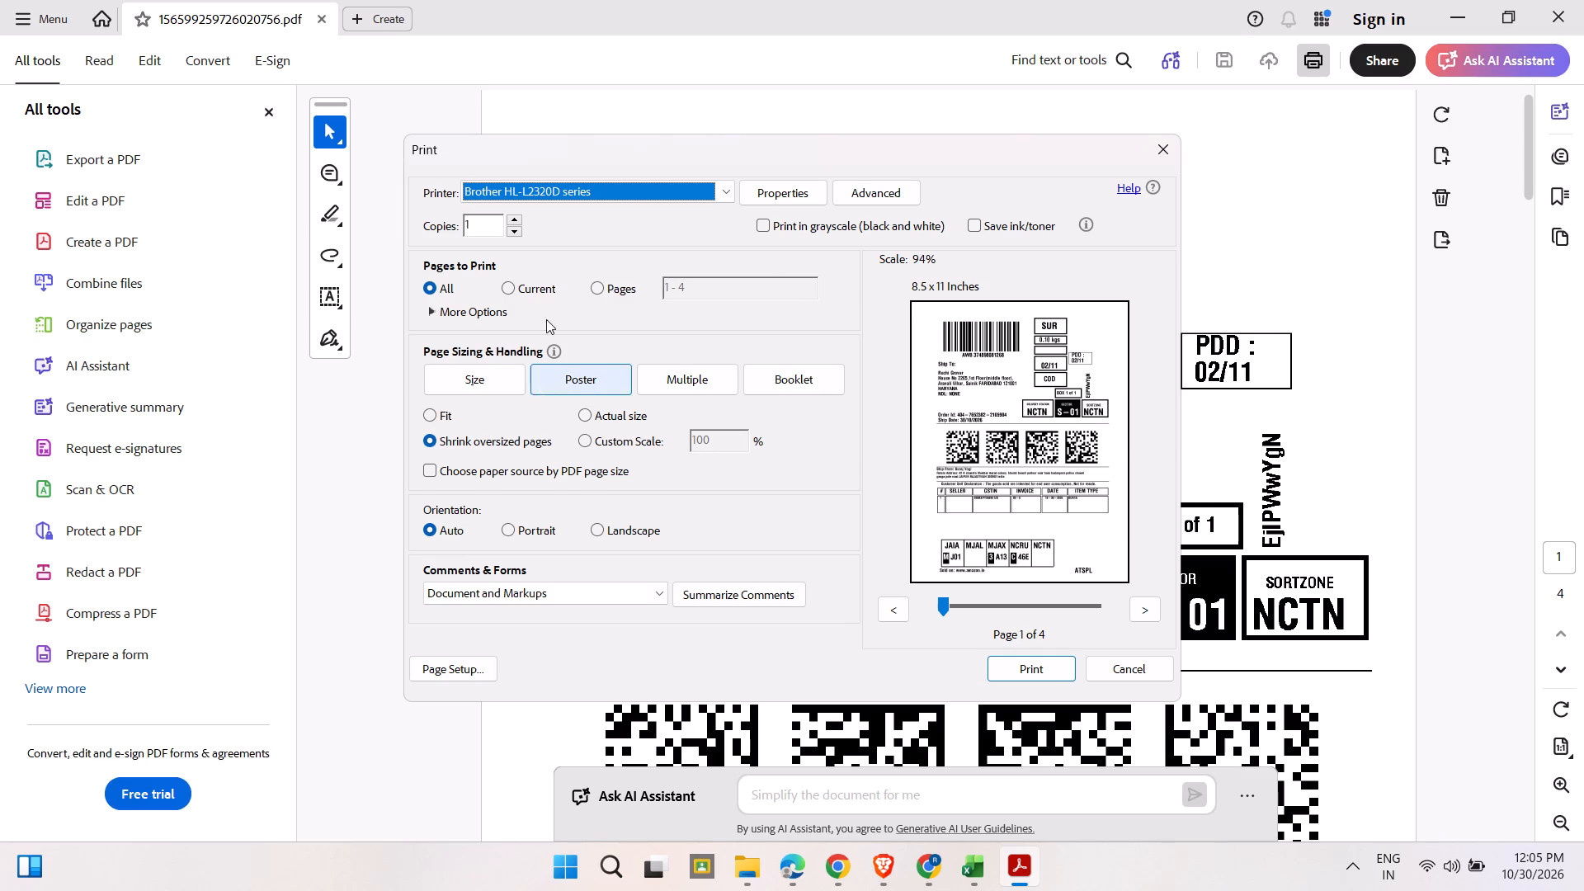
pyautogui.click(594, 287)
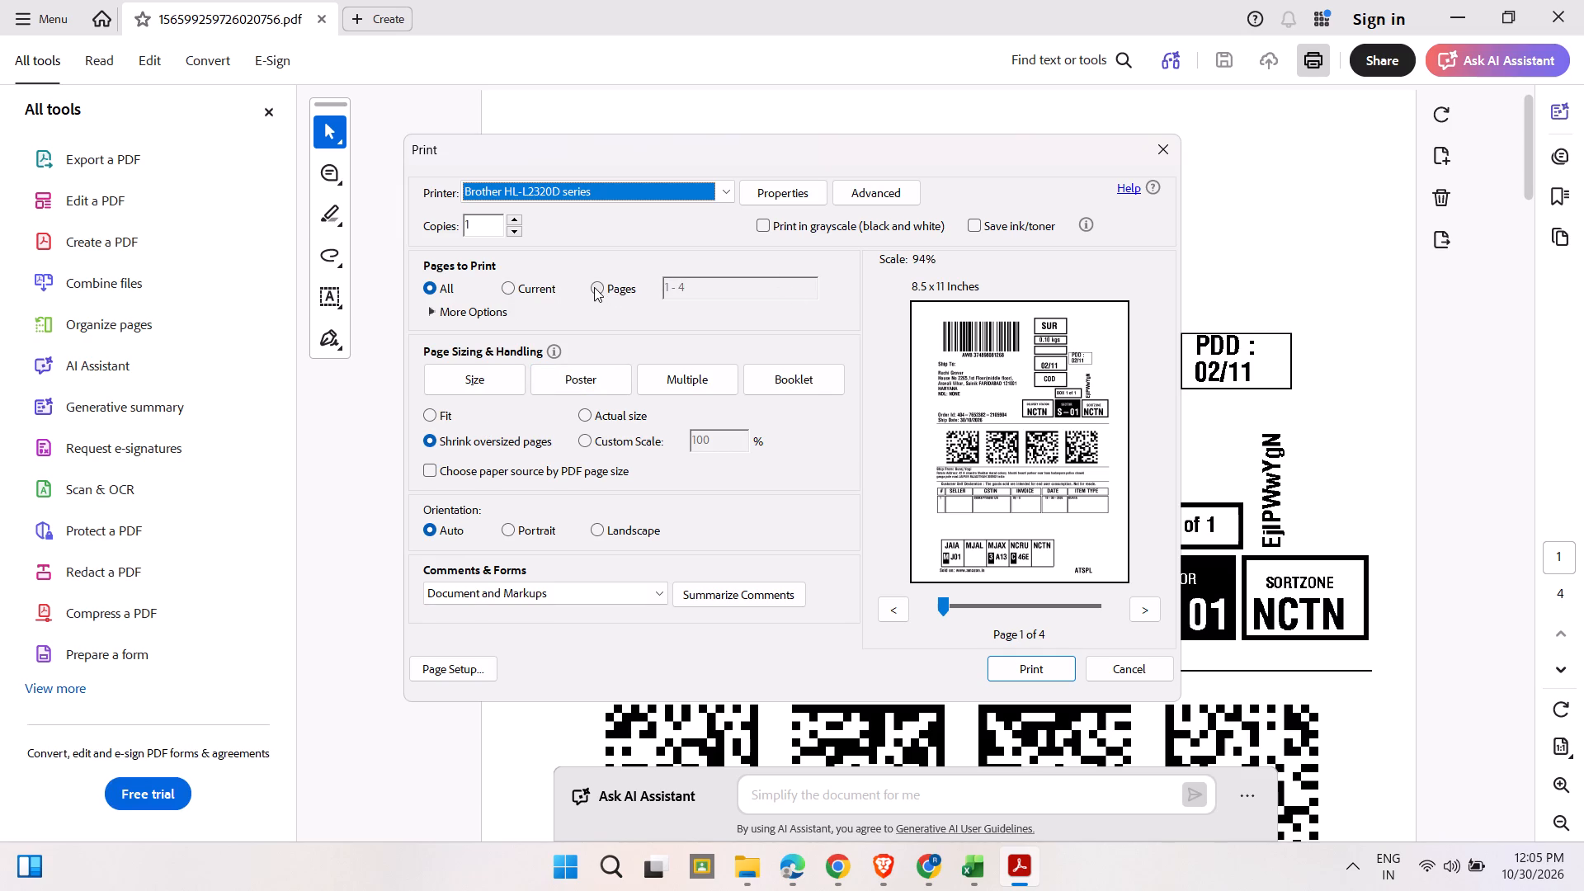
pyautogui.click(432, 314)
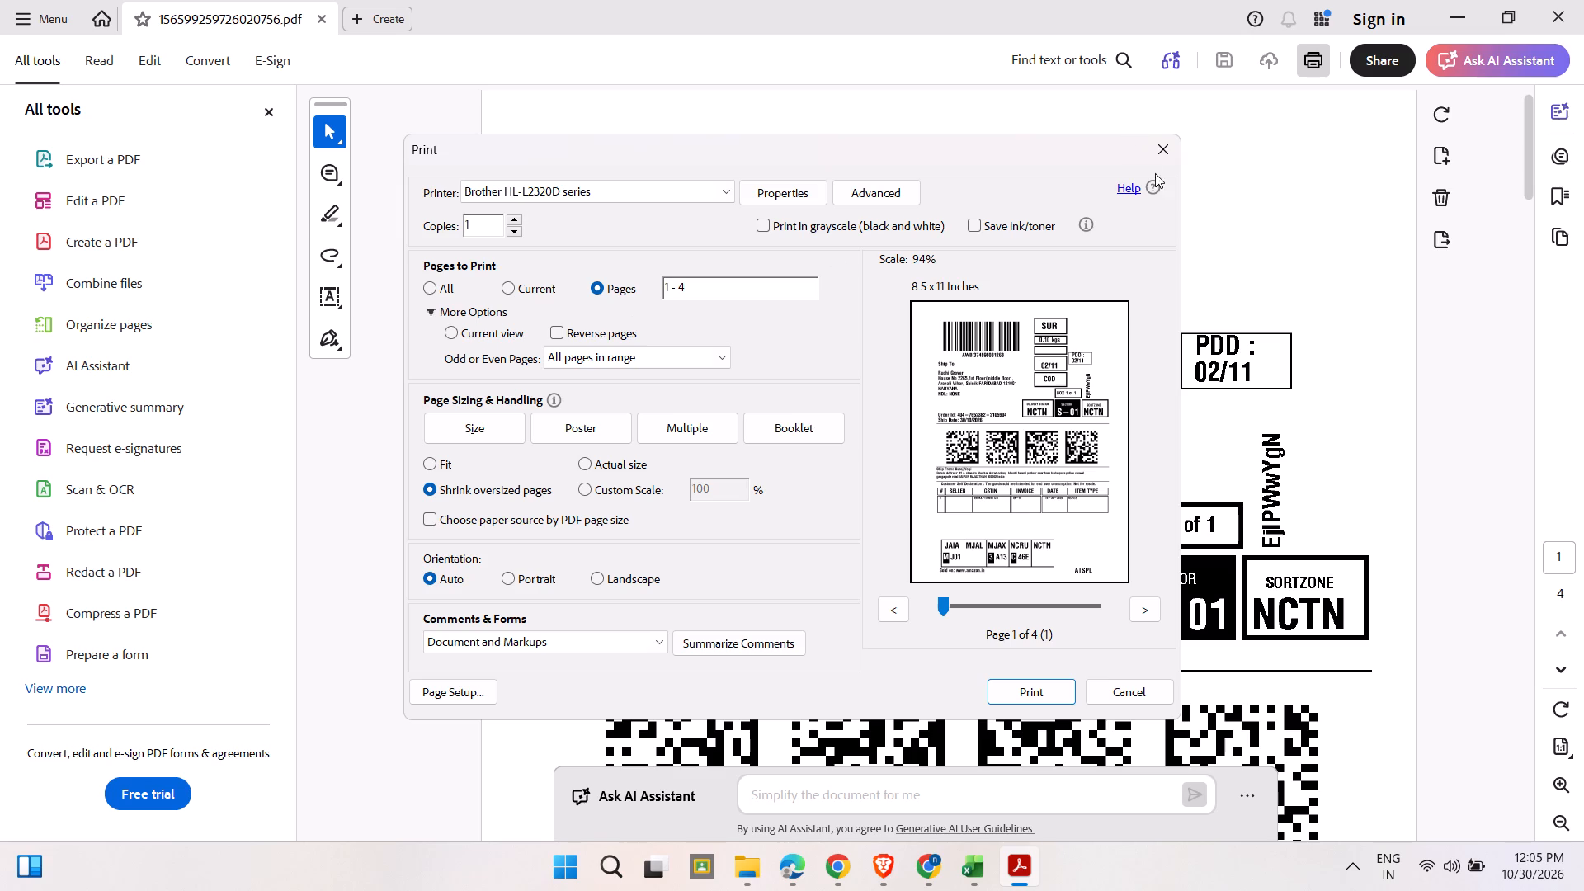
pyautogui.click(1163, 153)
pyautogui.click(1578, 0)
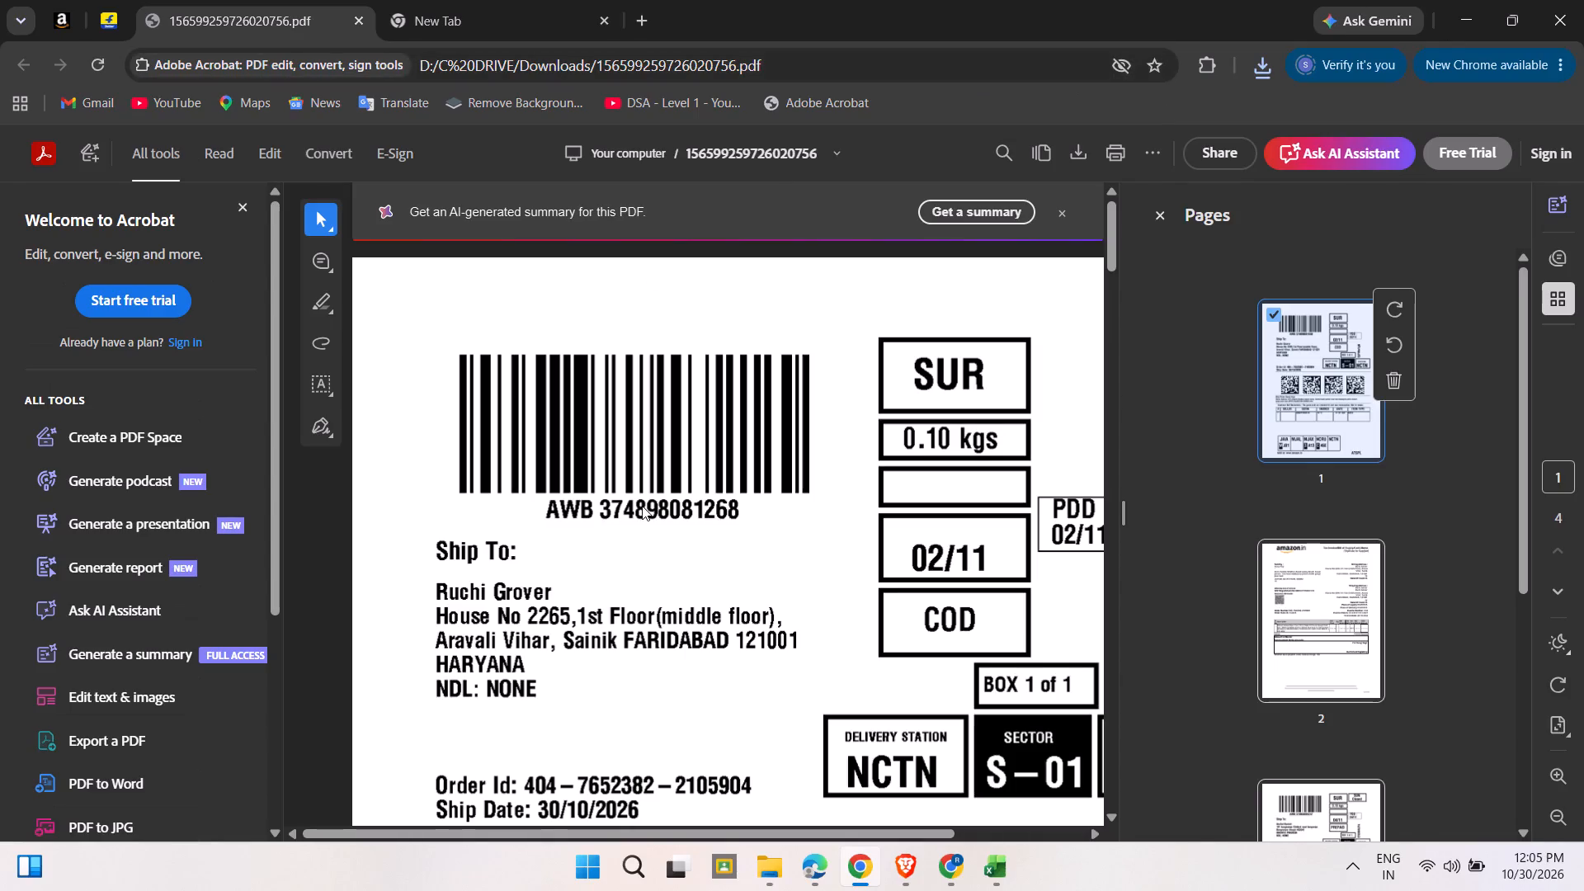
# Set up the label PDF's print job in Chrome with odd pages only and 2 pages per sheet.
pyautogui.scroll(-4, 645, 664)
pyautogui.scroll(-8, 781, 663)
pyautogui.scroll(5, 781, 663)
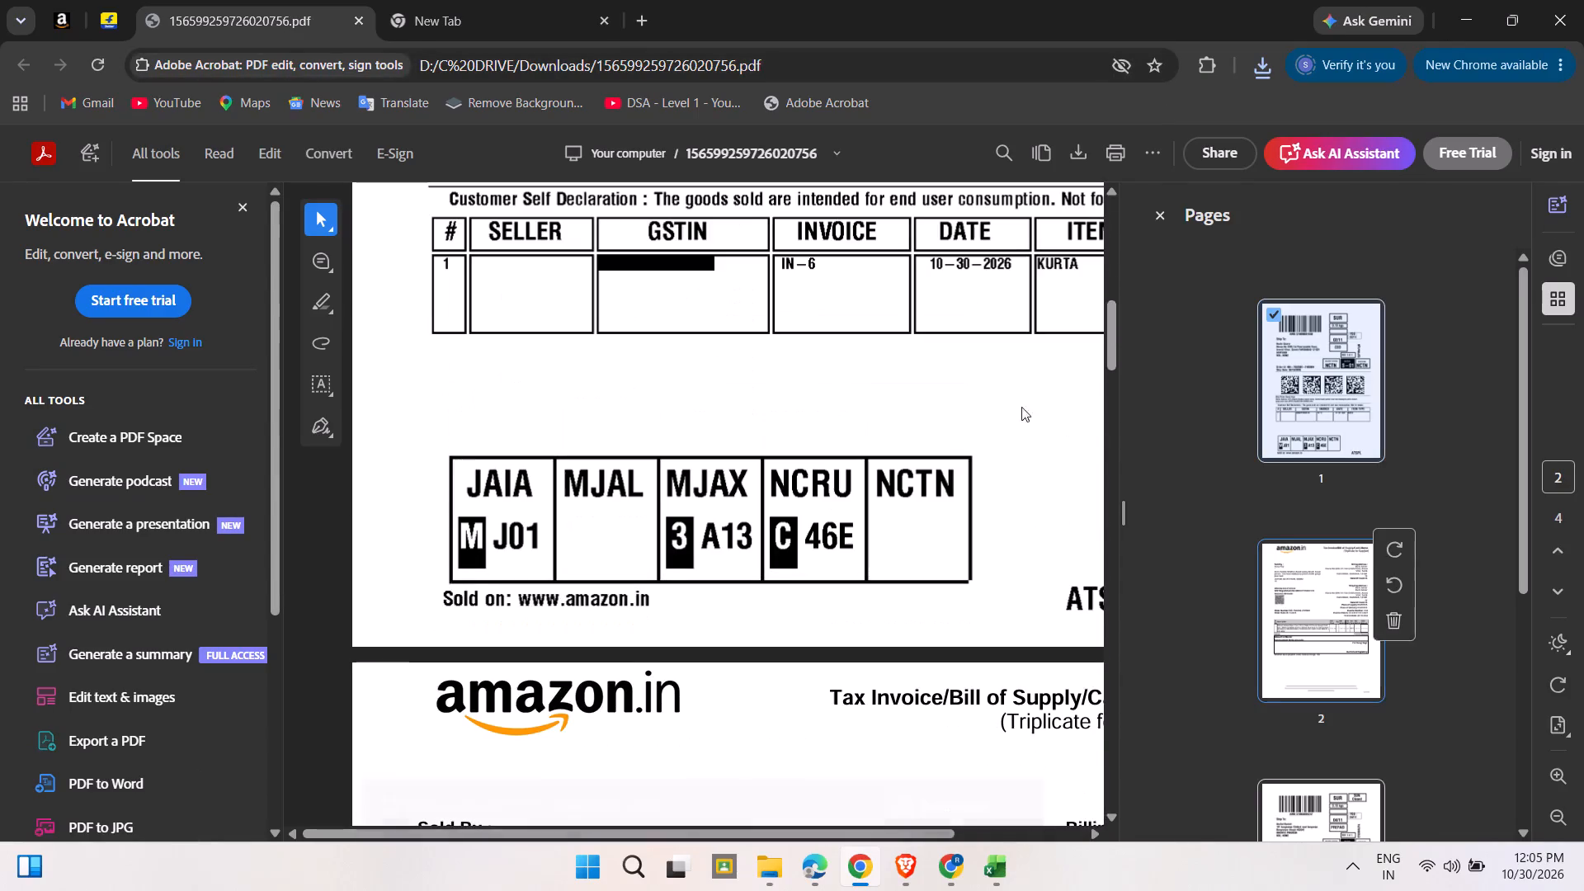
pyautogui.click(1166, 207)
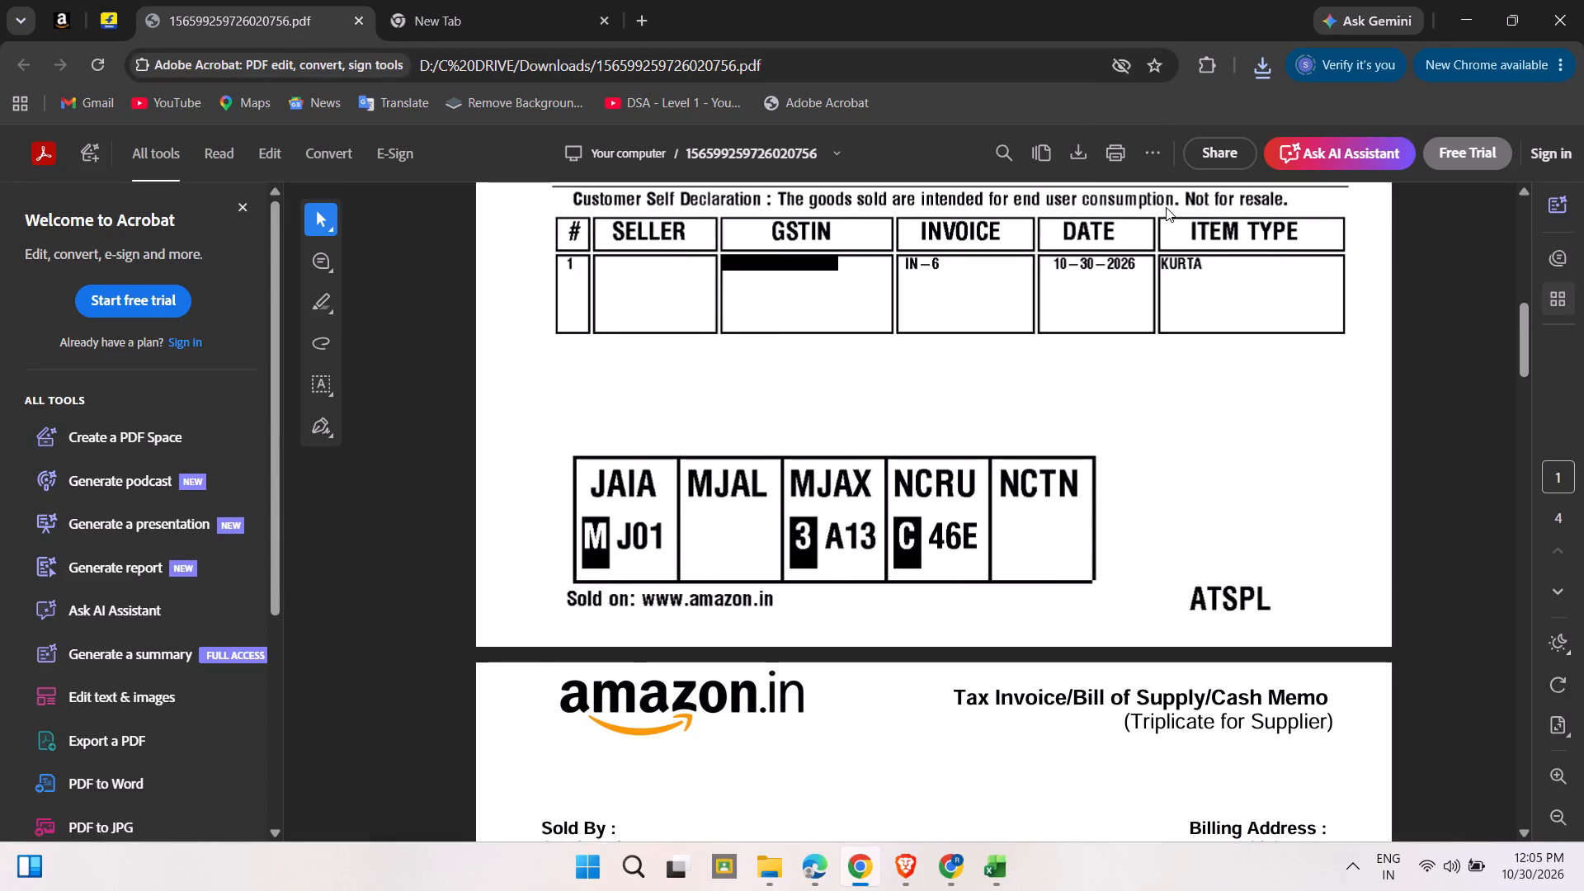
pyautogui.click(1120, 165)
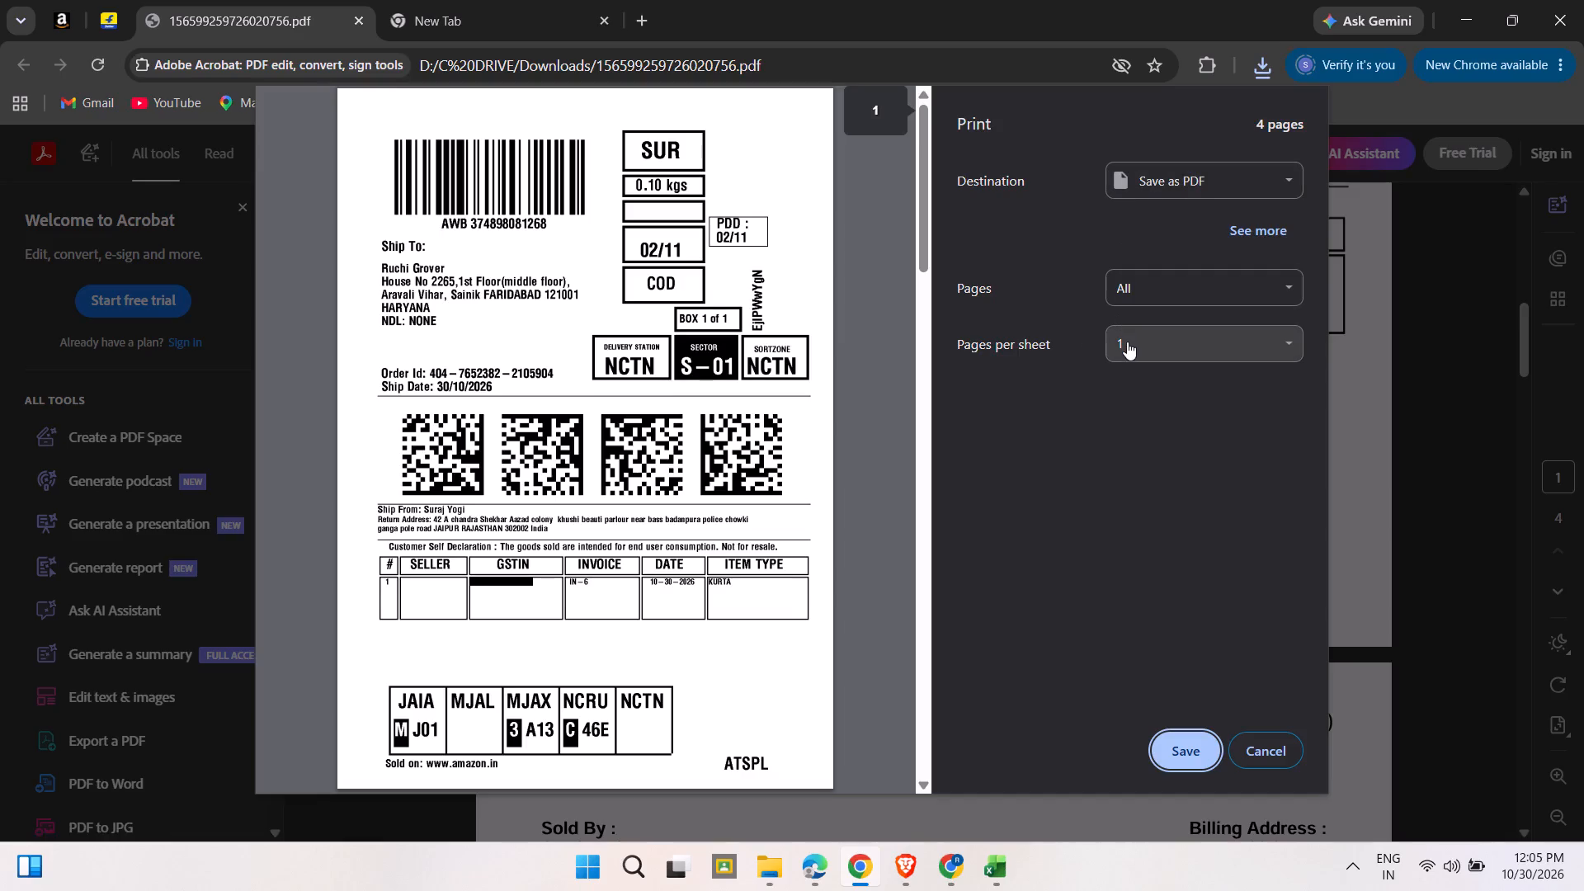
pyautogui.click(1138, 280)
pyautogui.click(1146, 344)
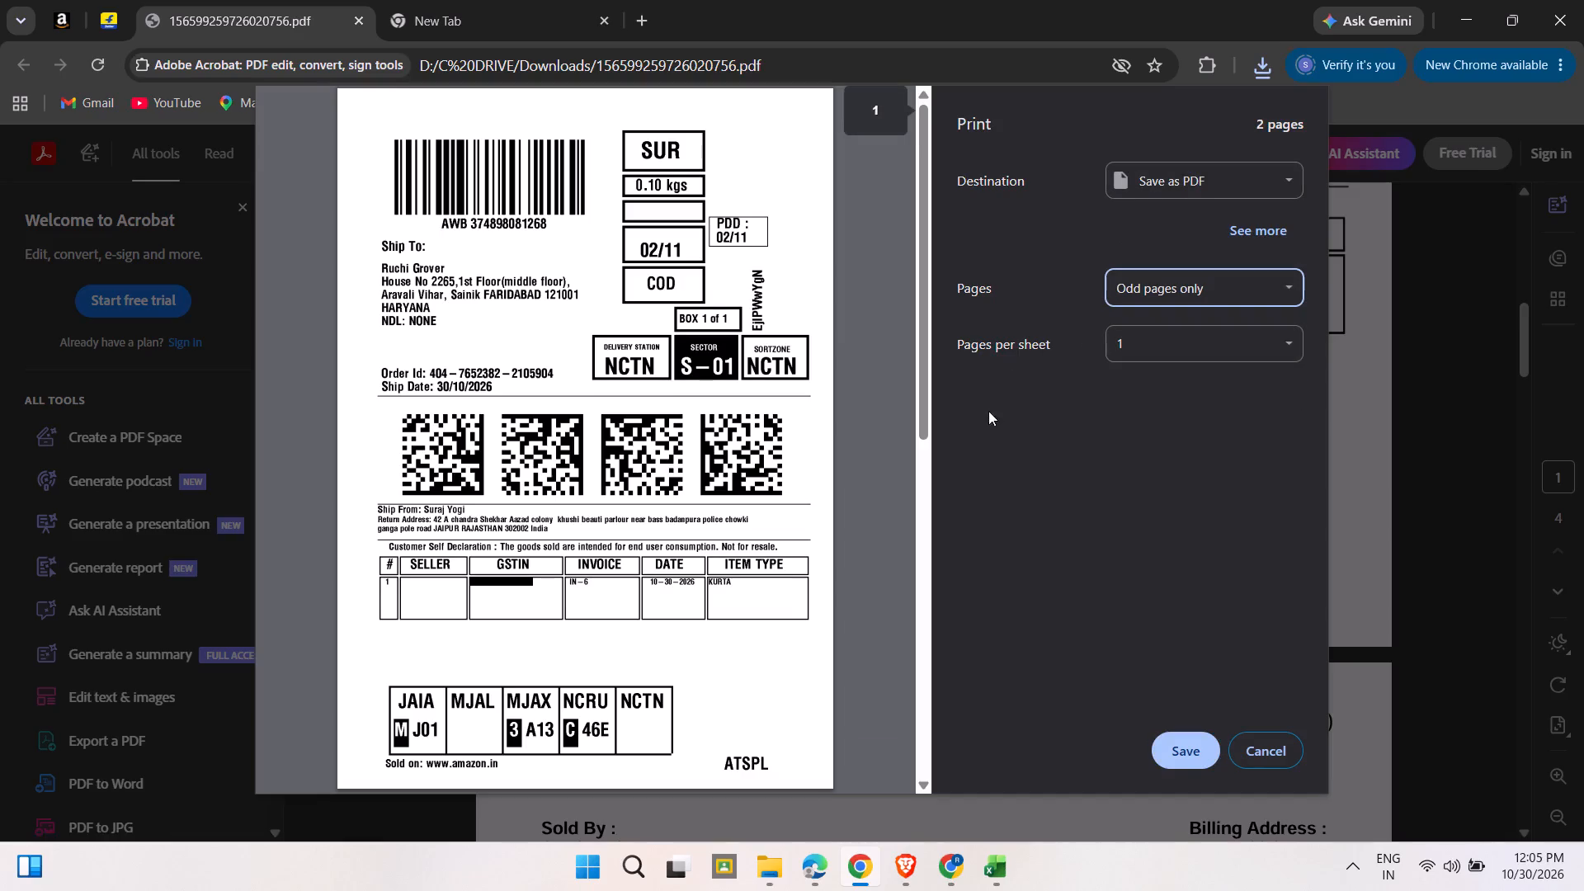
pyautogui.click(1214, 350)
pyautogui.click(1208, 402)
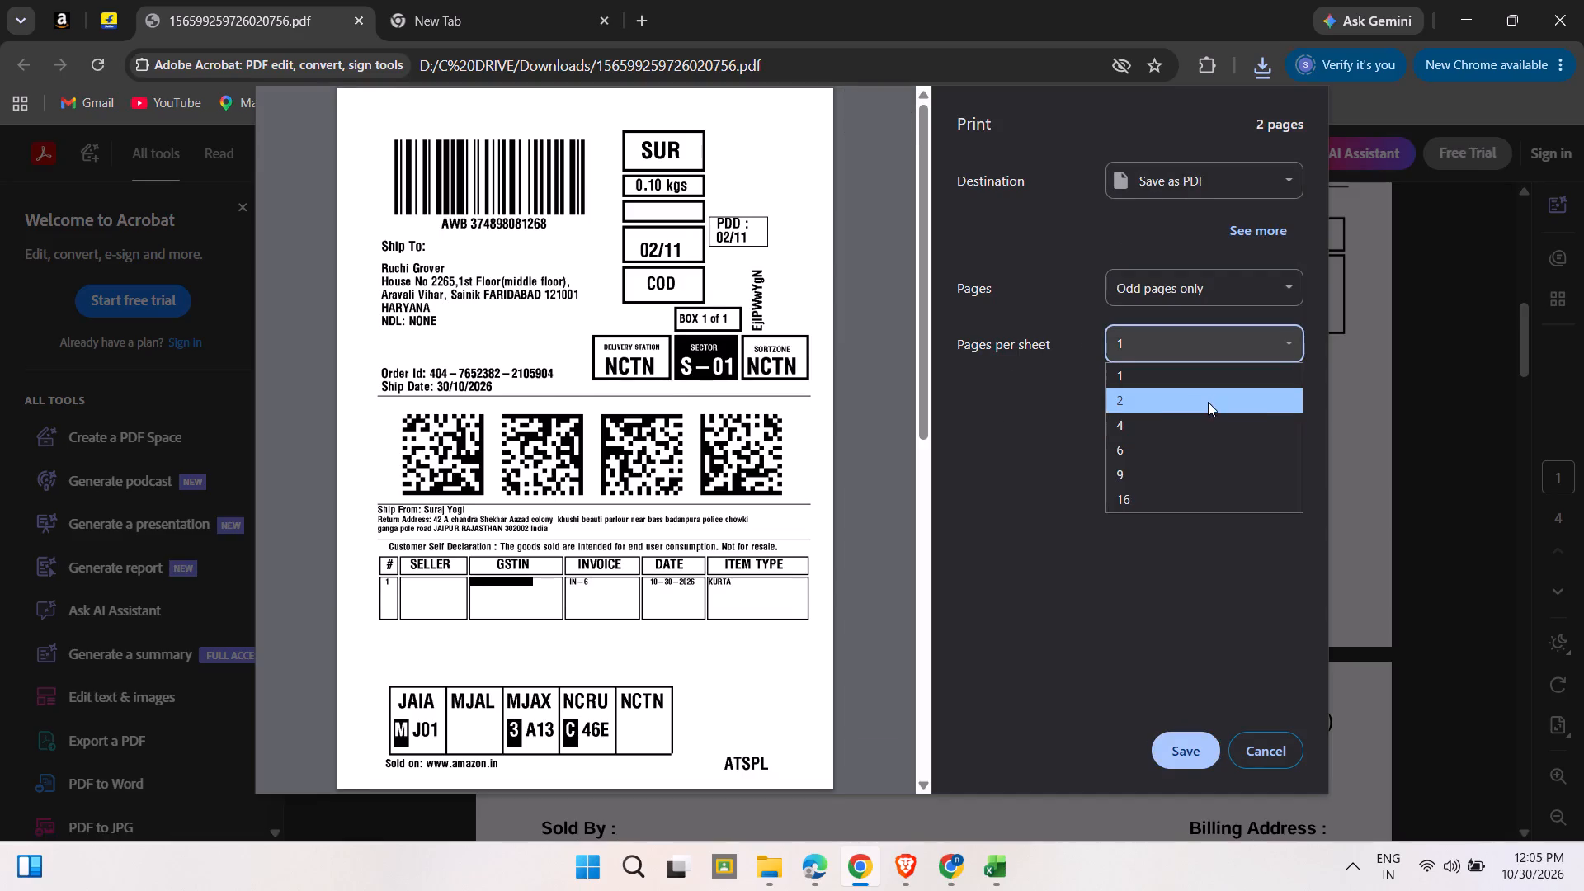
pyautogui.scroll(-3, 687, 420)
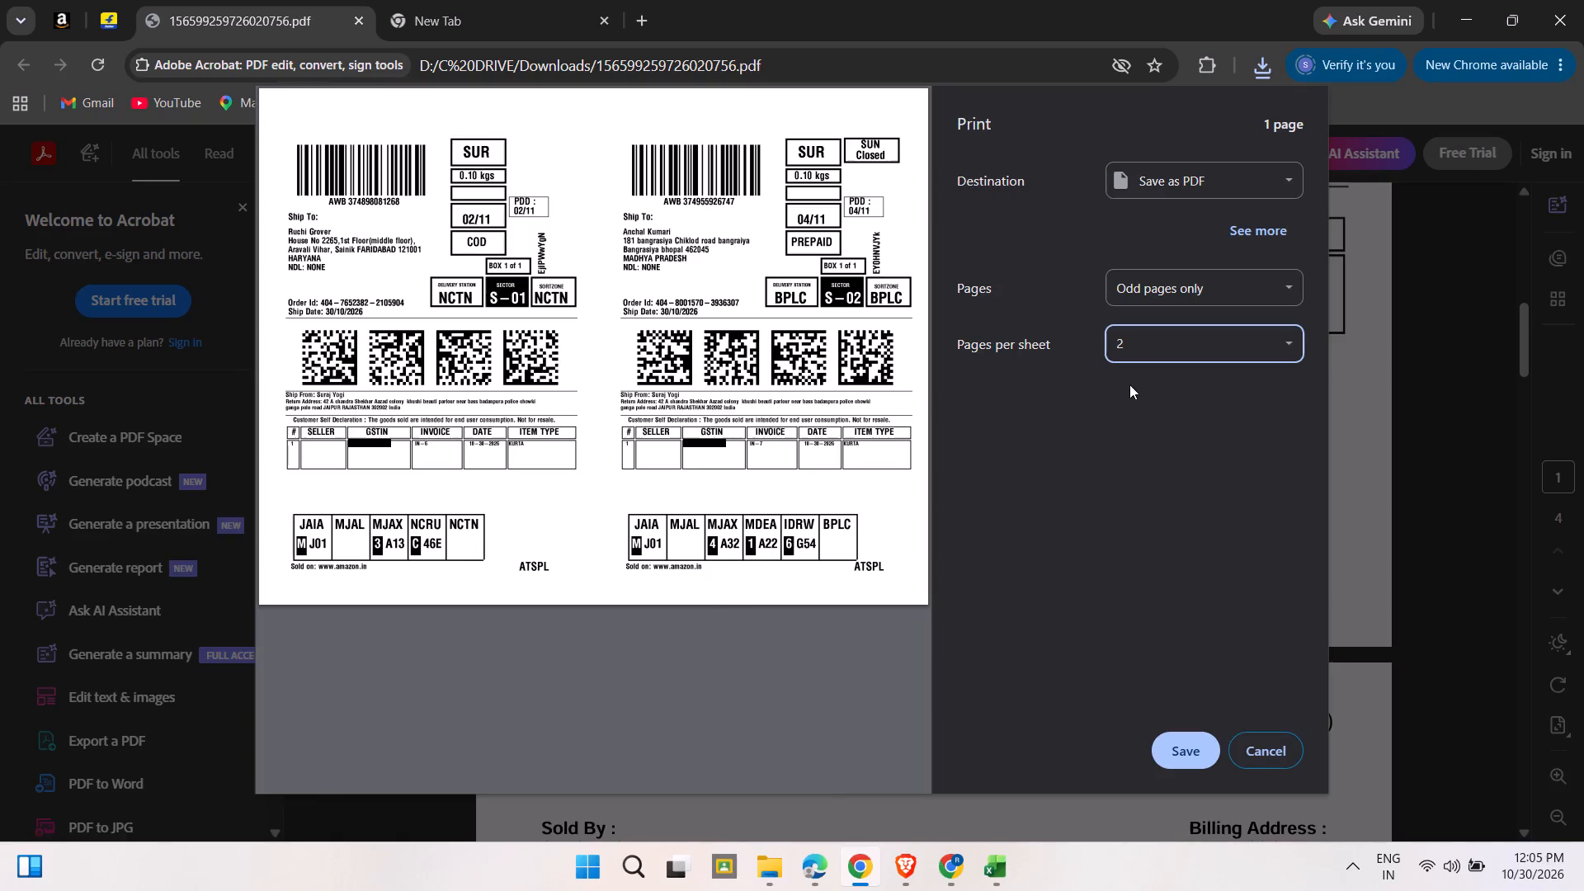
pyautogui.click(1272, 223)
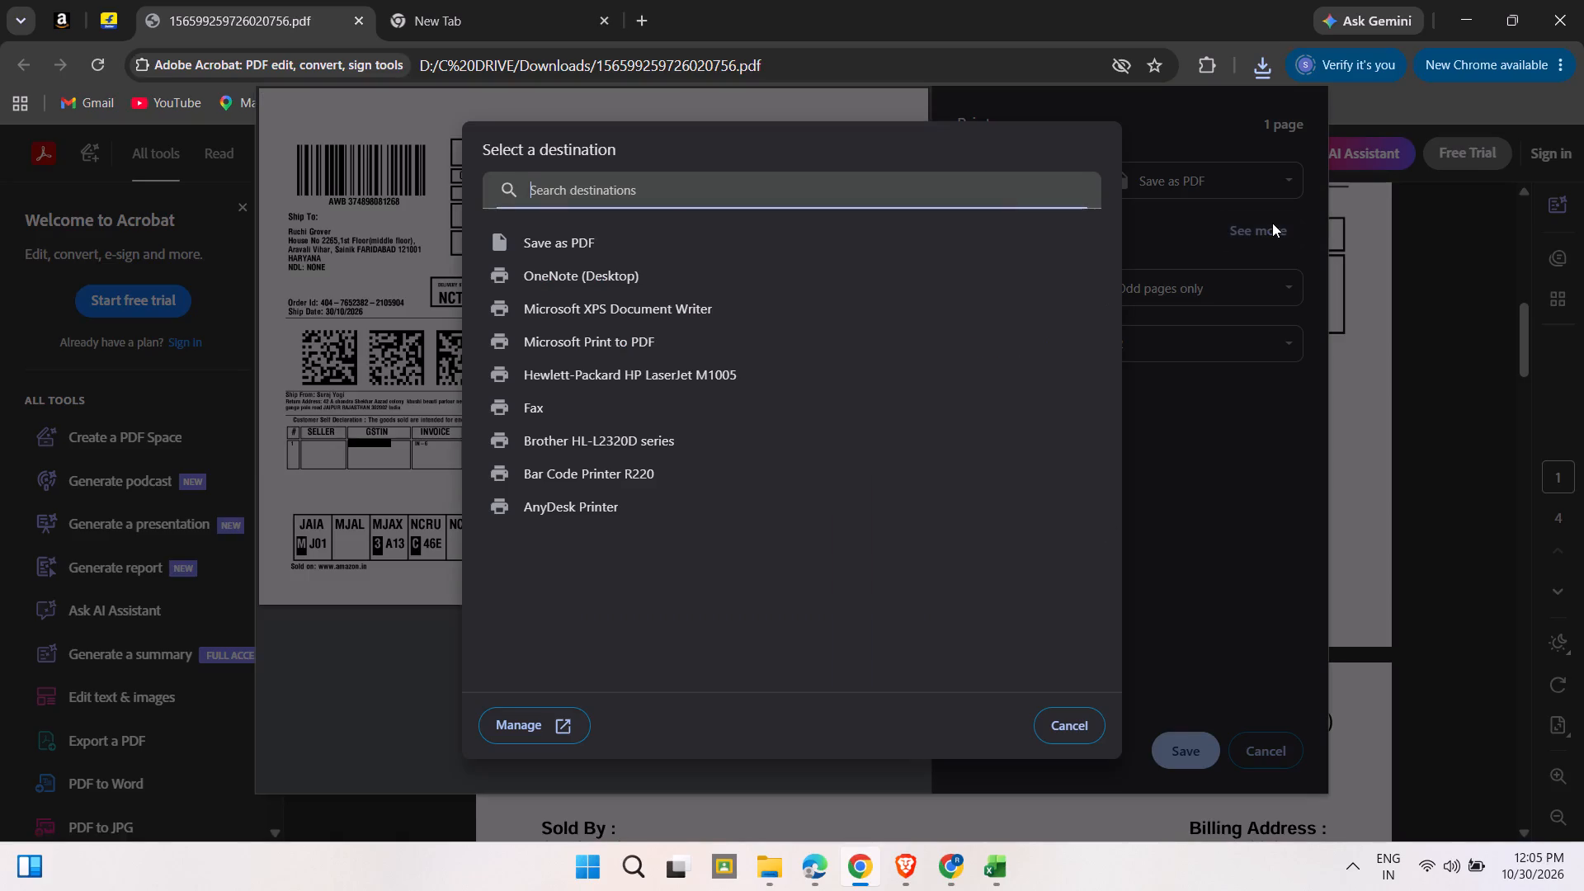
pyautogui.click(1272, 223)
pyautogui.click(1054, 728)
# Save the odd-page, 2-per-sheet version of the shipping labels as a PDF in the "myself amazon listing" folder, keeping the suggested file name.
pyautogui.click(1181, 751)
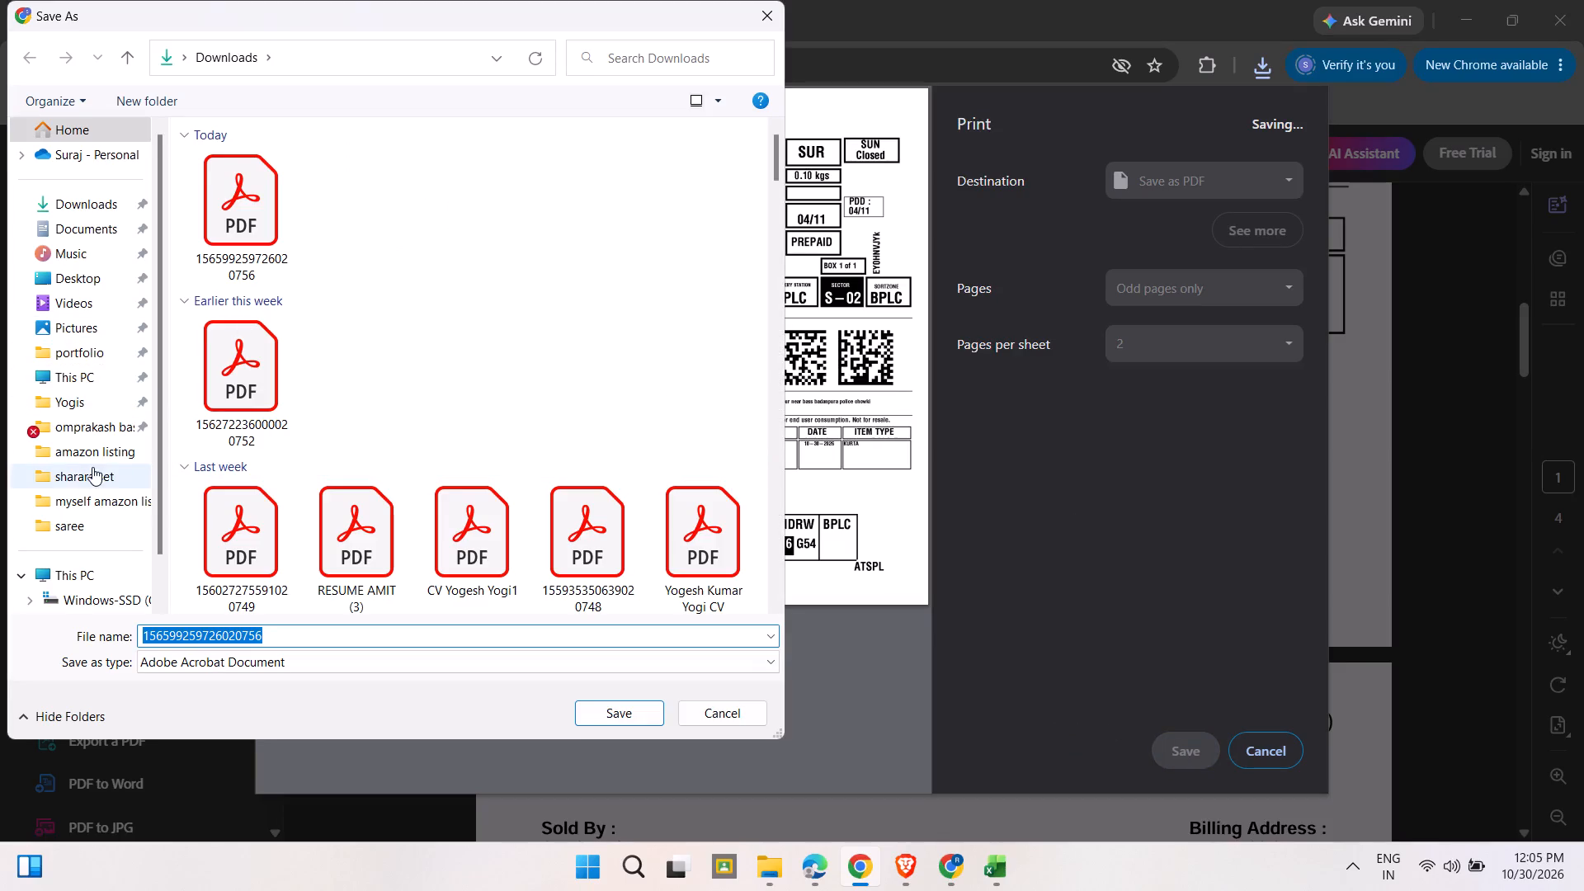
pyautogui.doubleClick(101, 499)
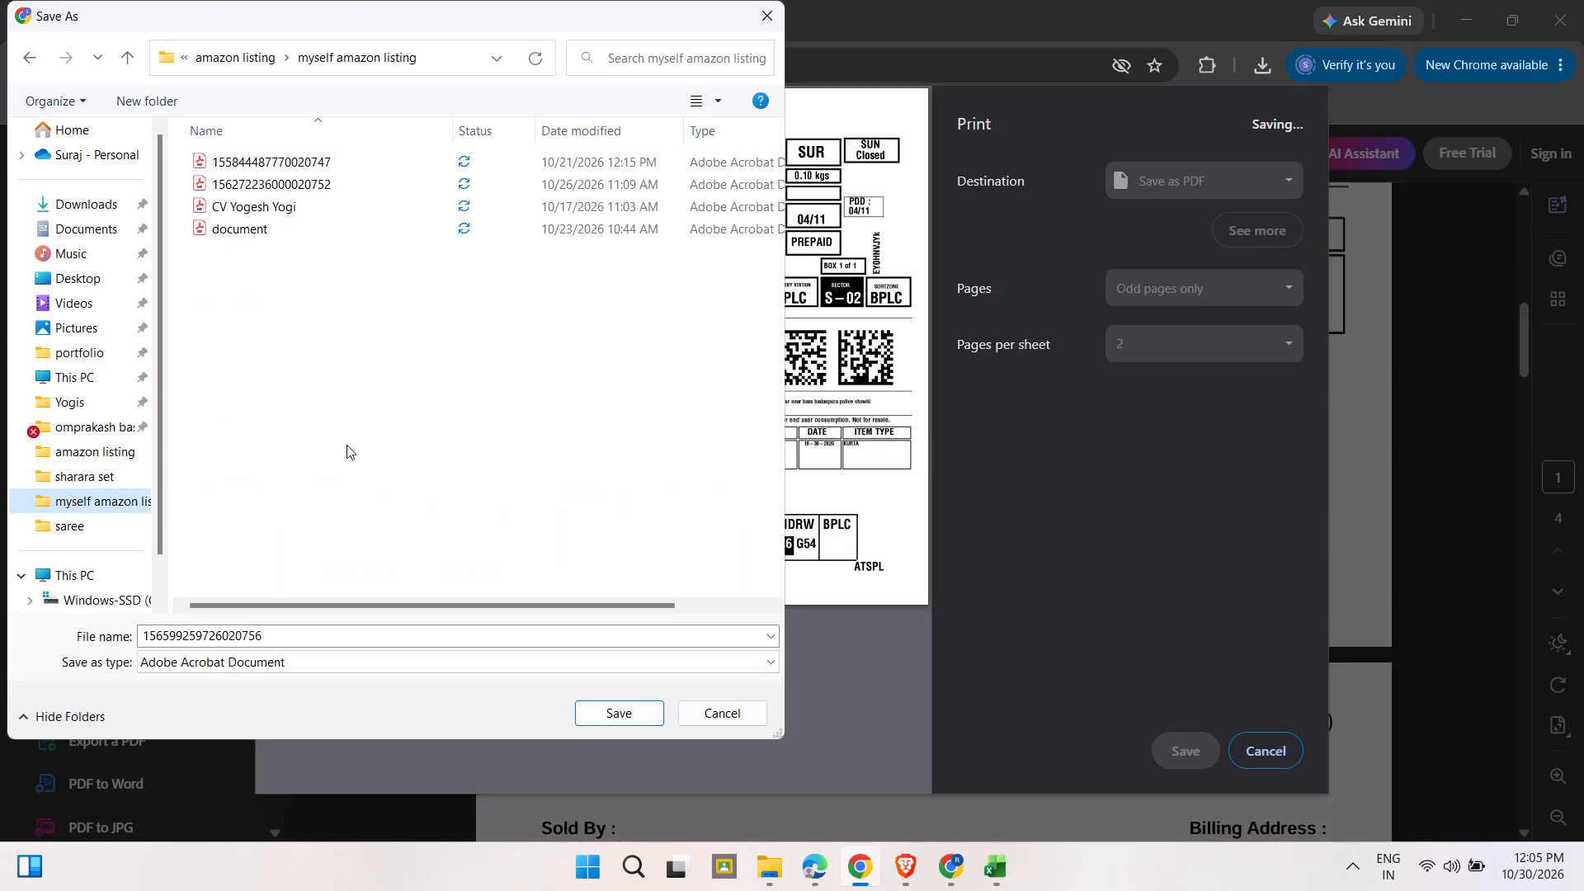
pyautogui.click(624, 716)
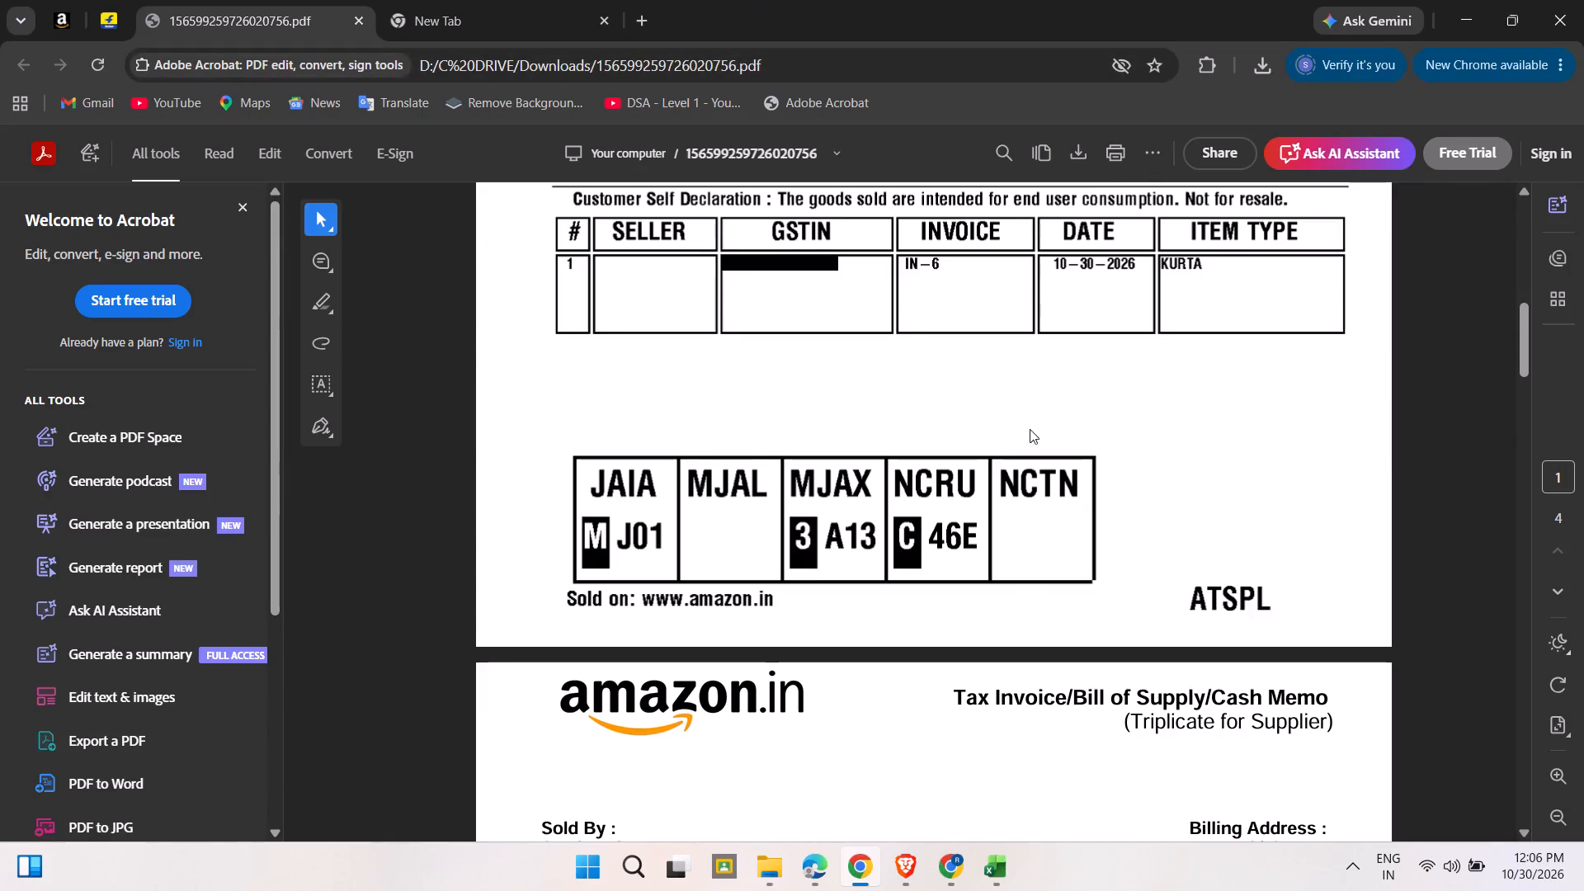
# Switch to Brave and open a new tab to begin a web search.
pyautogui.click(901, 854)
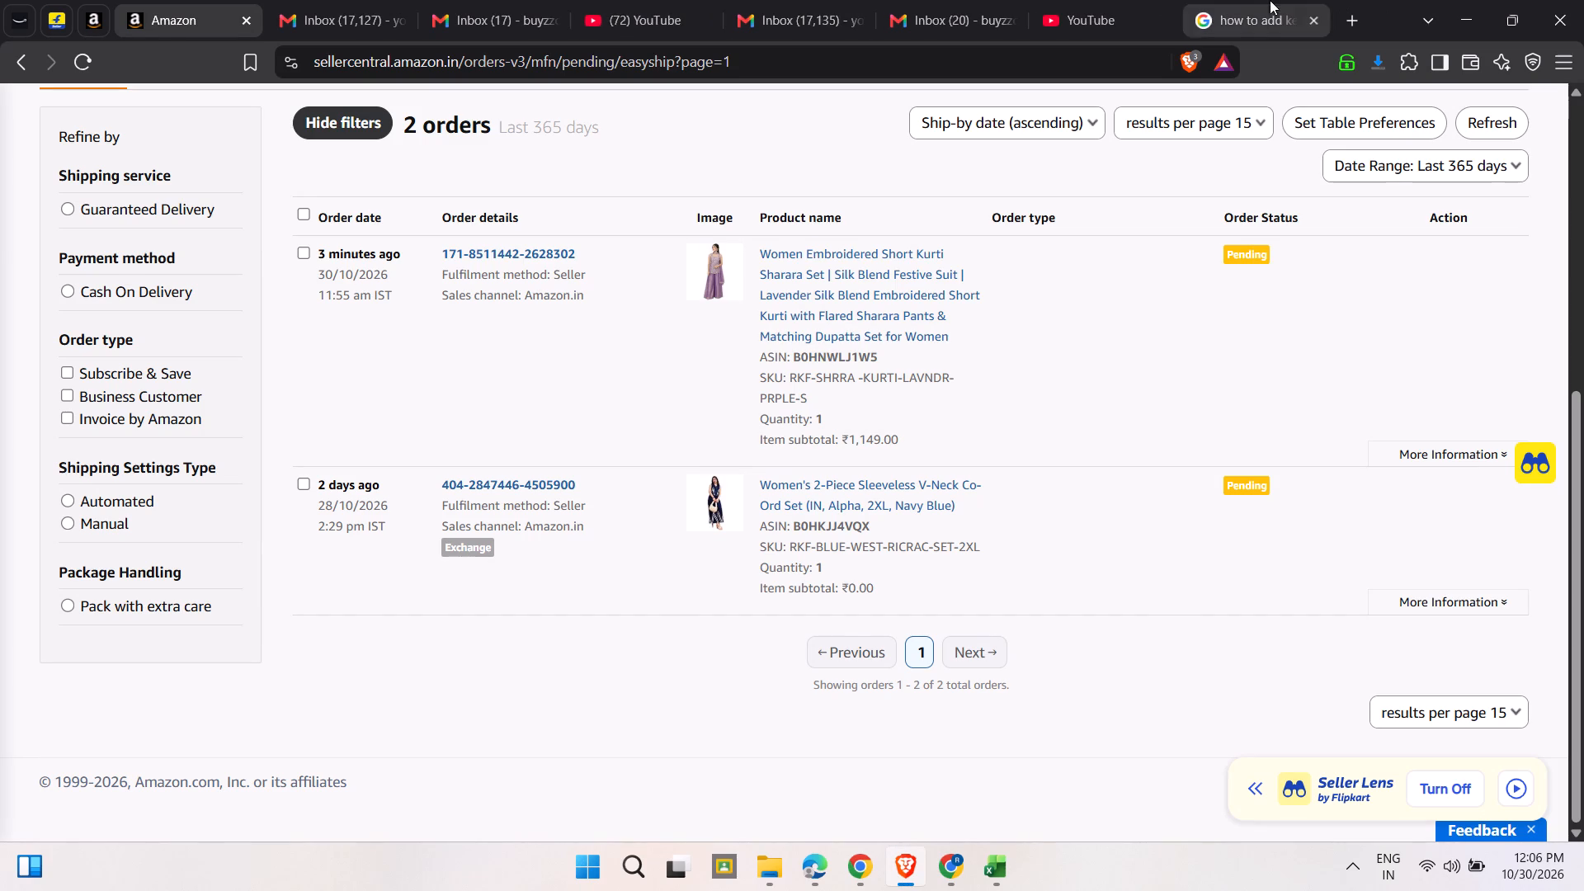
pyautogui.click(1360, 24)
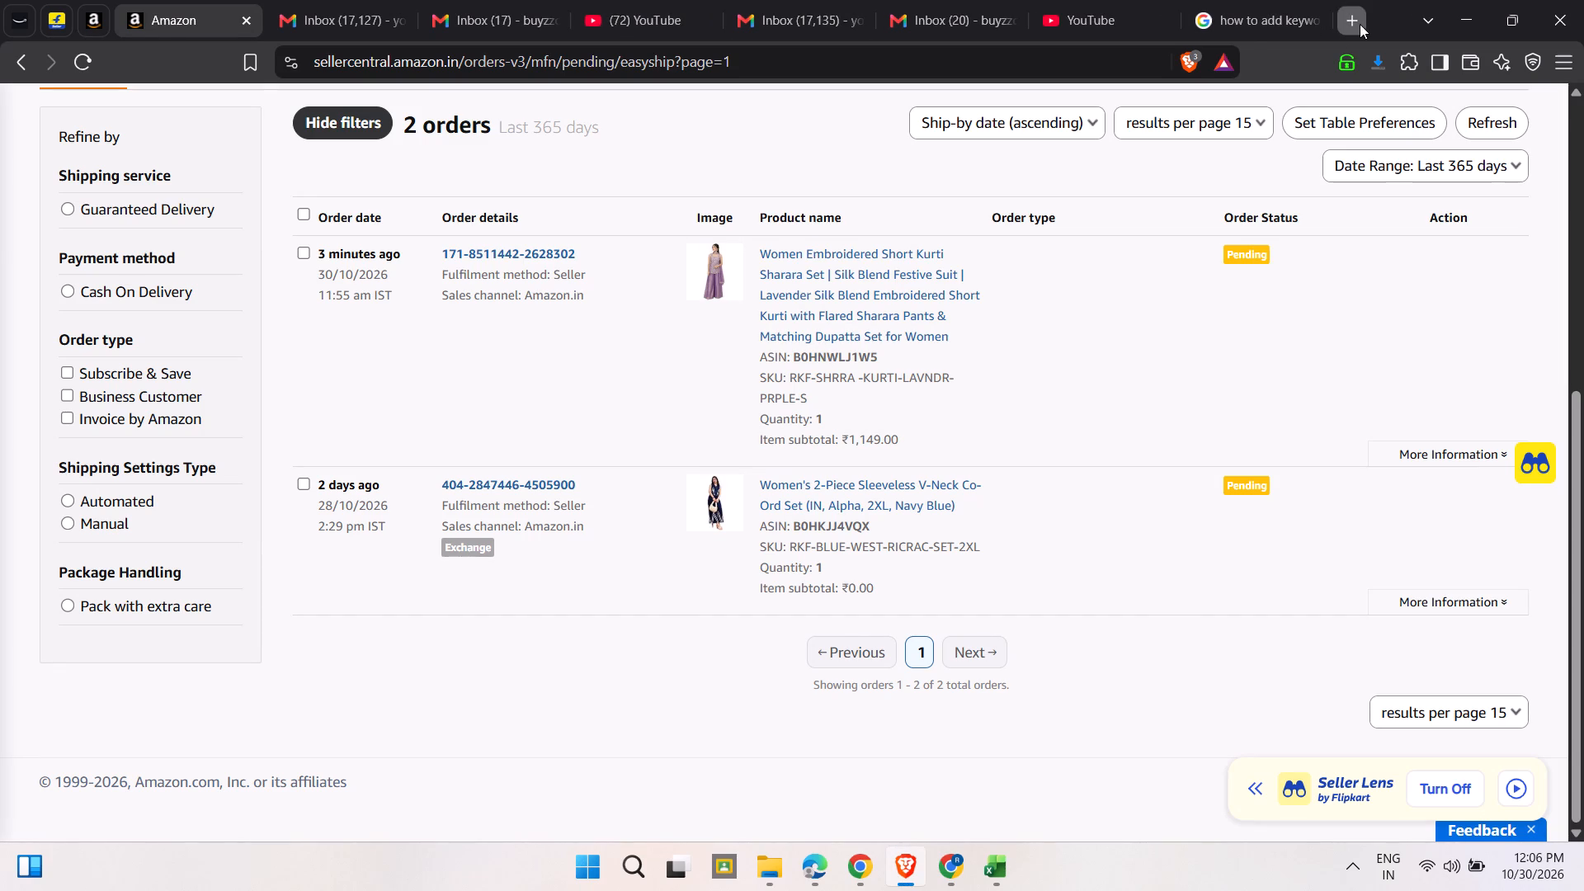
pyautogui.click(603, 57)
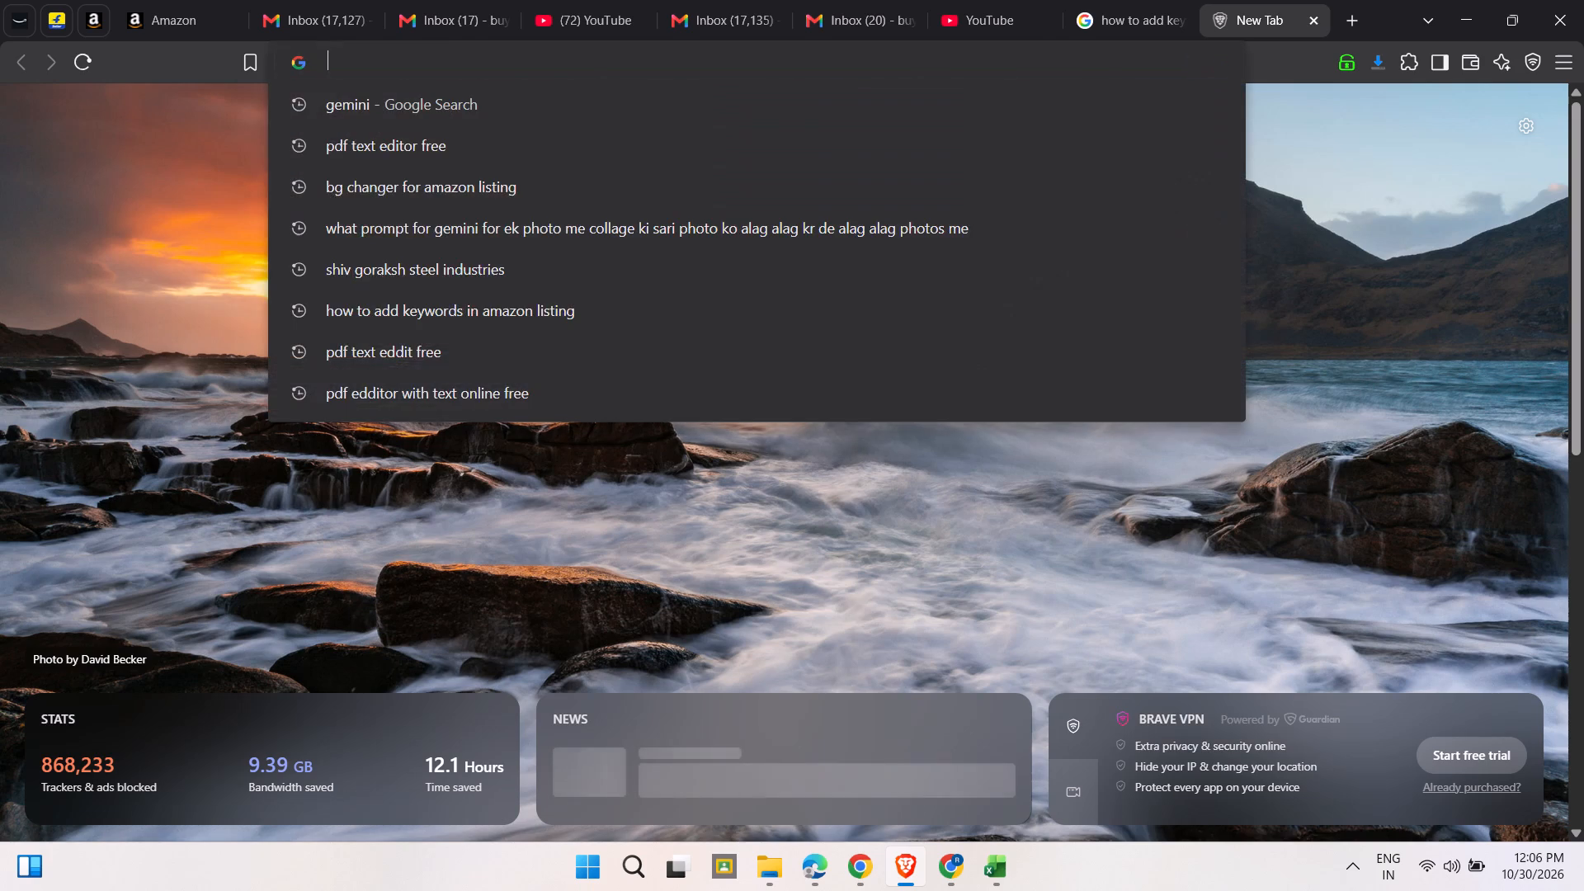
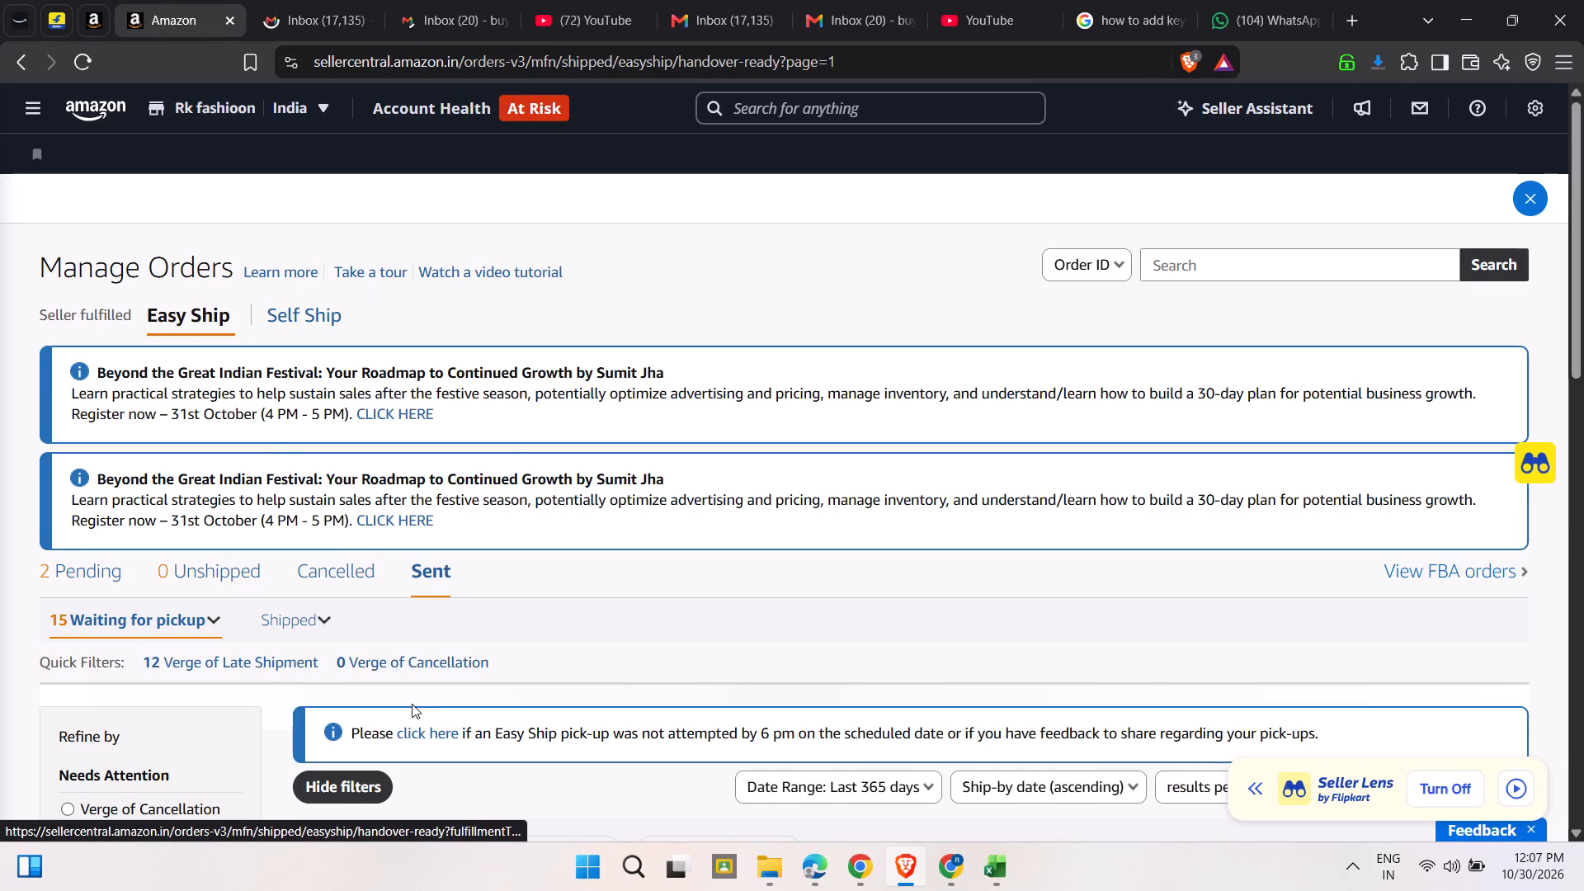
# Dismiss the Bulk Label Printing tip and review the Easy Ship orders waiting for pickup in Manage Orders.
pyautogui.scroll(-1, 412, 704)
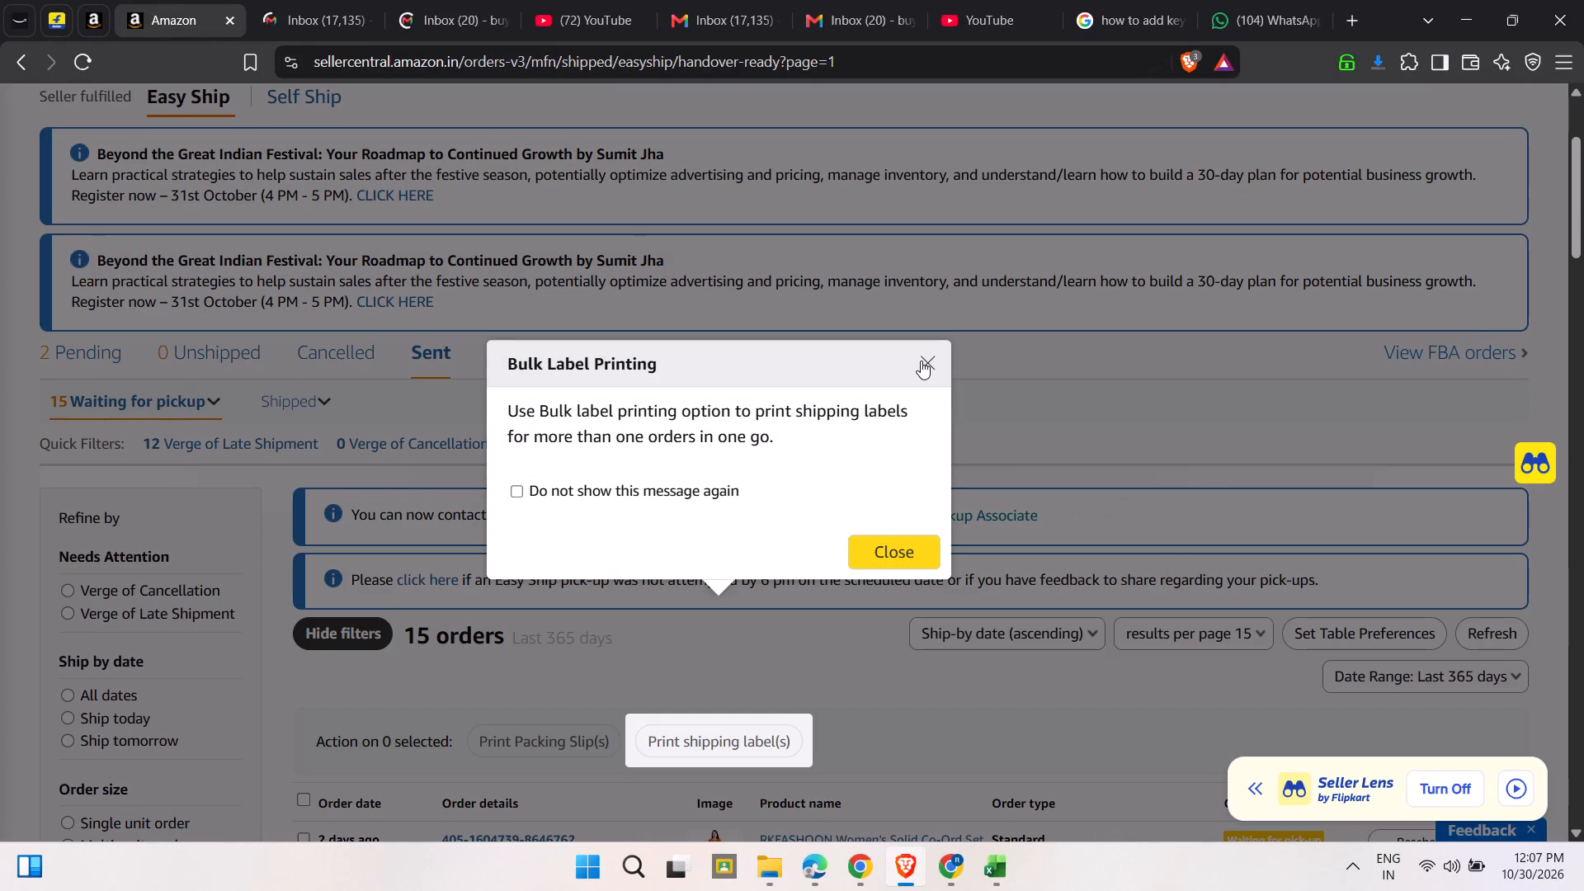
pyautogui.click(921, 361)
pyautogui.scroll(-20, 614, 740)
pyautogui.scroll(-8, 614, 740)
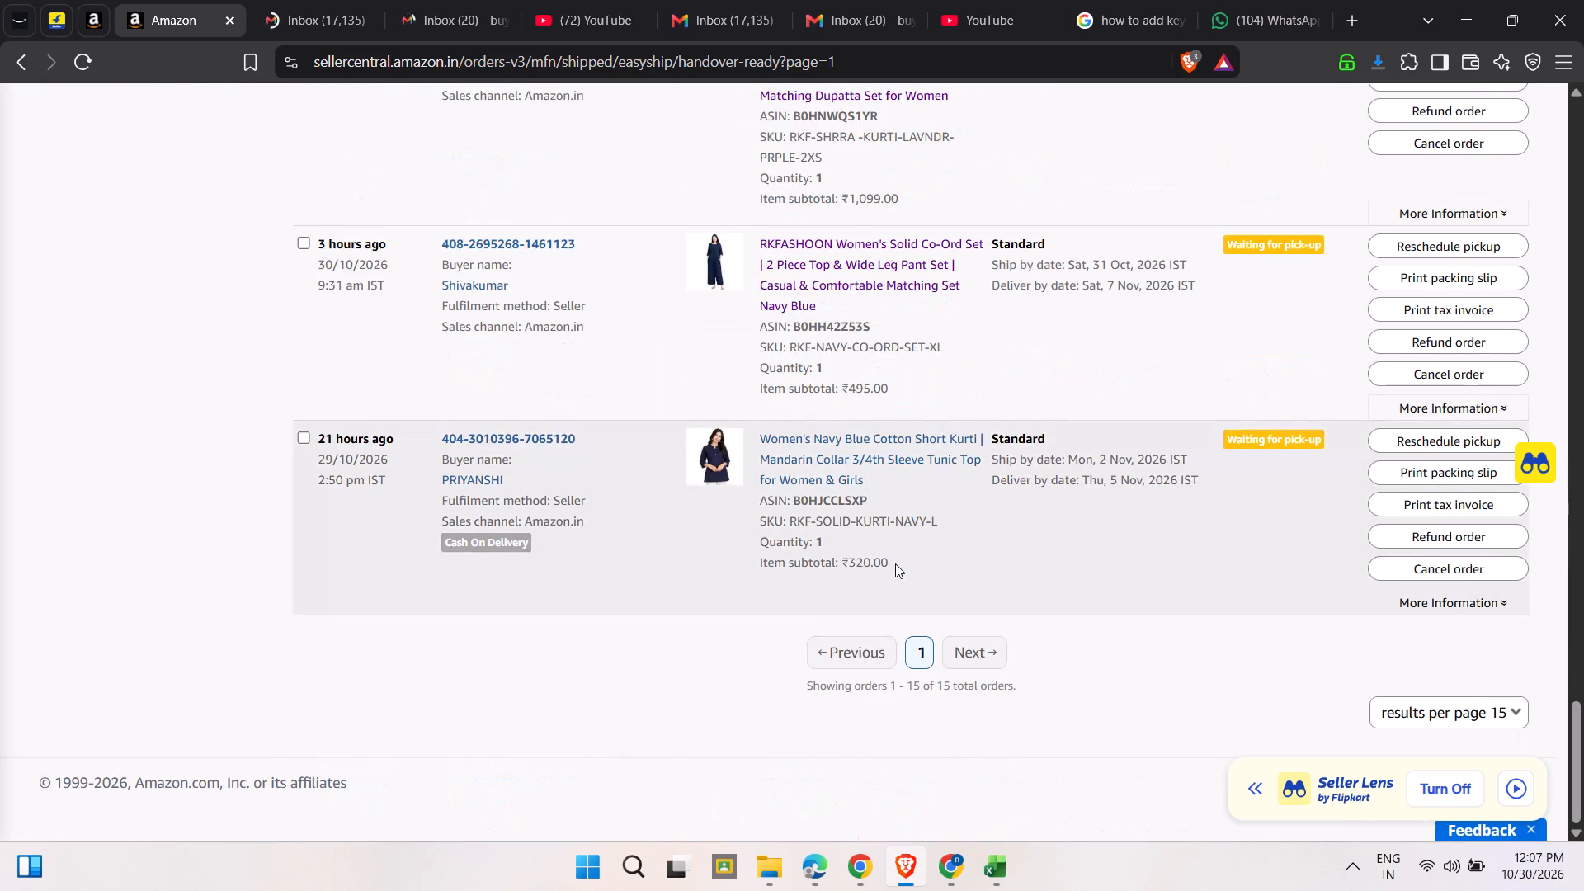
pyautogui.scroll(3, 895, 563)
pyautogui.scroll(1, 922, 440)
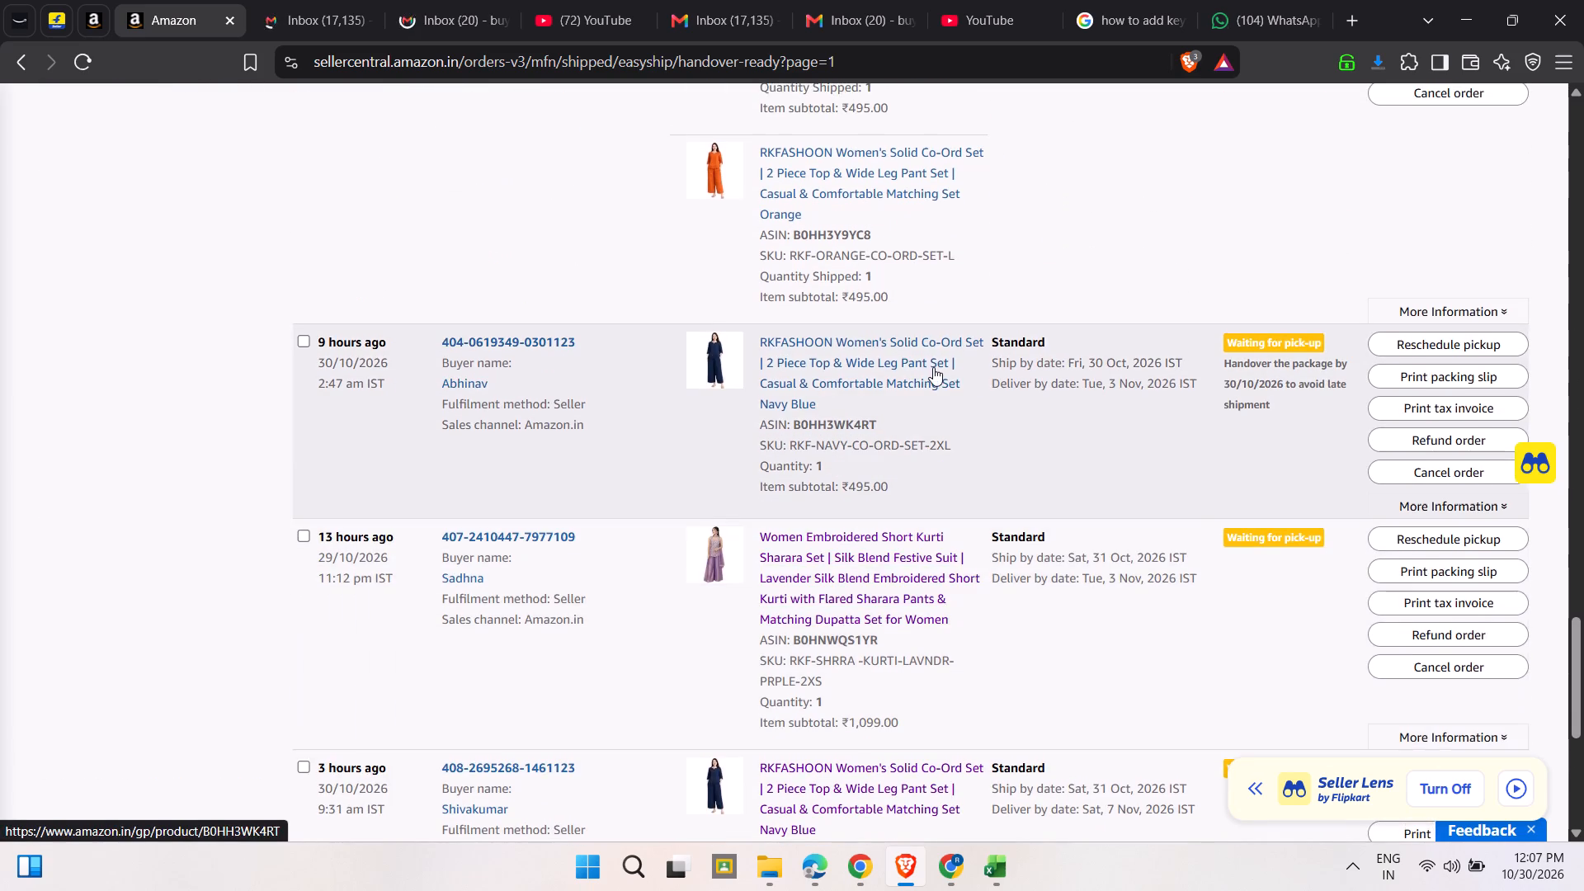
pyautogui.scroll(5, 933, 367)
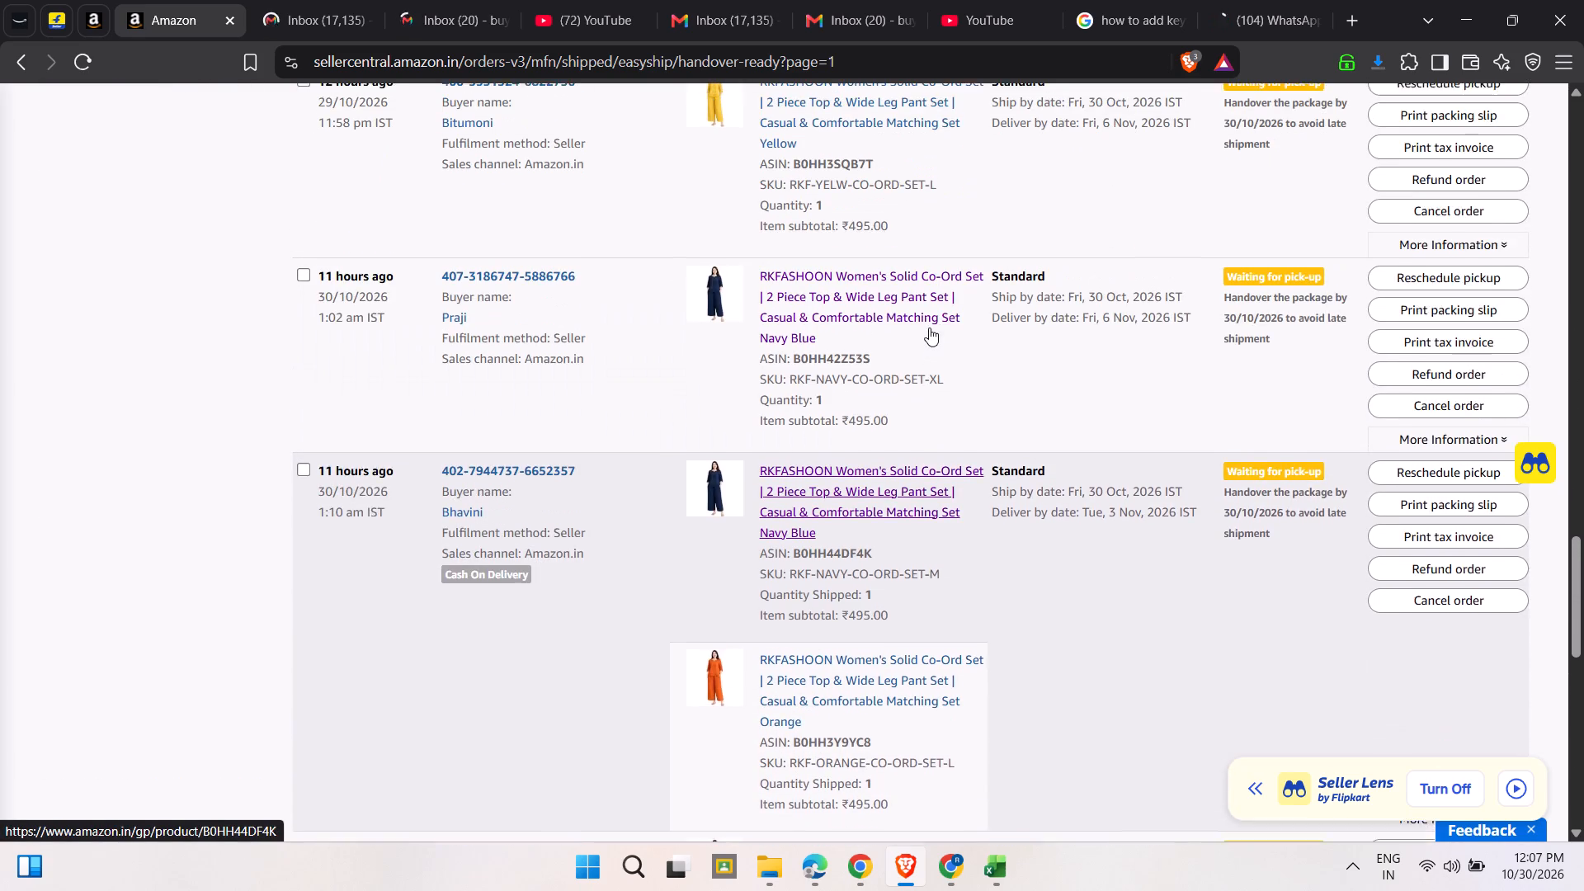
pyautogui.scroll(13, 929, 328)
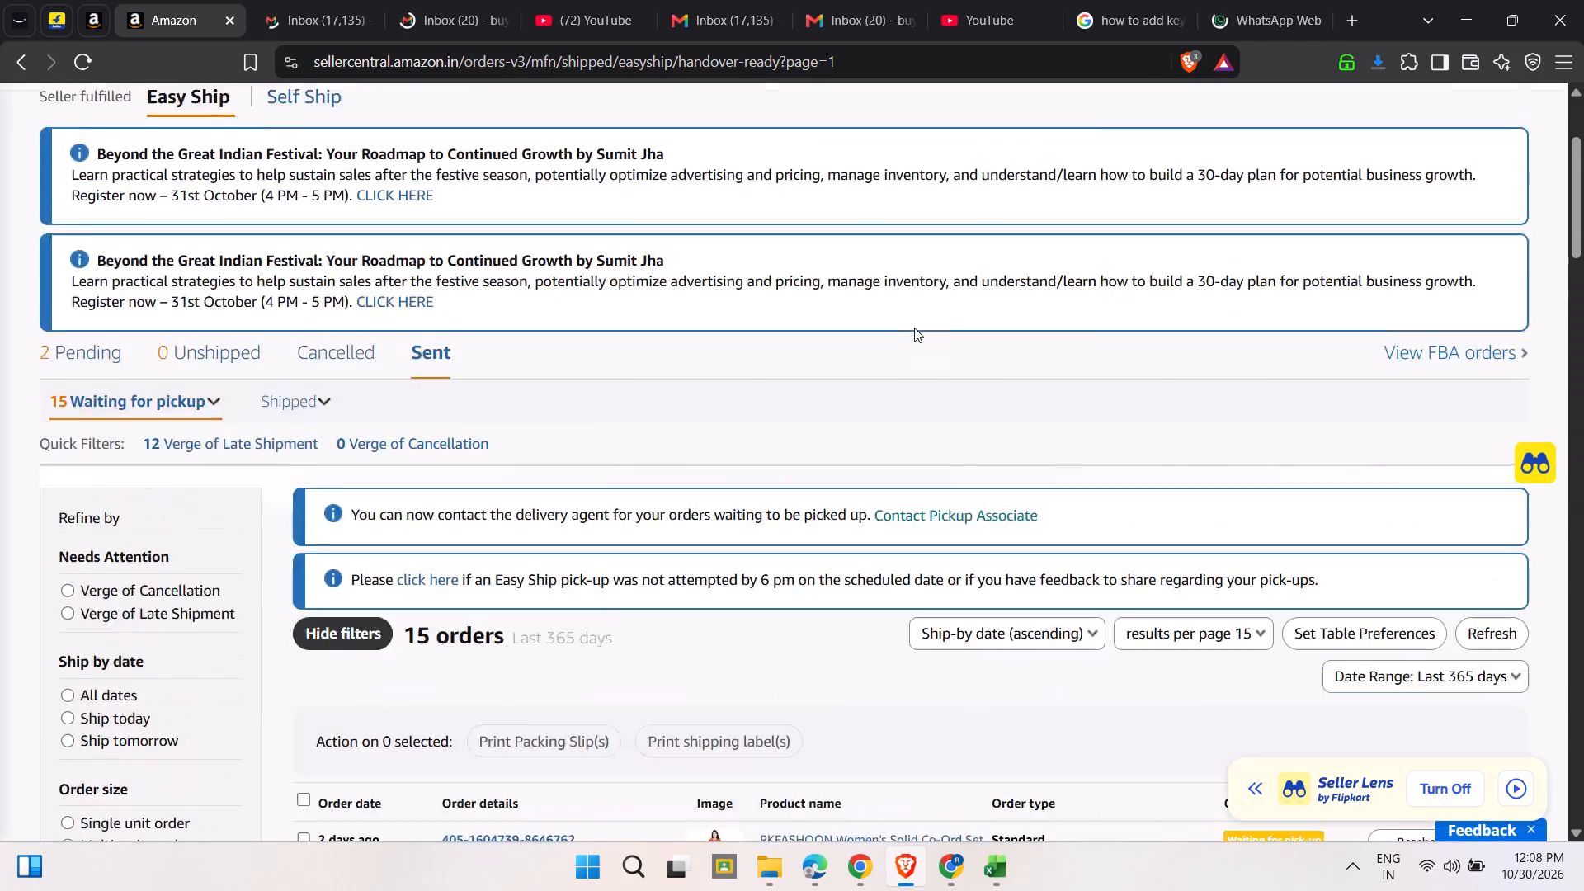
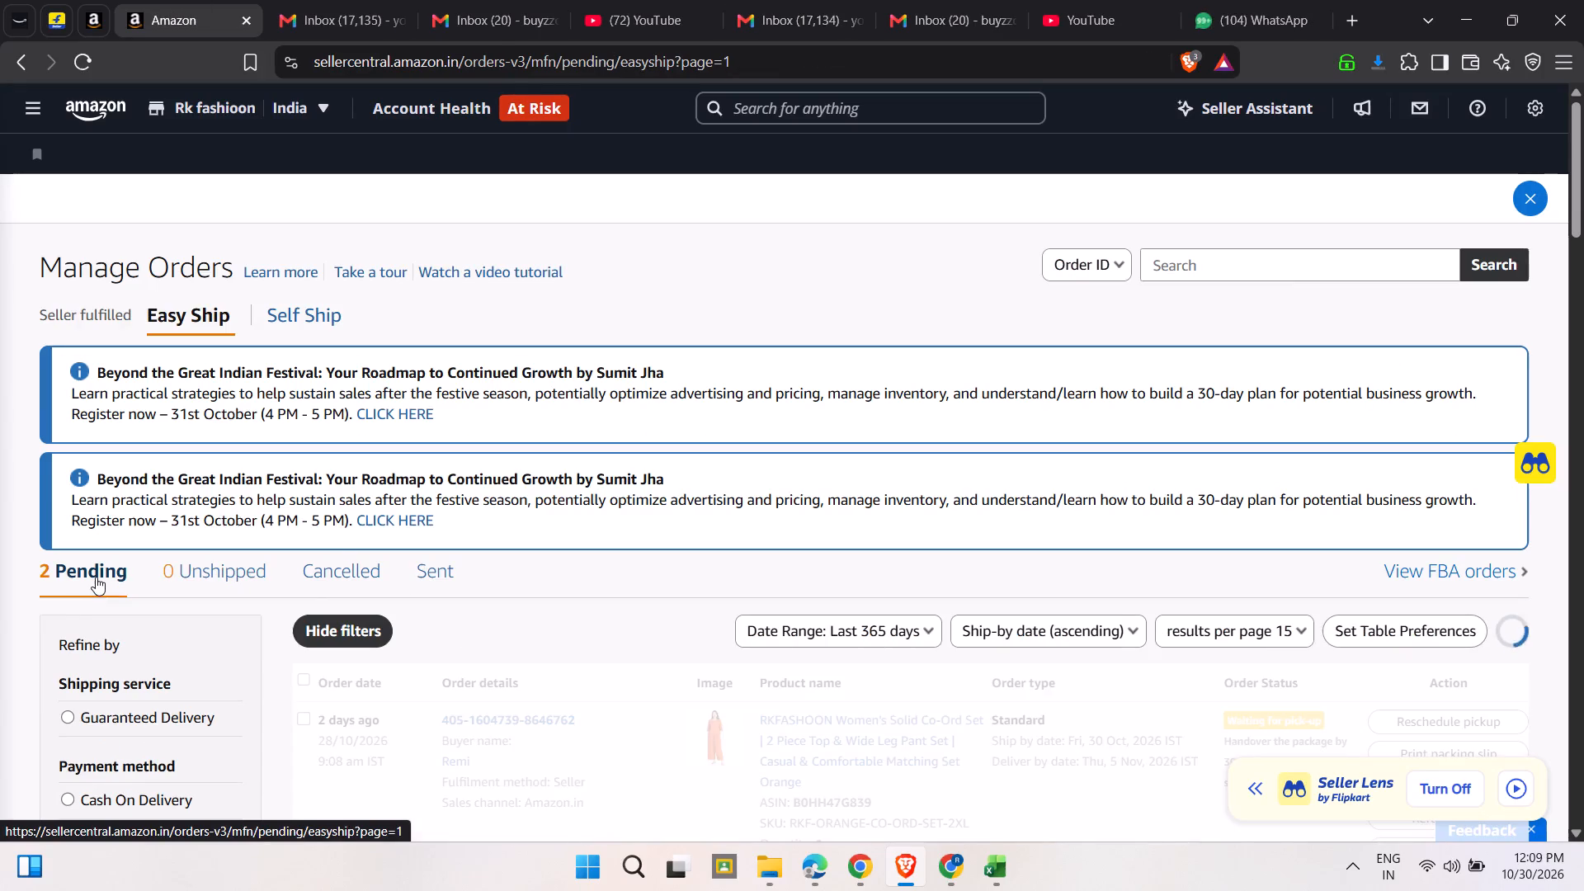
# Examine the pending Easy Ship orders of the Rk fashioon account and reload the orders page.
pyautogui.scroll(-1, 344, 667)
pyautogui.scroll(-2, 414, 772)
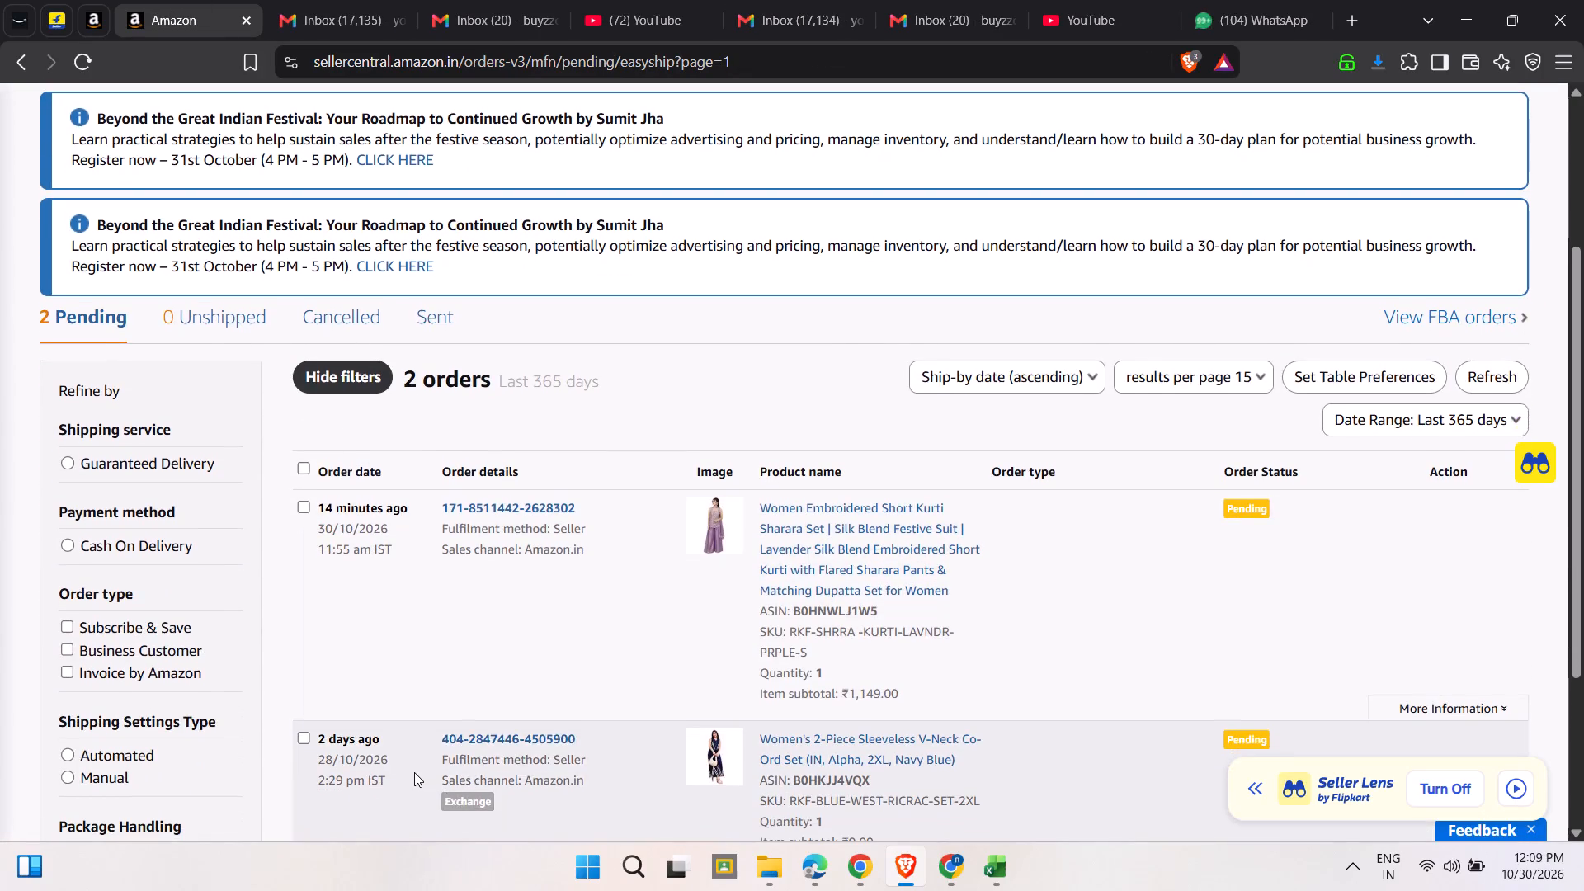
pyautogui.scroll(4, 455, 692)
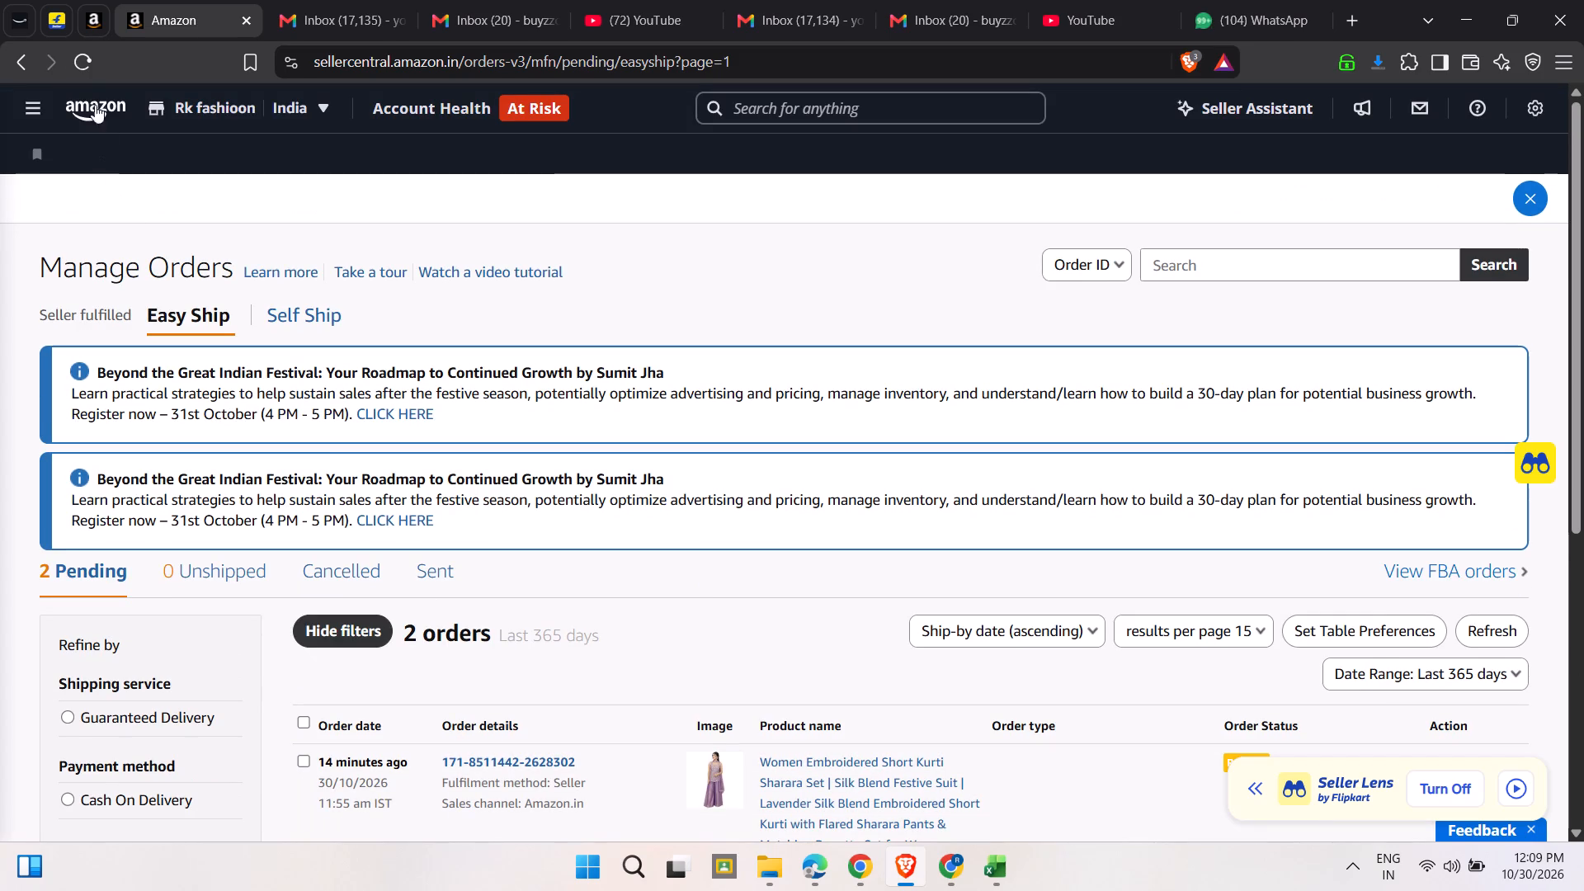
pyautogui.click(82, 68)
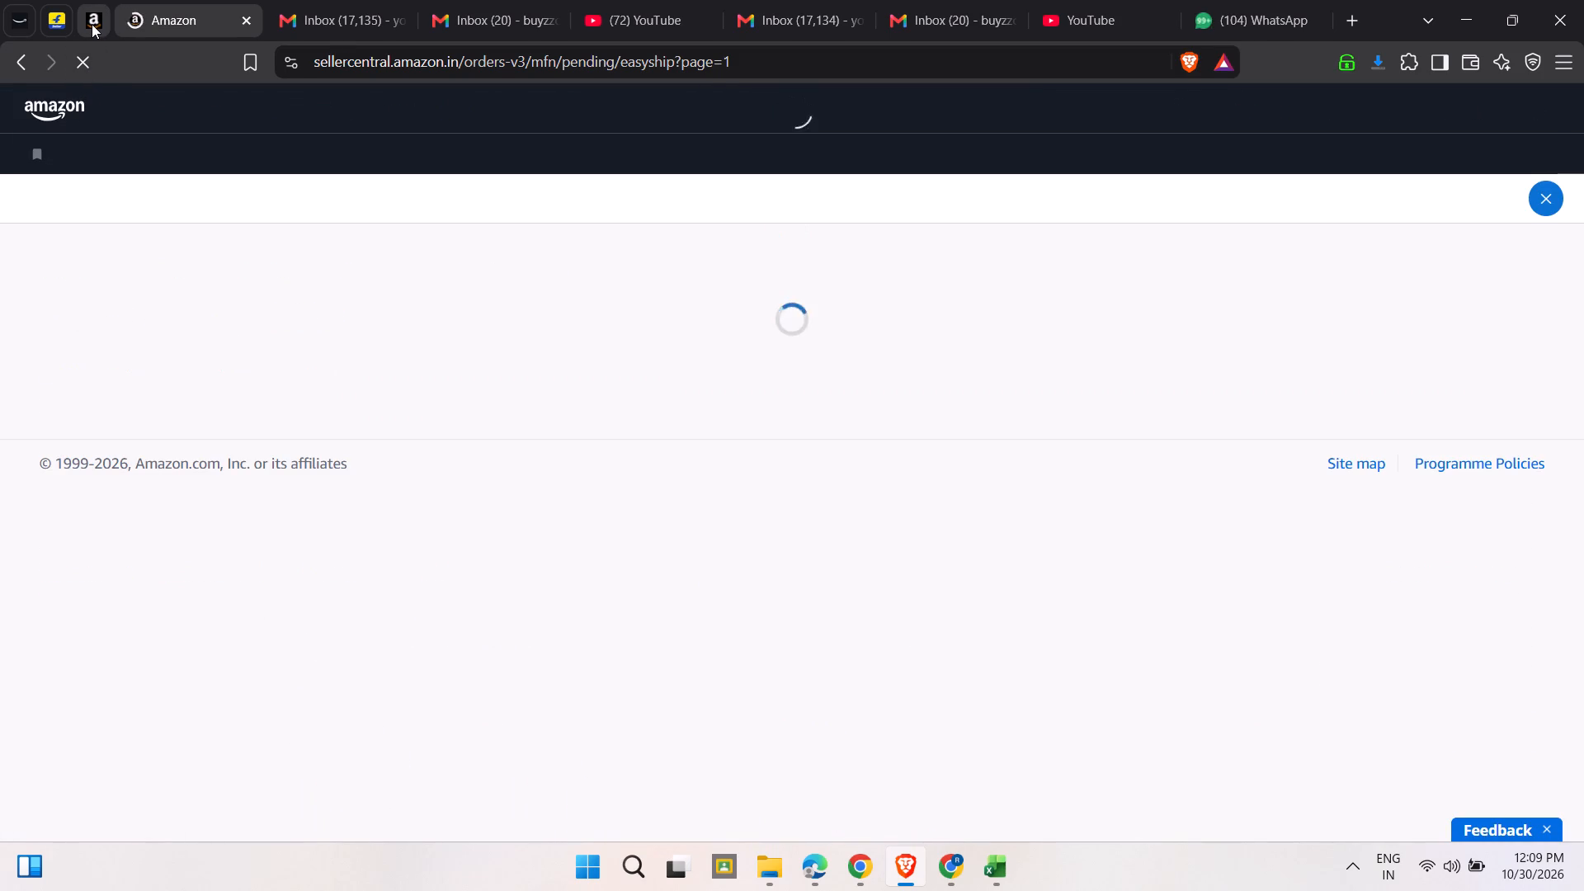
# Check the unshipped Easy Ship orders in the other Rk fashioon Amazon orders tab.
pyautogui.click(92, 24)
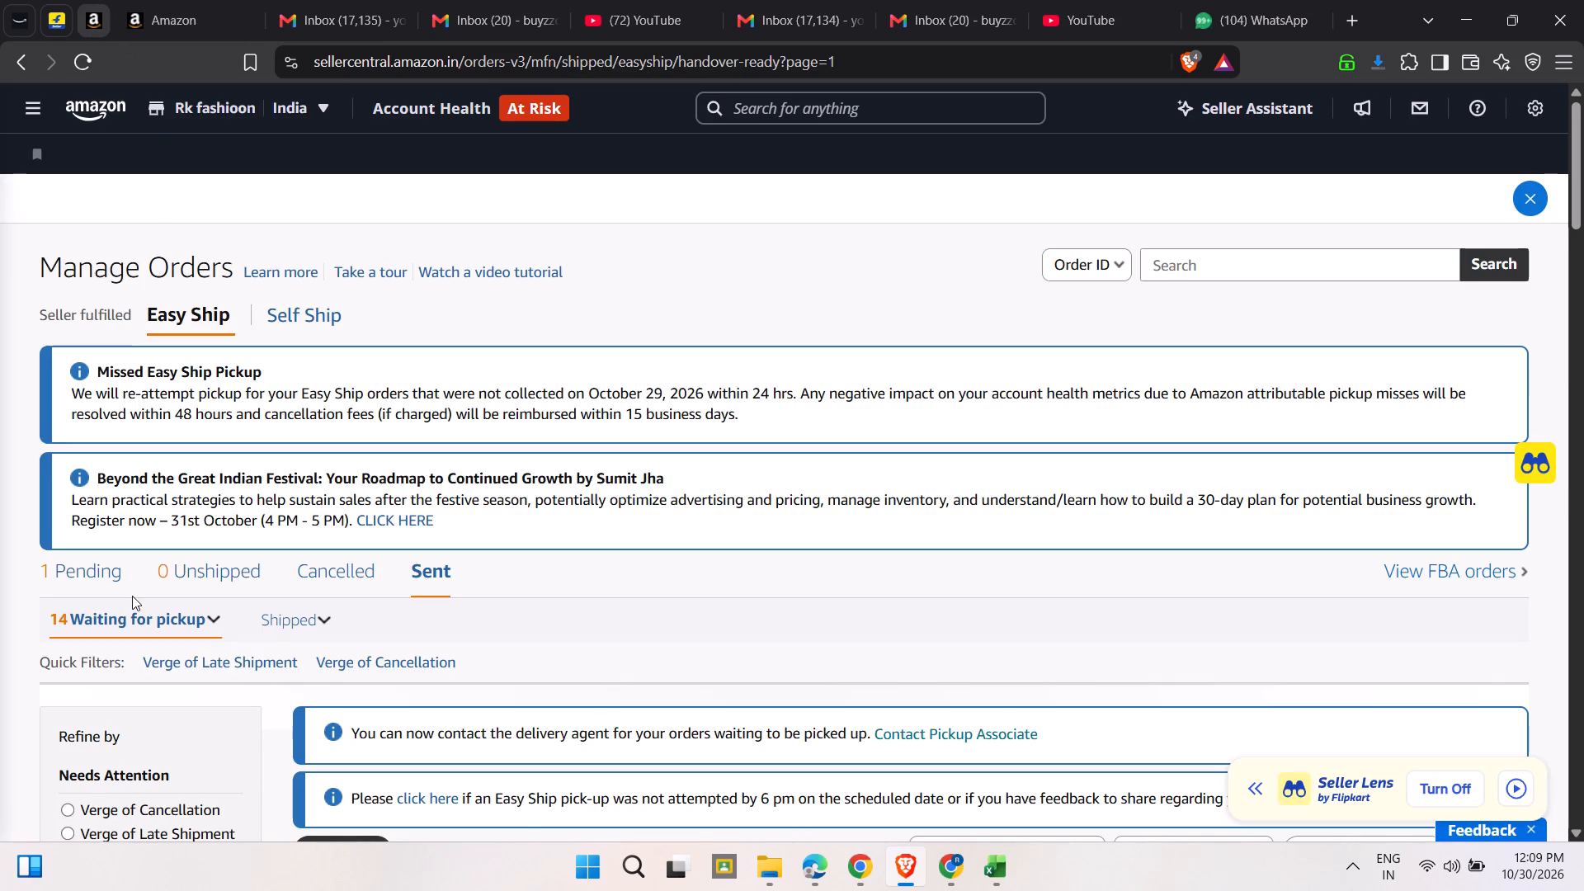
pyautogui.scroll(-1, 379, 659)
pyautogui.click(235, 479)
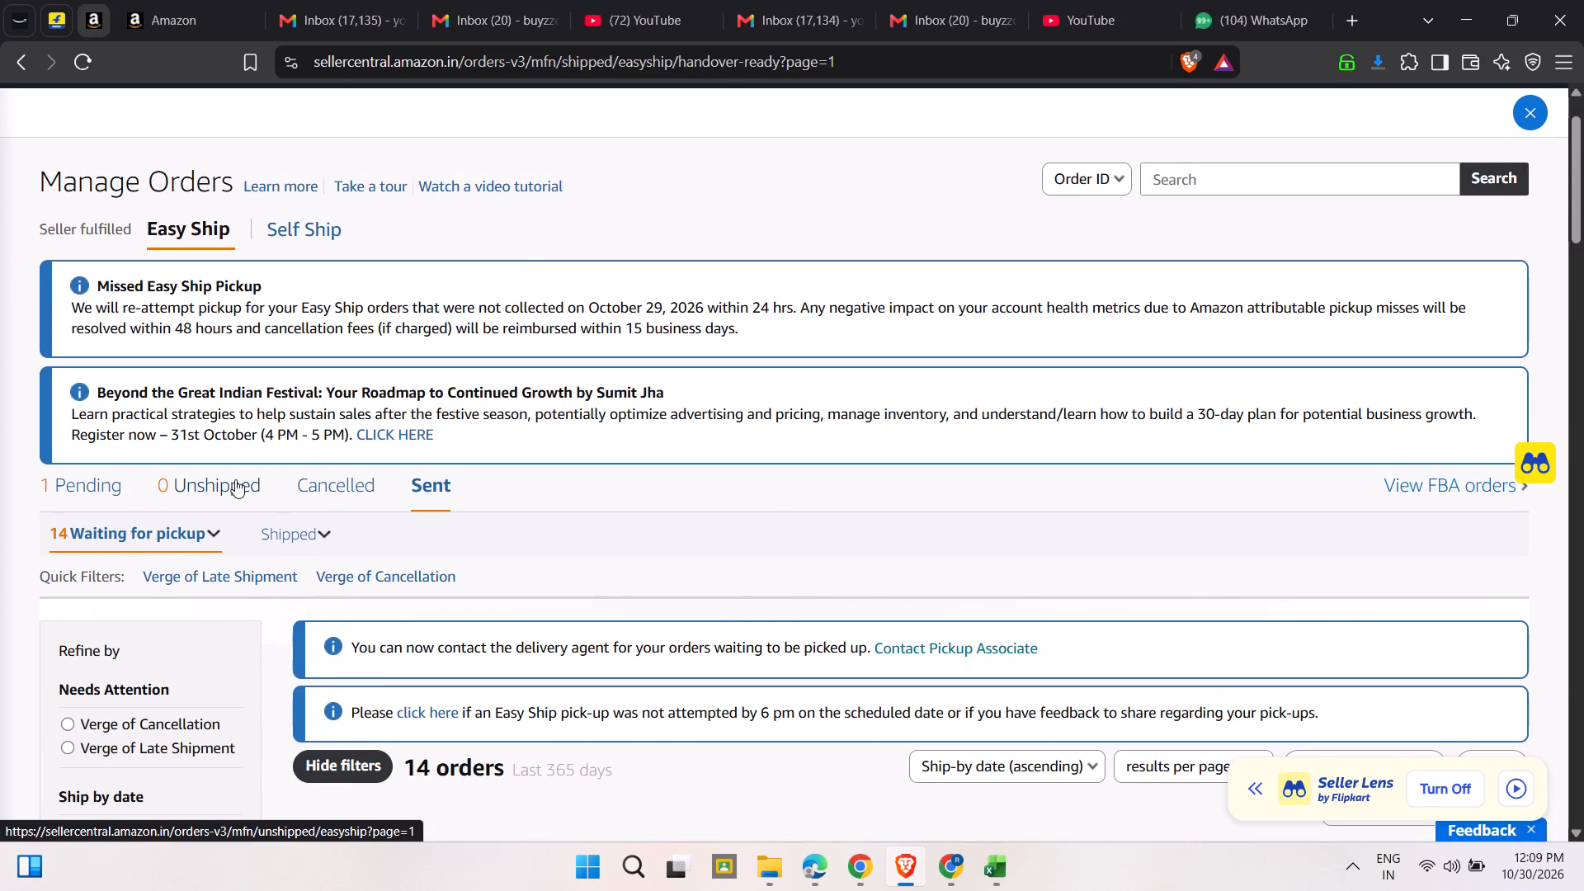
pyautogui.scroll(-2, 364, 660)
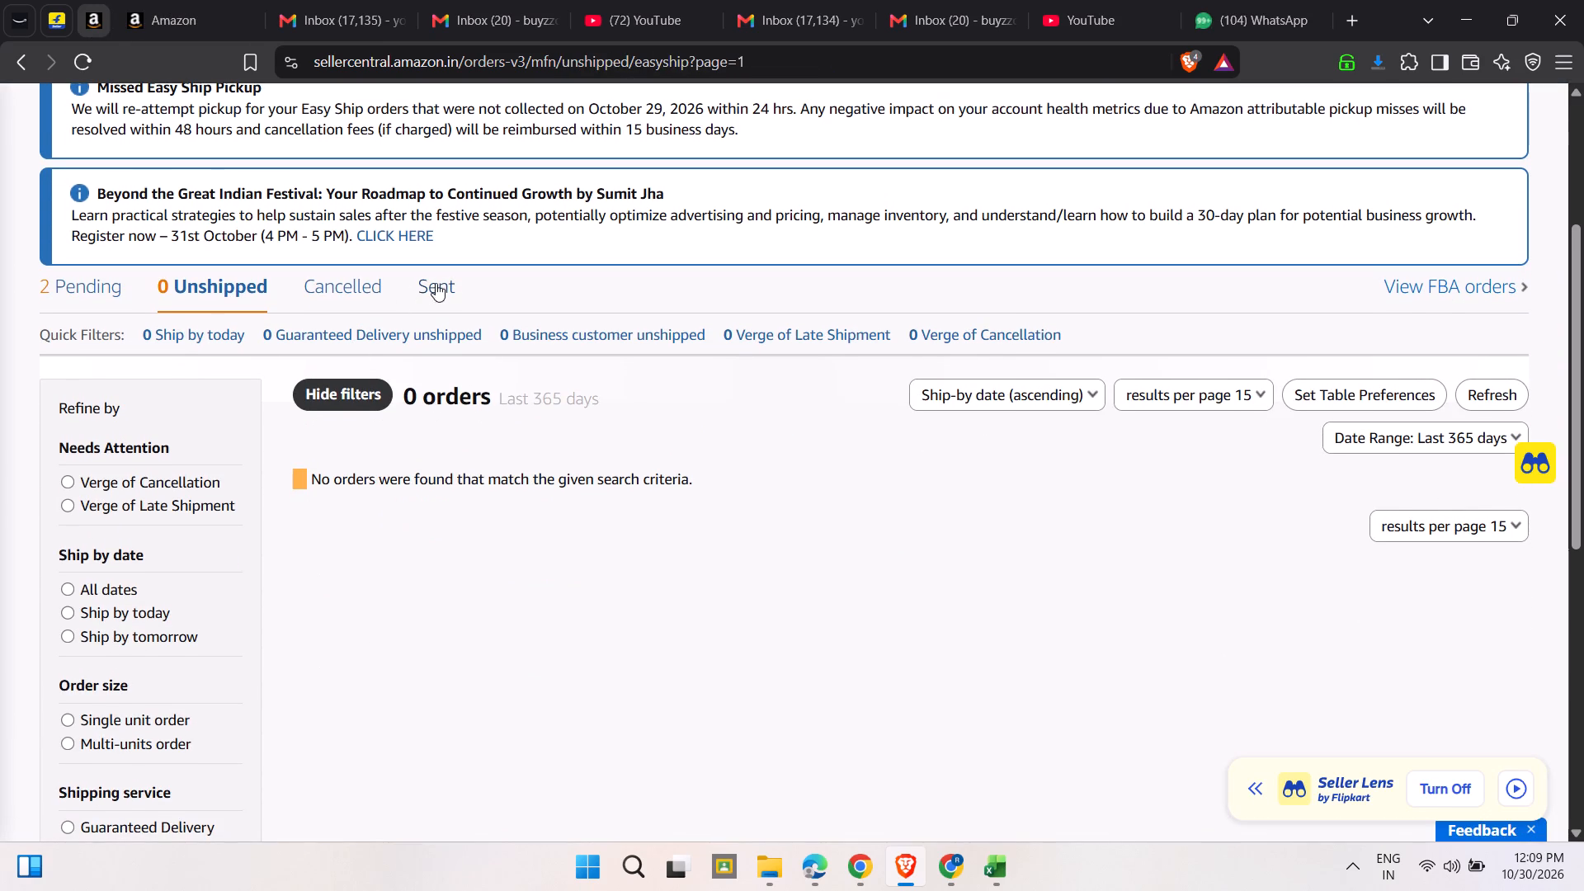
# Reload the sent Easy Ship orders, dismiss the introductory pop-ups, and examine the orders waiting for pickup.
pyautogui.click(438, 282)
pyautogui.scroll(5, 287, 520)
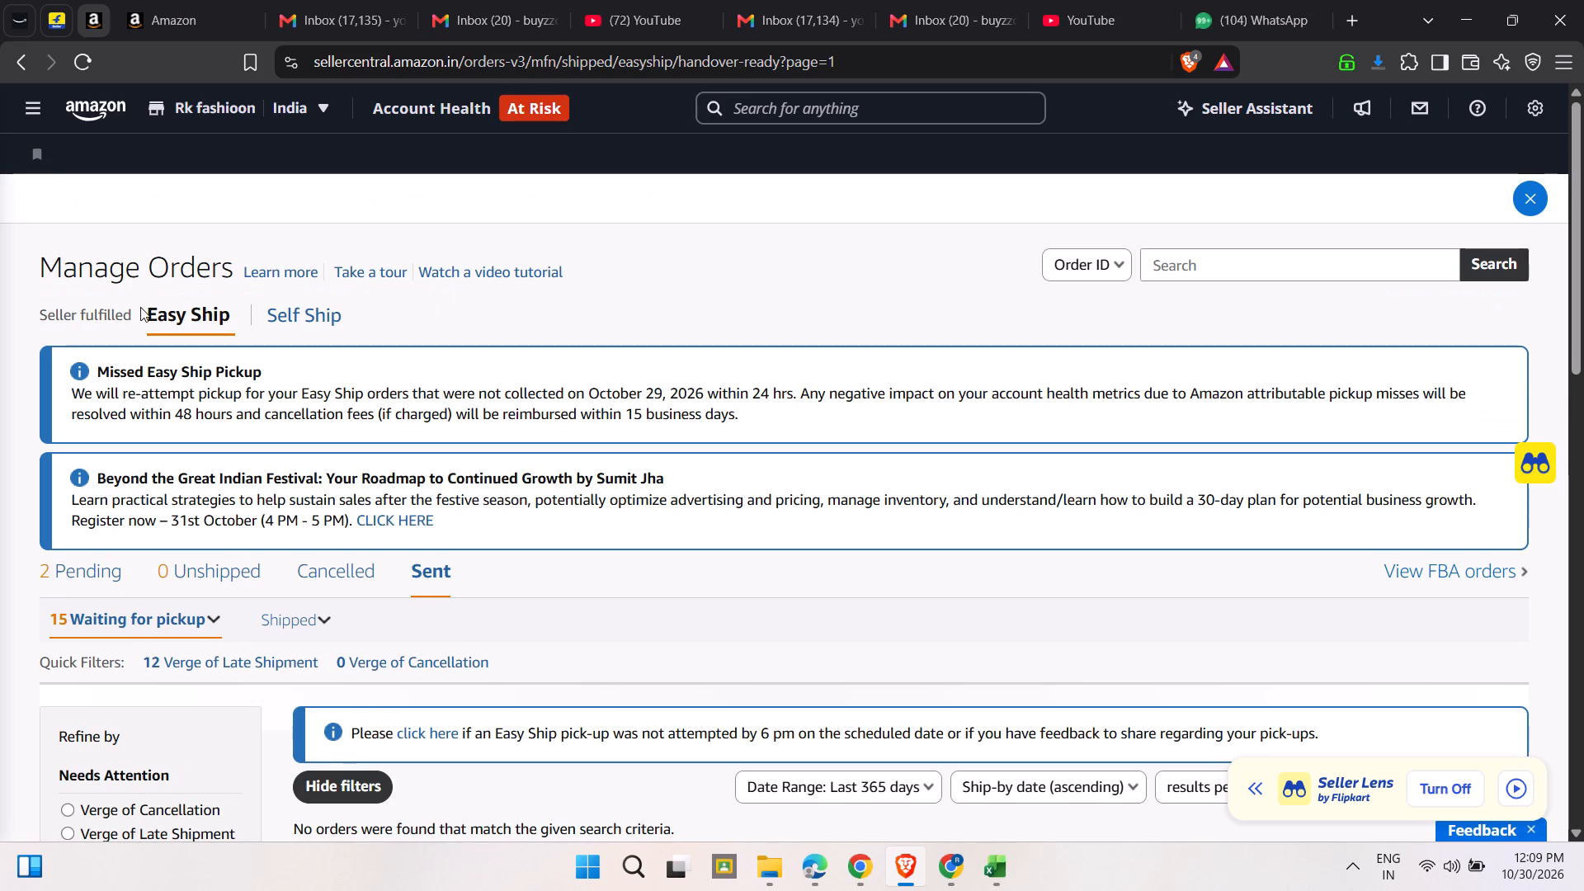
pyautogui.click(84, 60)
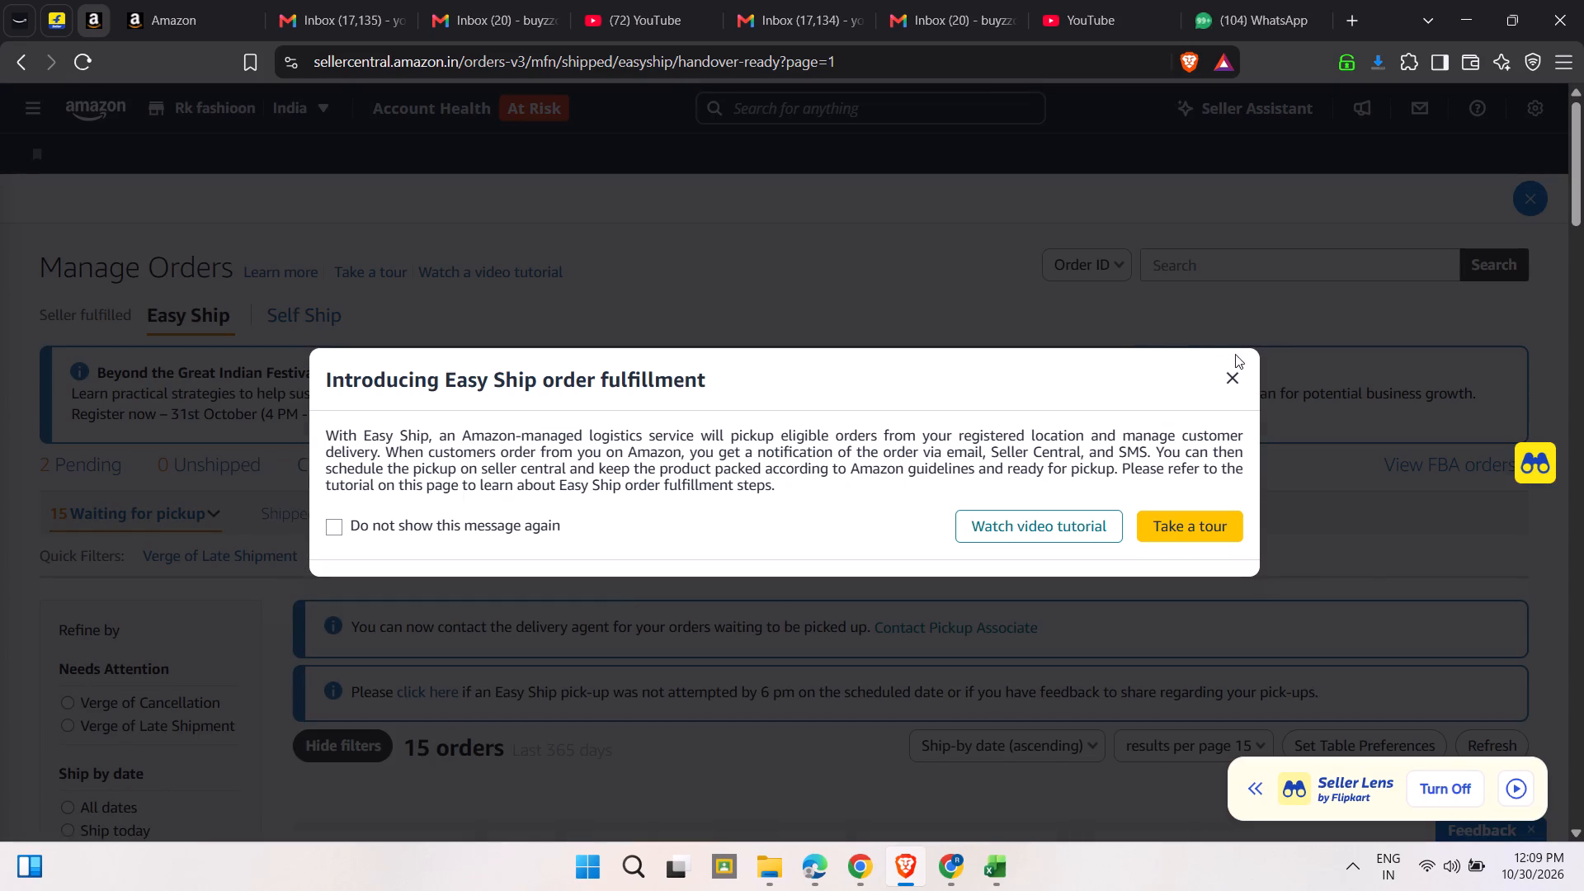
pyautogui.click(1231, 375)
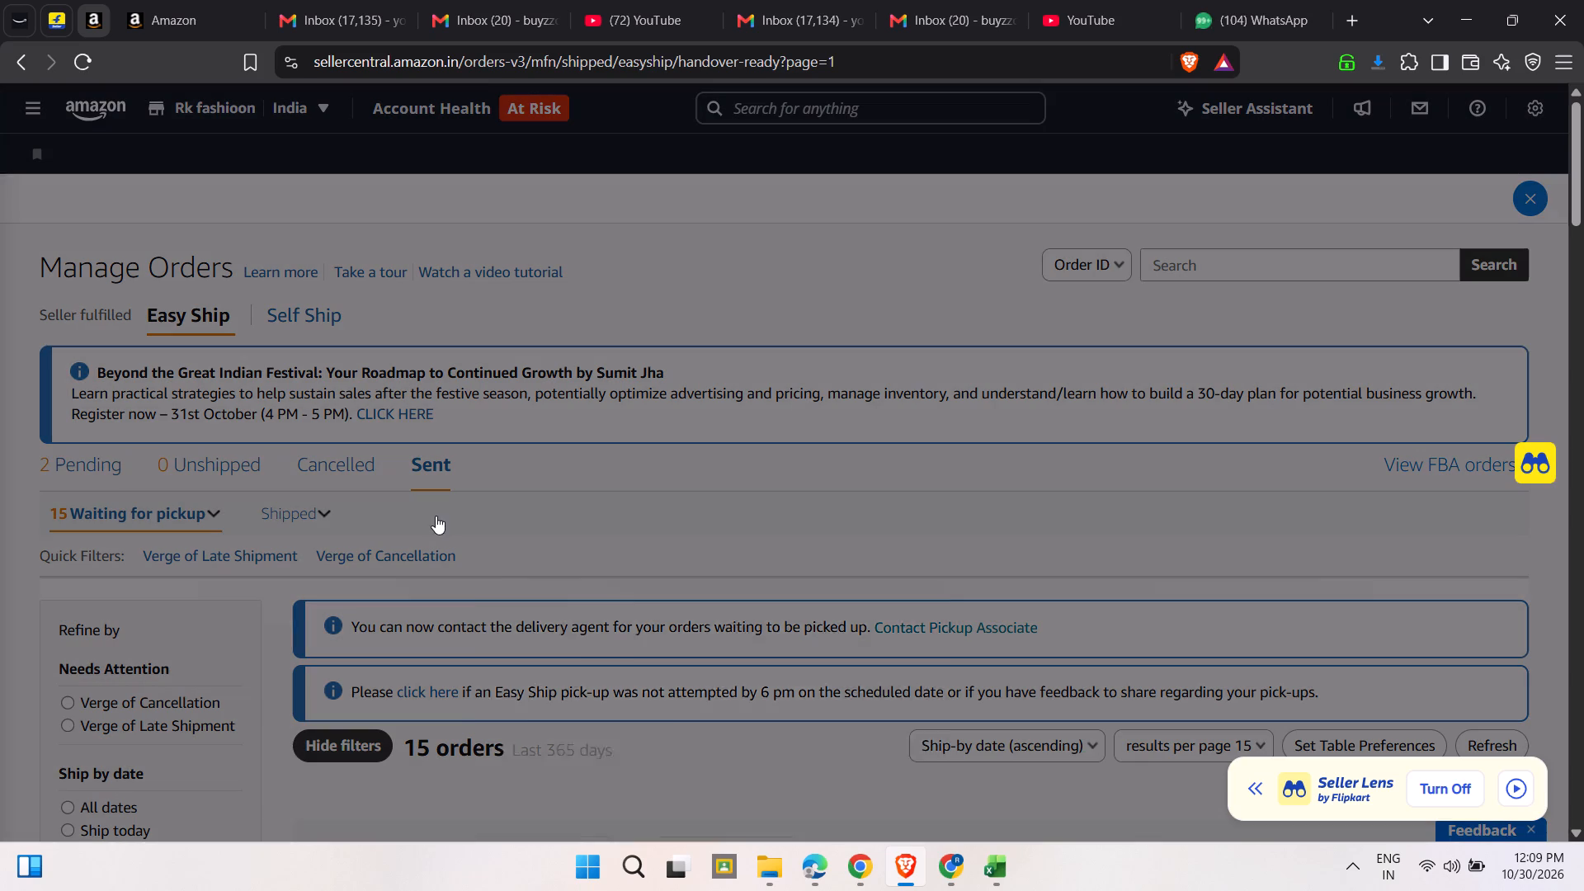
pyautogui.click(929, 587)
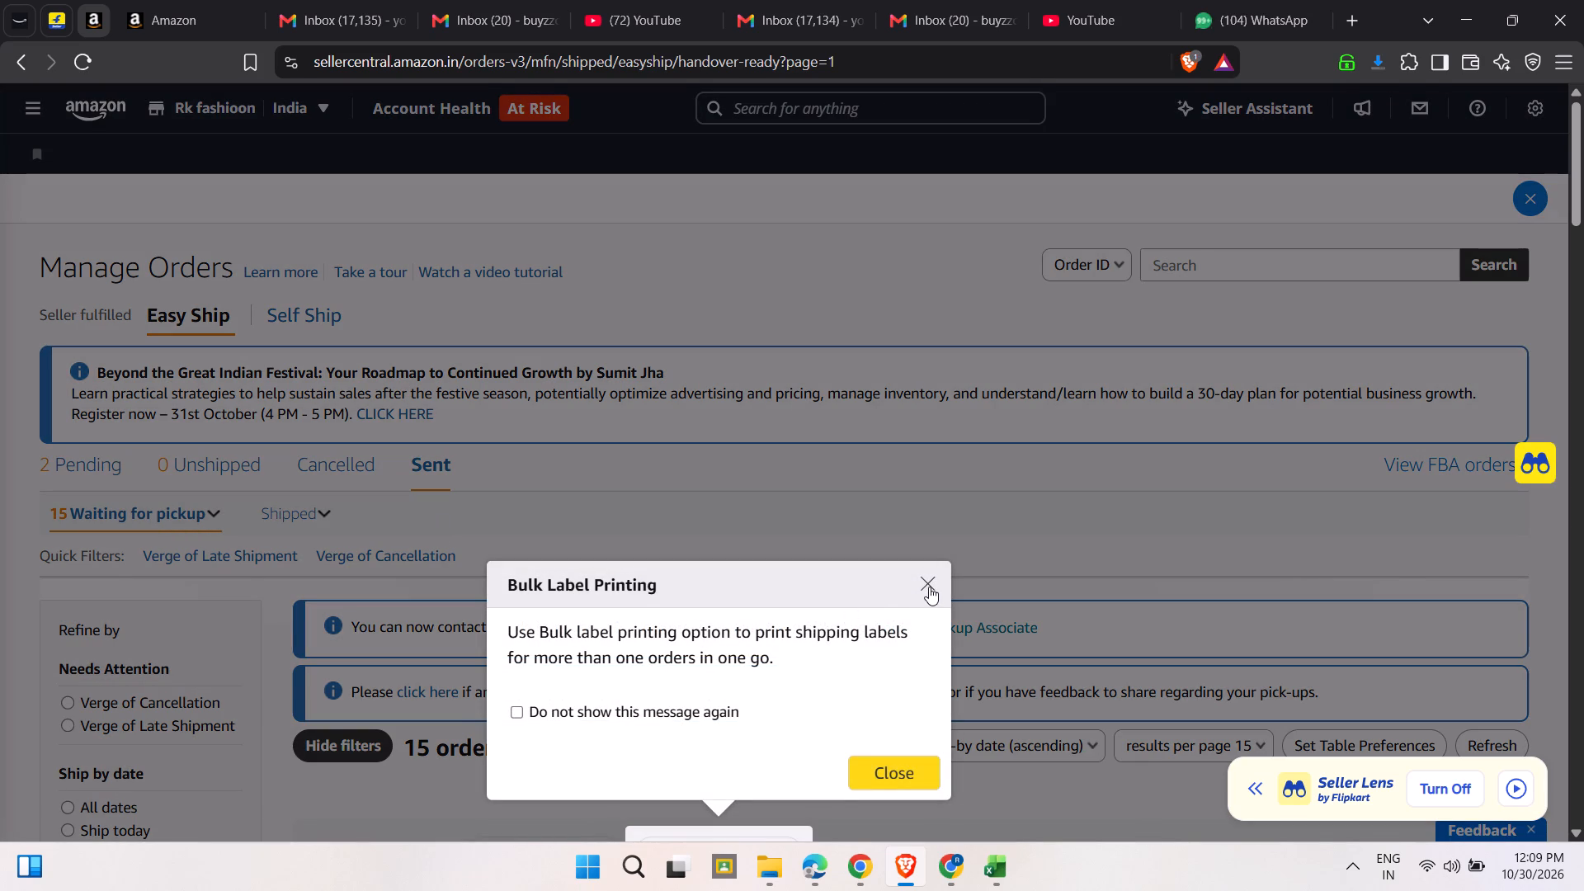
pyautogui.scroll(-6, 830, 601)
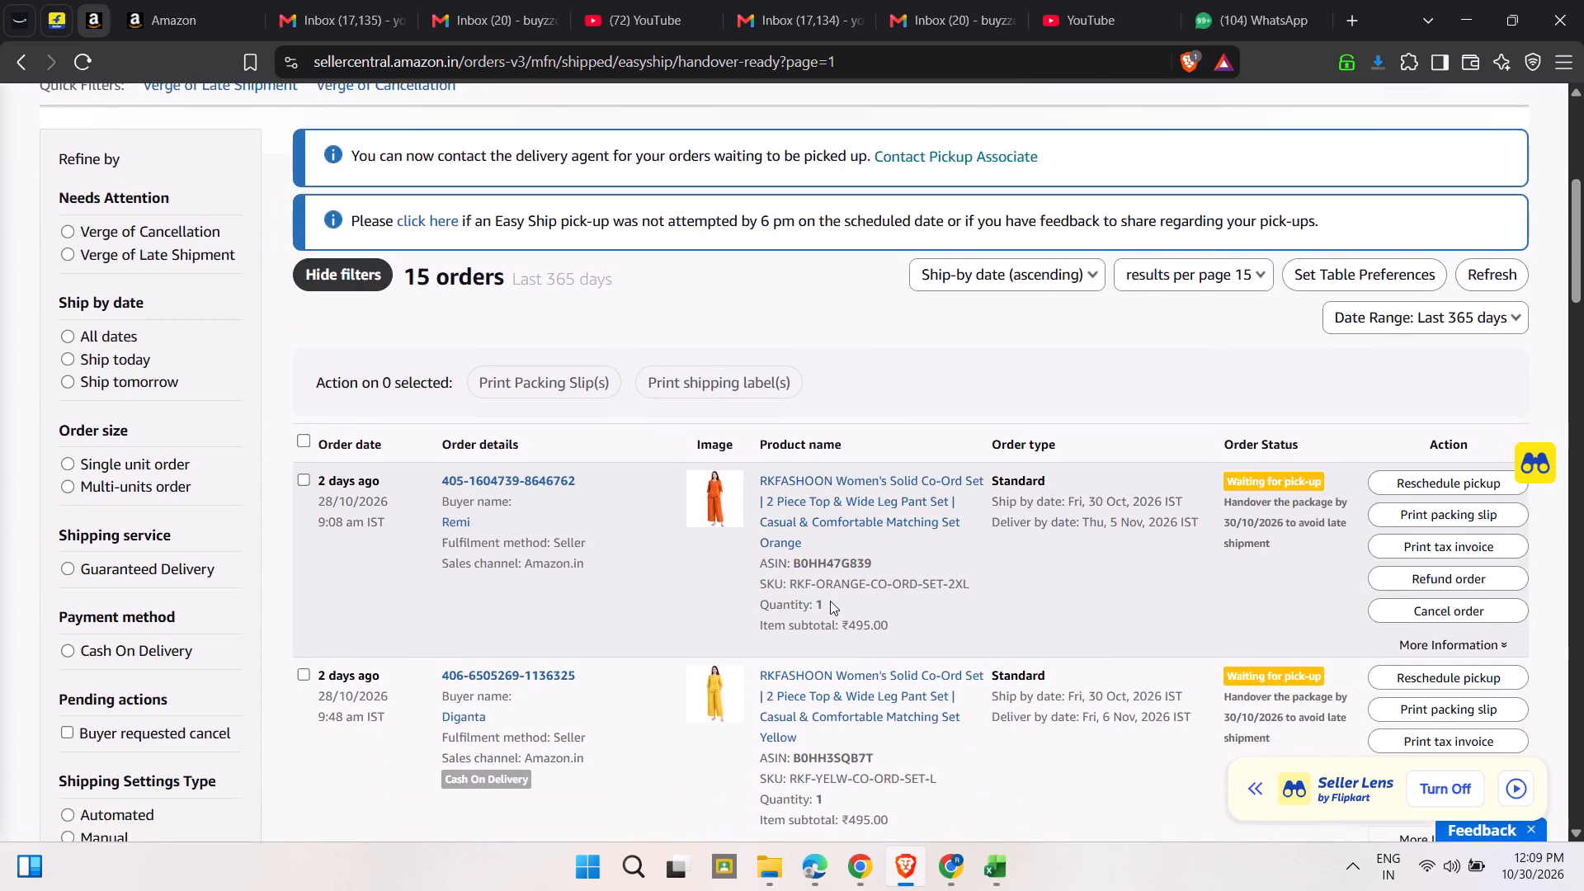
pyautogui.scroll(-5, 830, 601)
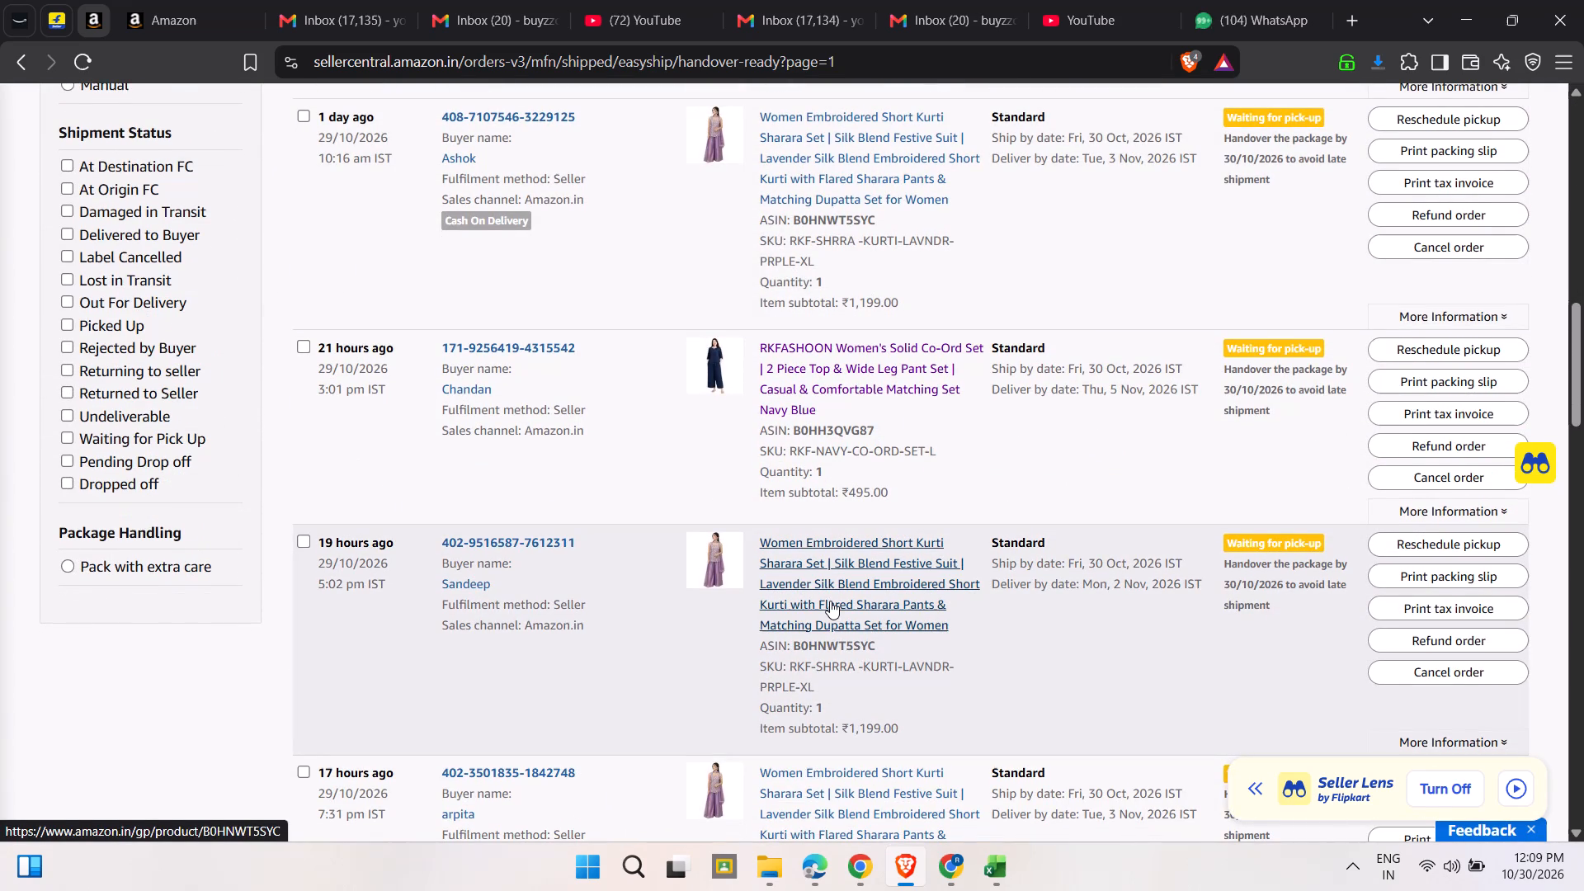
pyautogui.scroll(7, 830, 601)
pyautogui.hscroll(1, 830, 601)
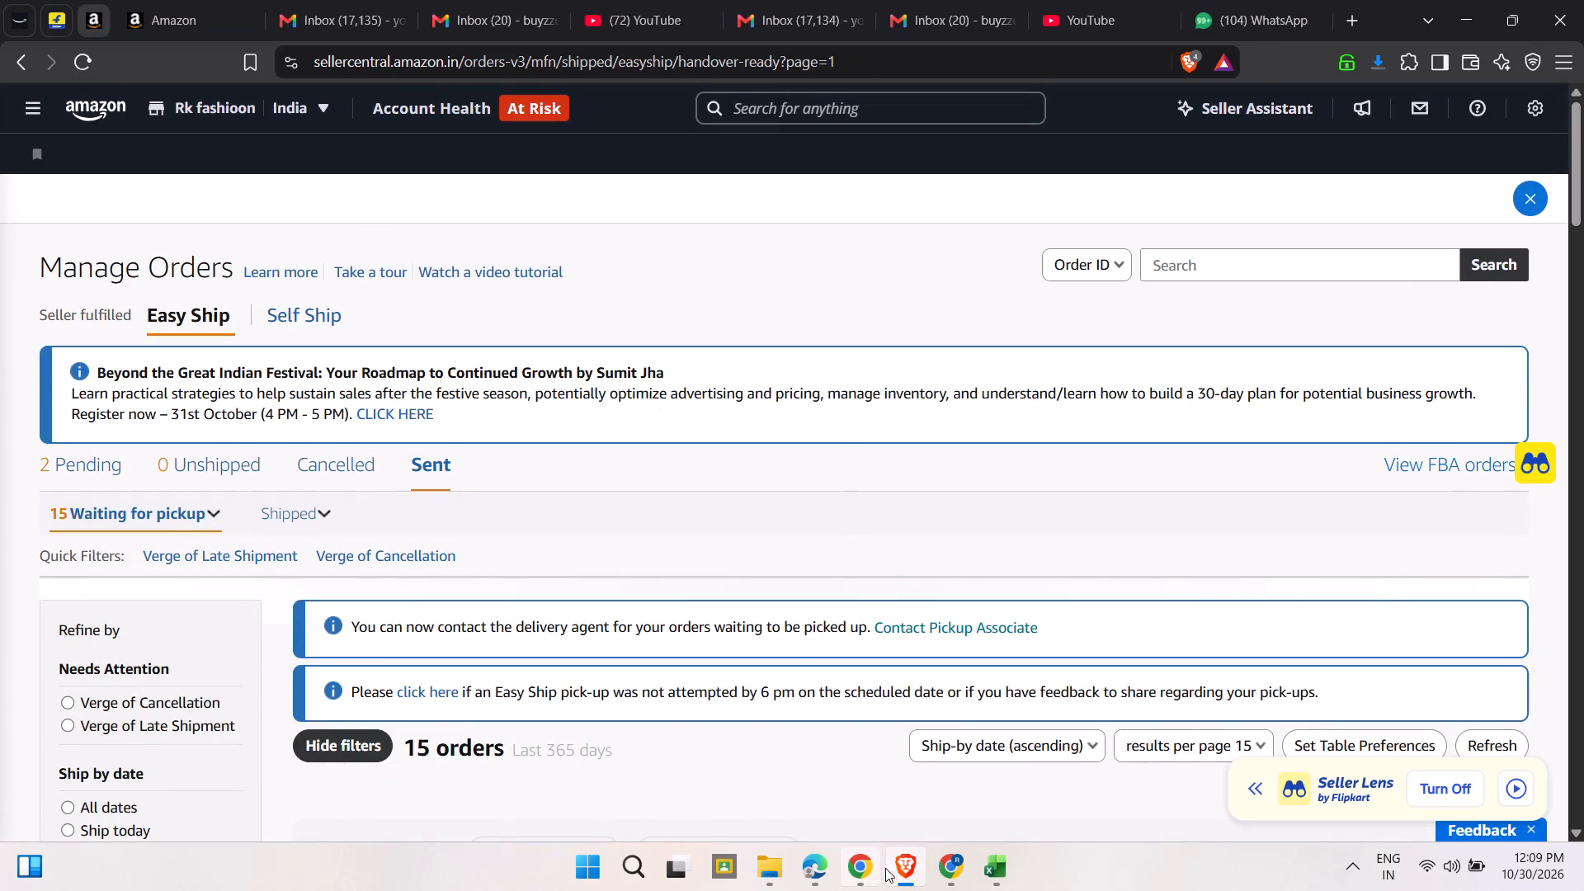
# Switch to Chrome and close the shipping label PDF and the empty new tab.
pyautogui.click(862, 867)
pyautogui.scroll(6, 752, 518)
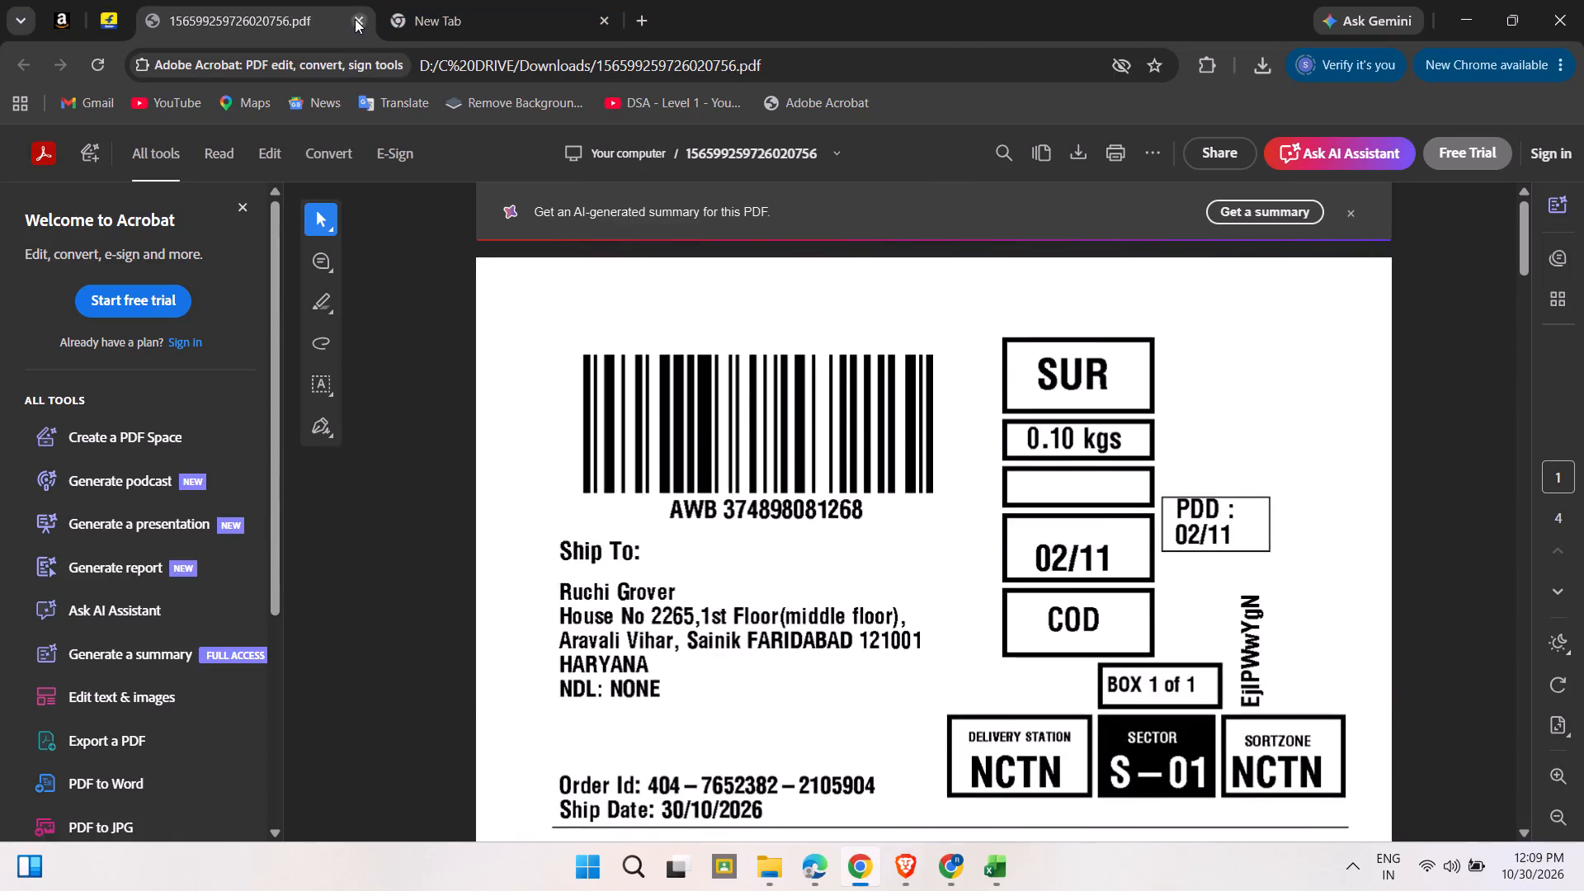
pyautogui.click(357, 18)
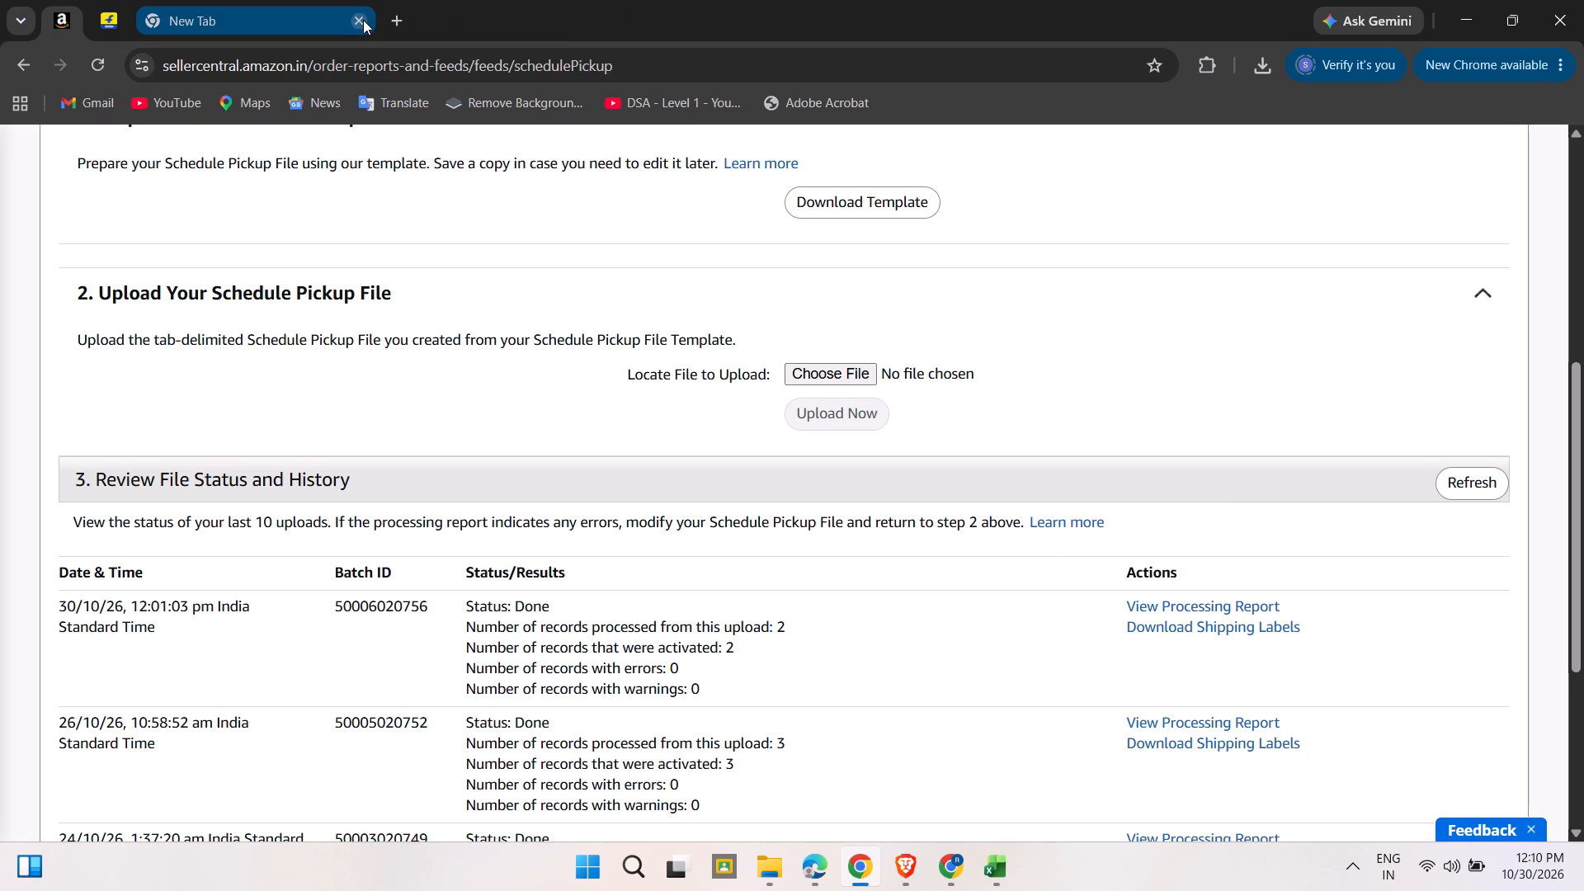
pyautogui.click(364, 20)
# Open the Manage Orders page of the Yogin traders account and dismiss the Easy Ship introduction.
pyautogui.scroll(2, 72, 156)
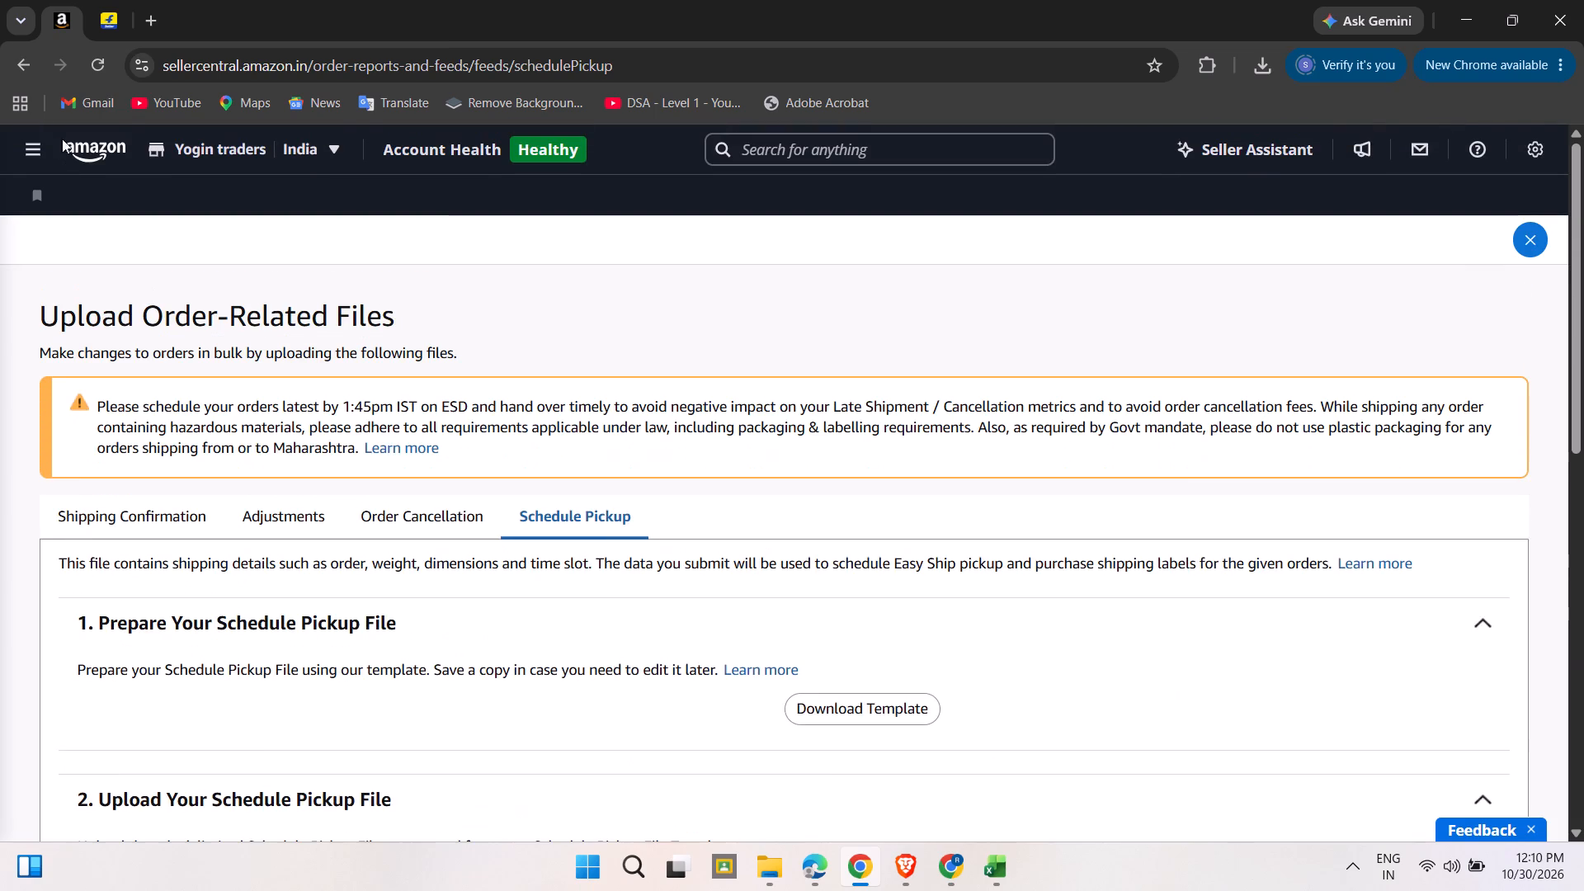
pyautogui.click(28, 155)
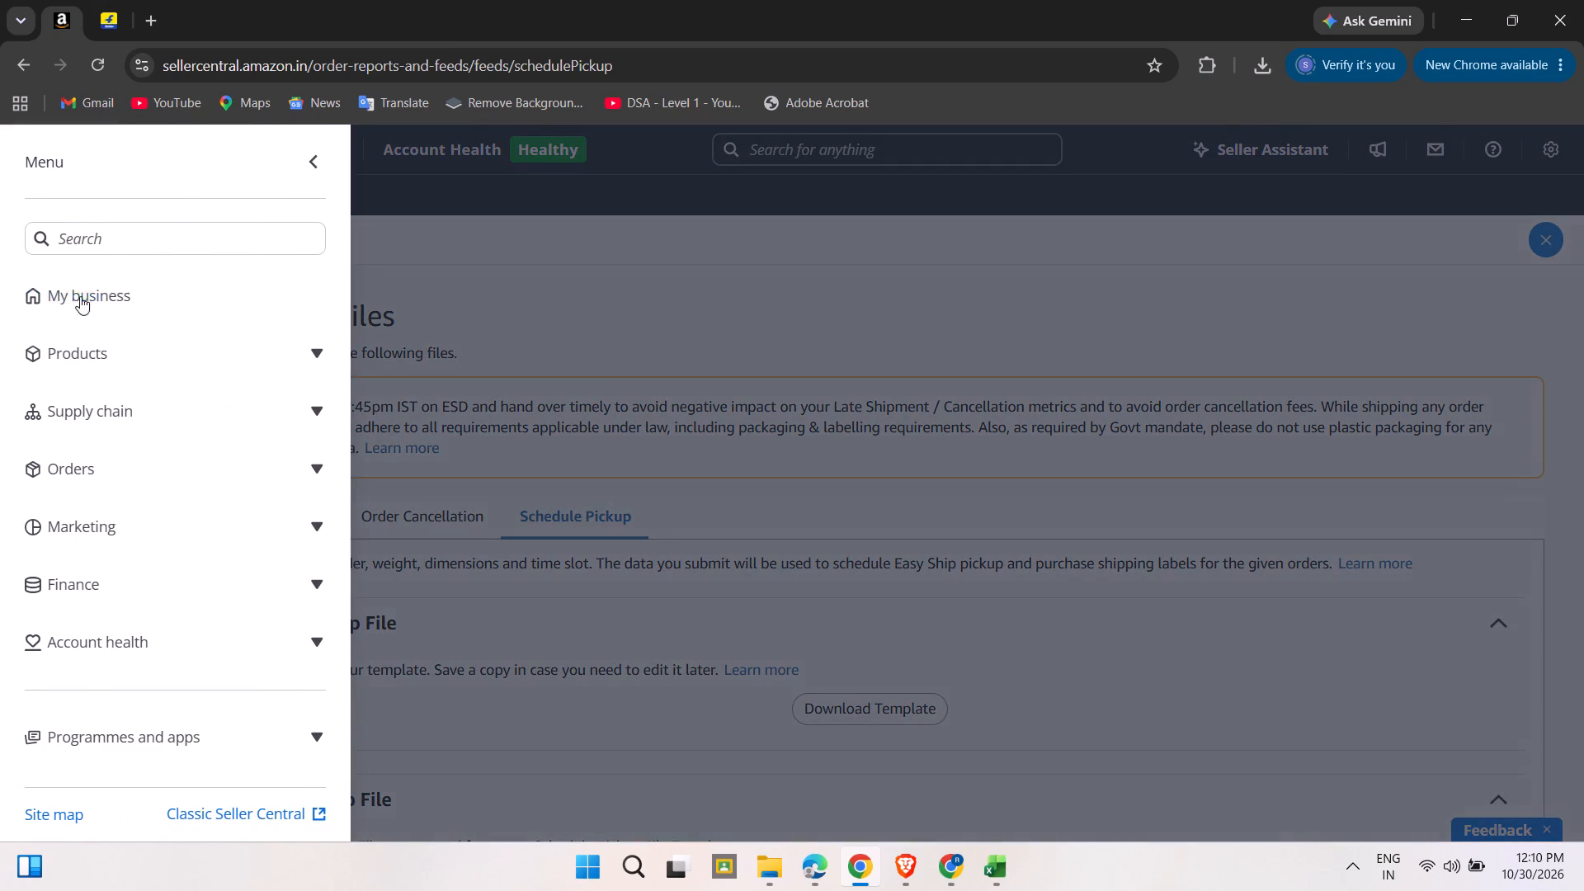
pyautogui.click(85, 475)
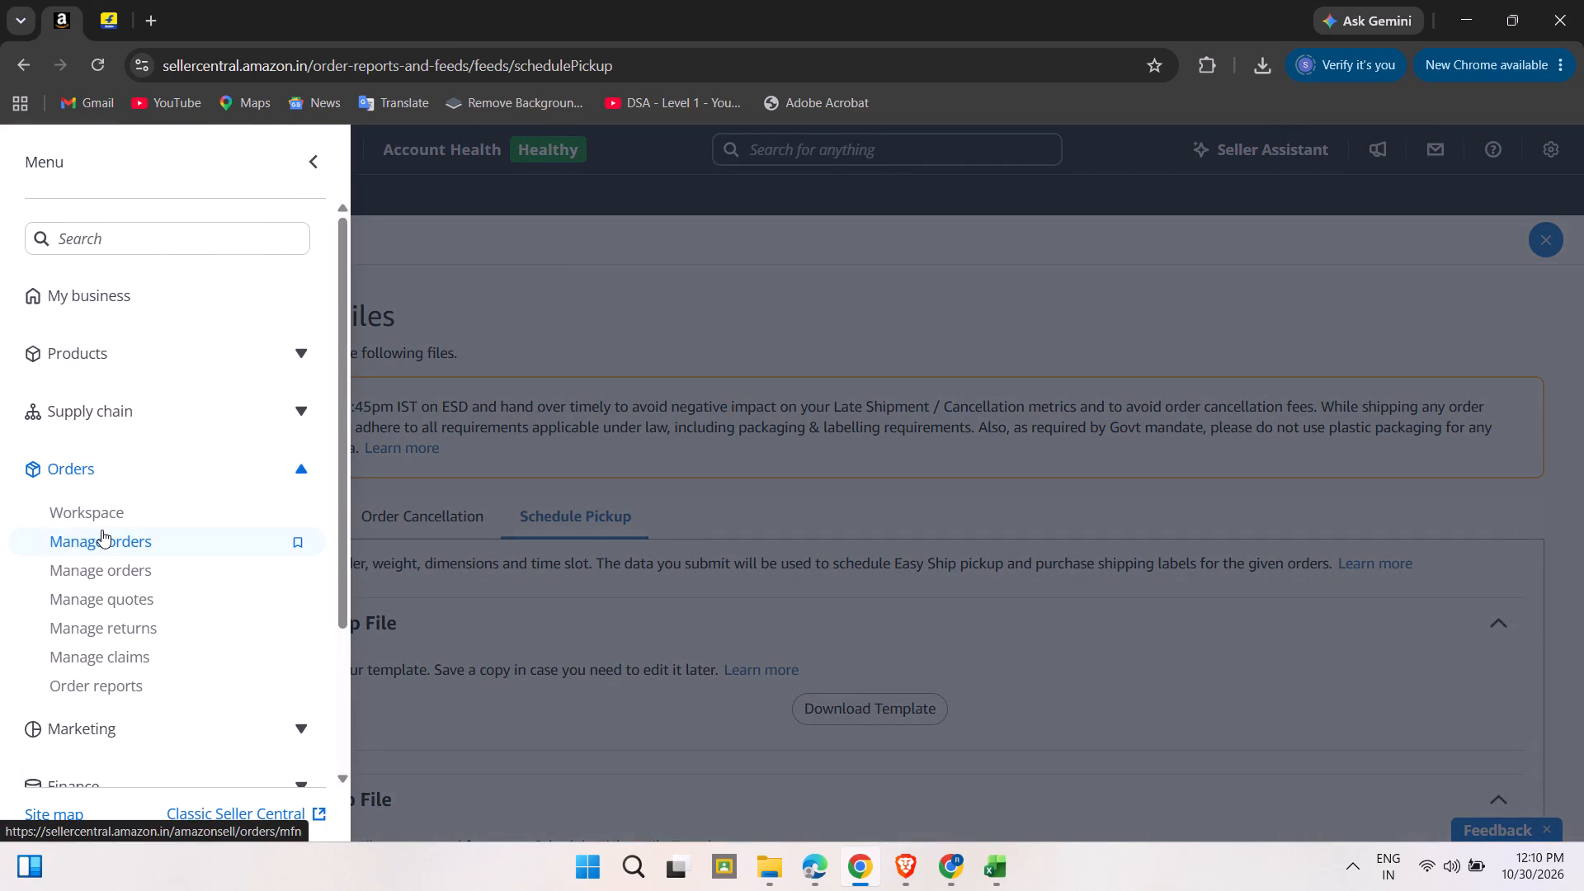
pyautogui.click(101, 530)
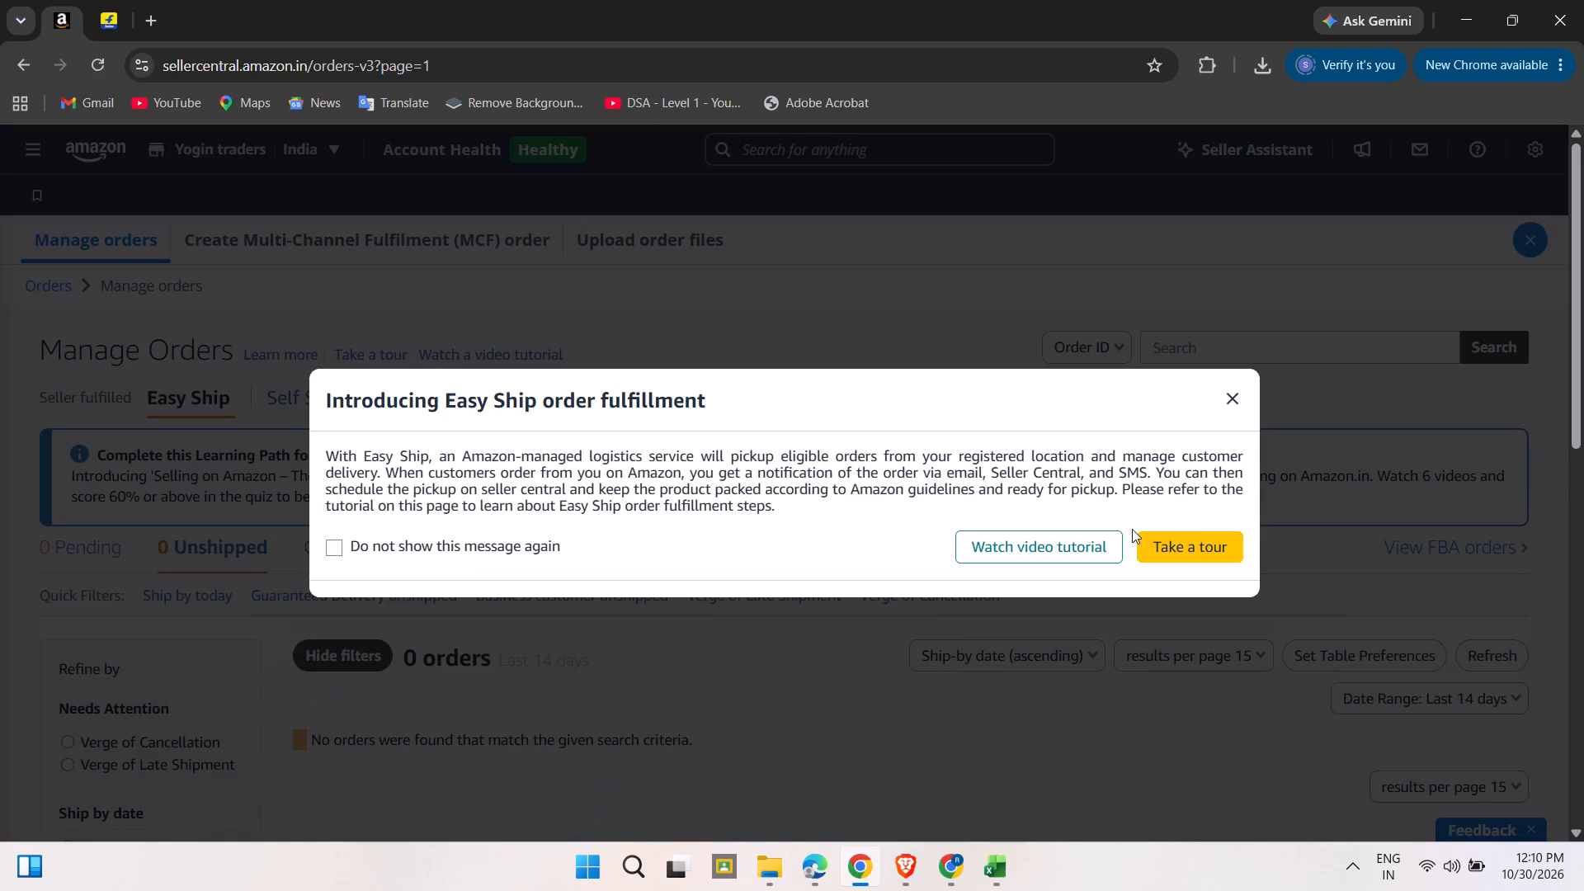
pyautogui.click(1233, 391)
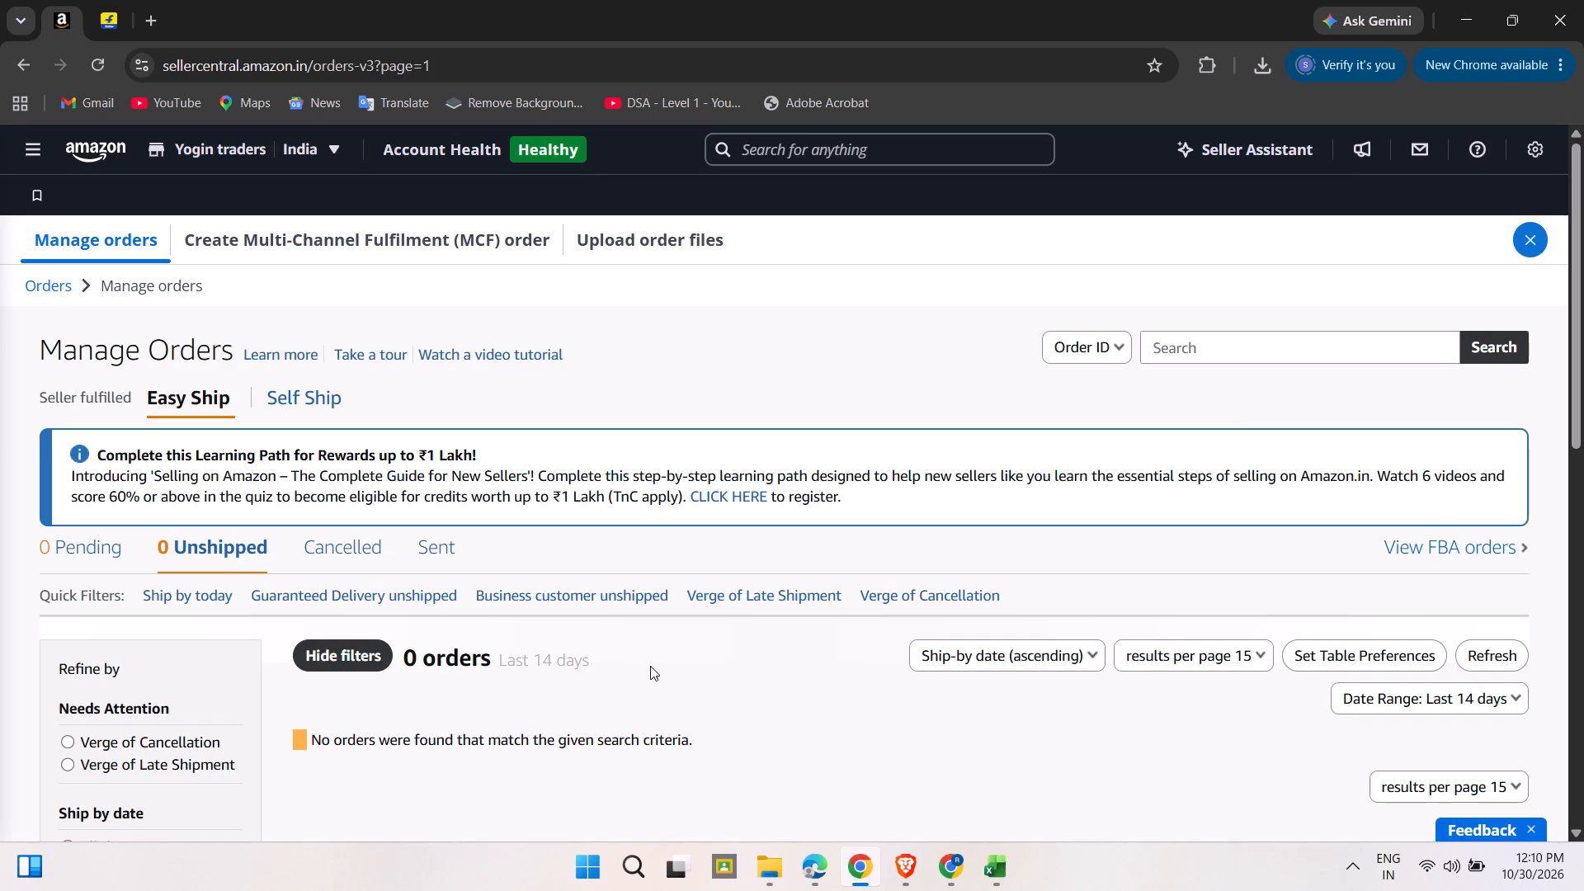
# Examine the sent Easy Ship orders waiting for pickup in the Yogin traders account, dismissing the bulk label printing tip.
pyautogui.click(428, 554)
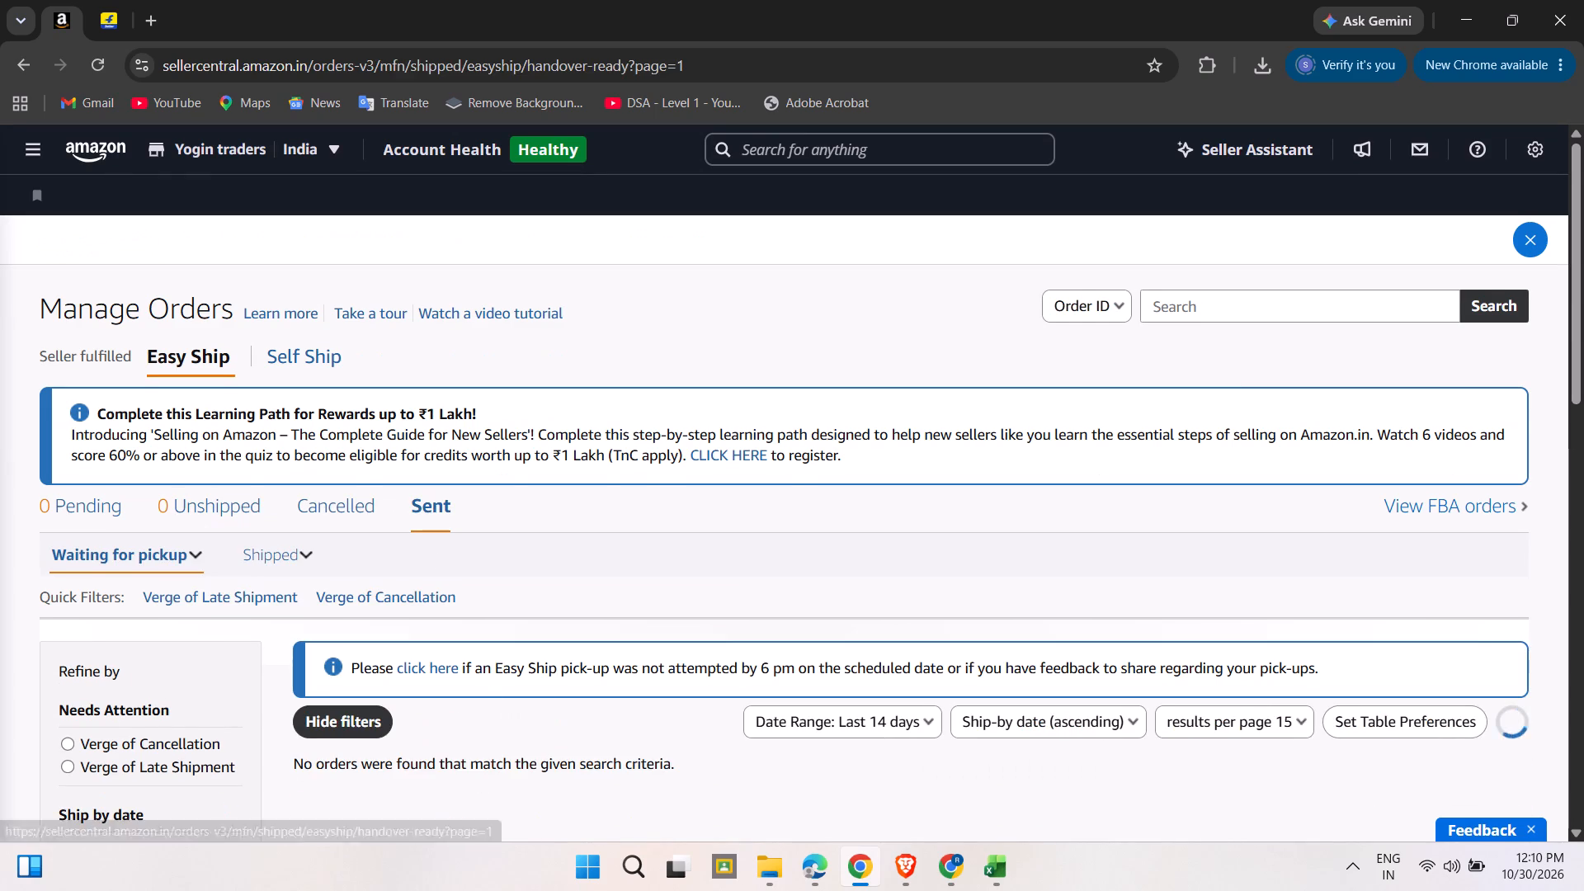
pyautogui.scroll(-1, 452, 776)
pyautogui.scroll(5, 452, 776)
pyautogui.scroll(-5, 452, 776)
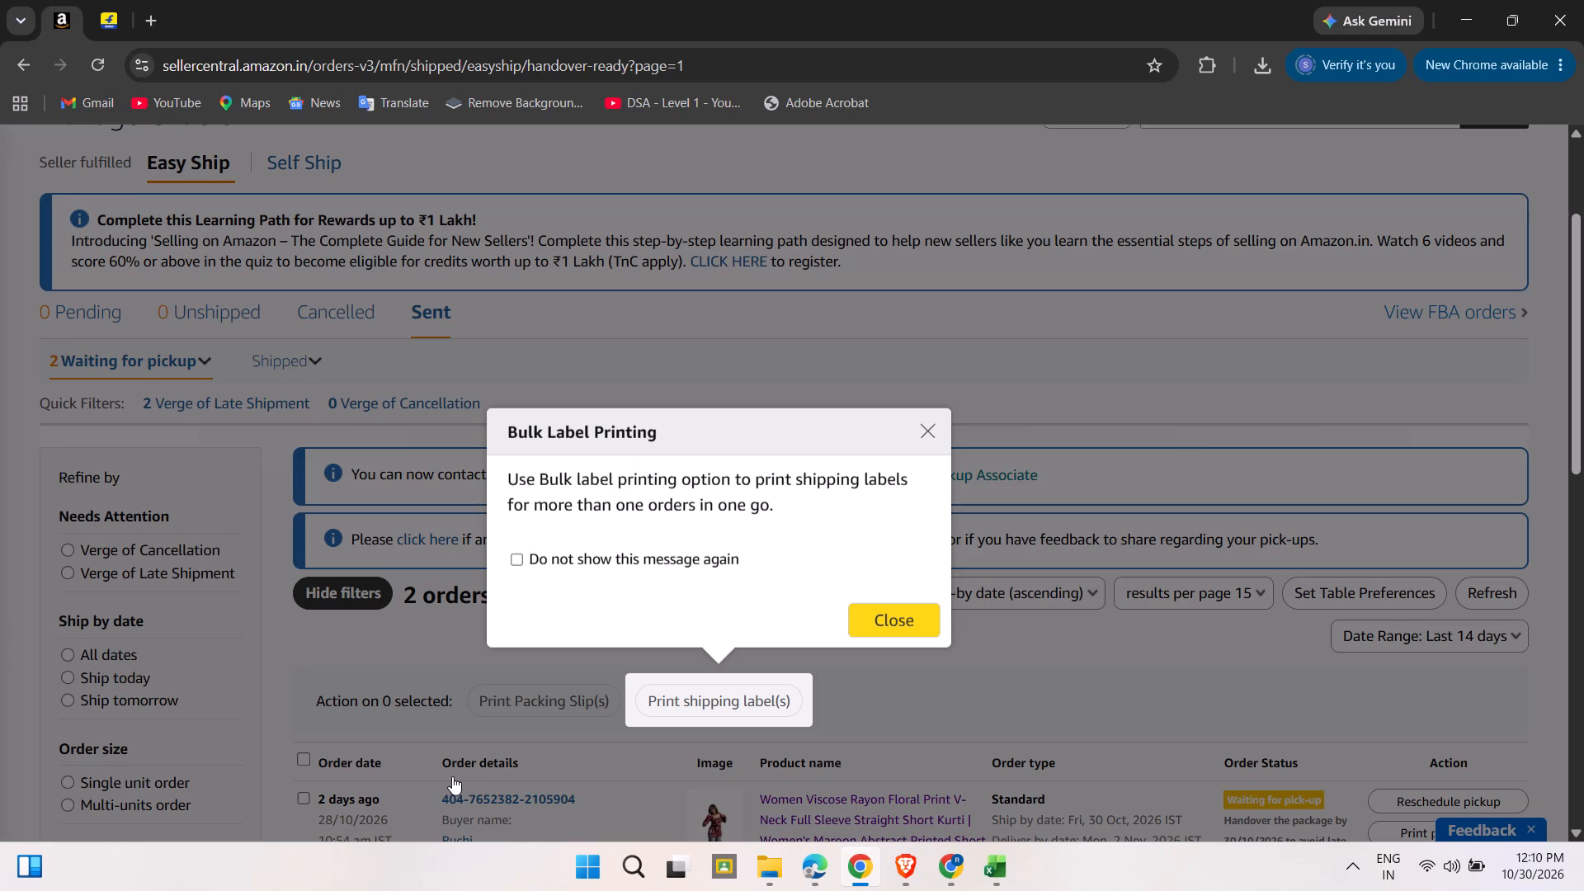
pyautogui.click(941, 441)
pyautogui.scroll(-3, 975, 699)
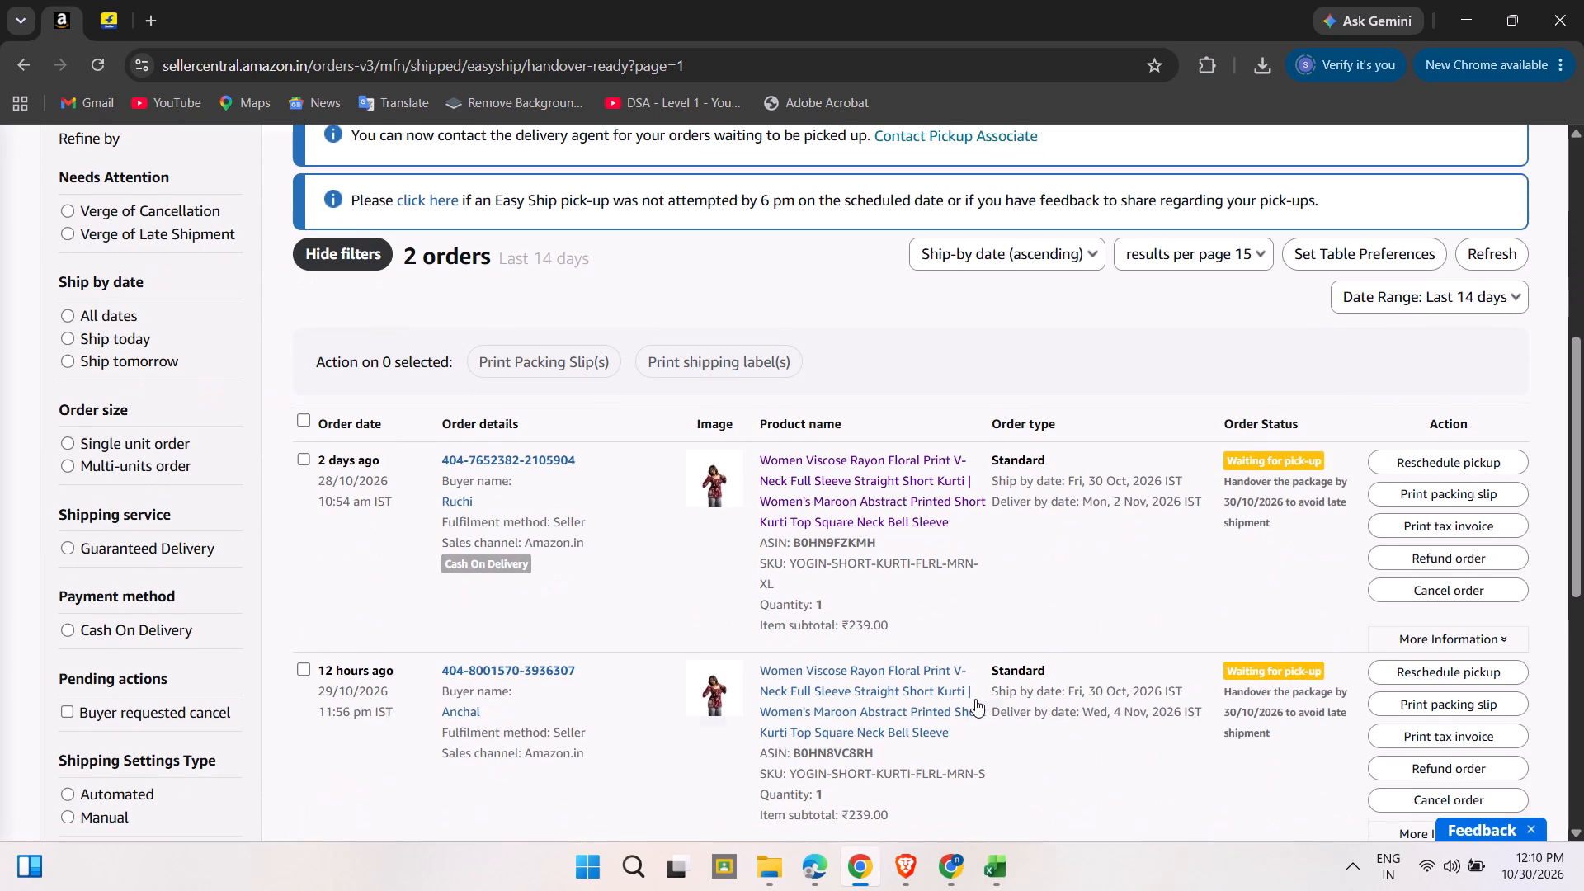
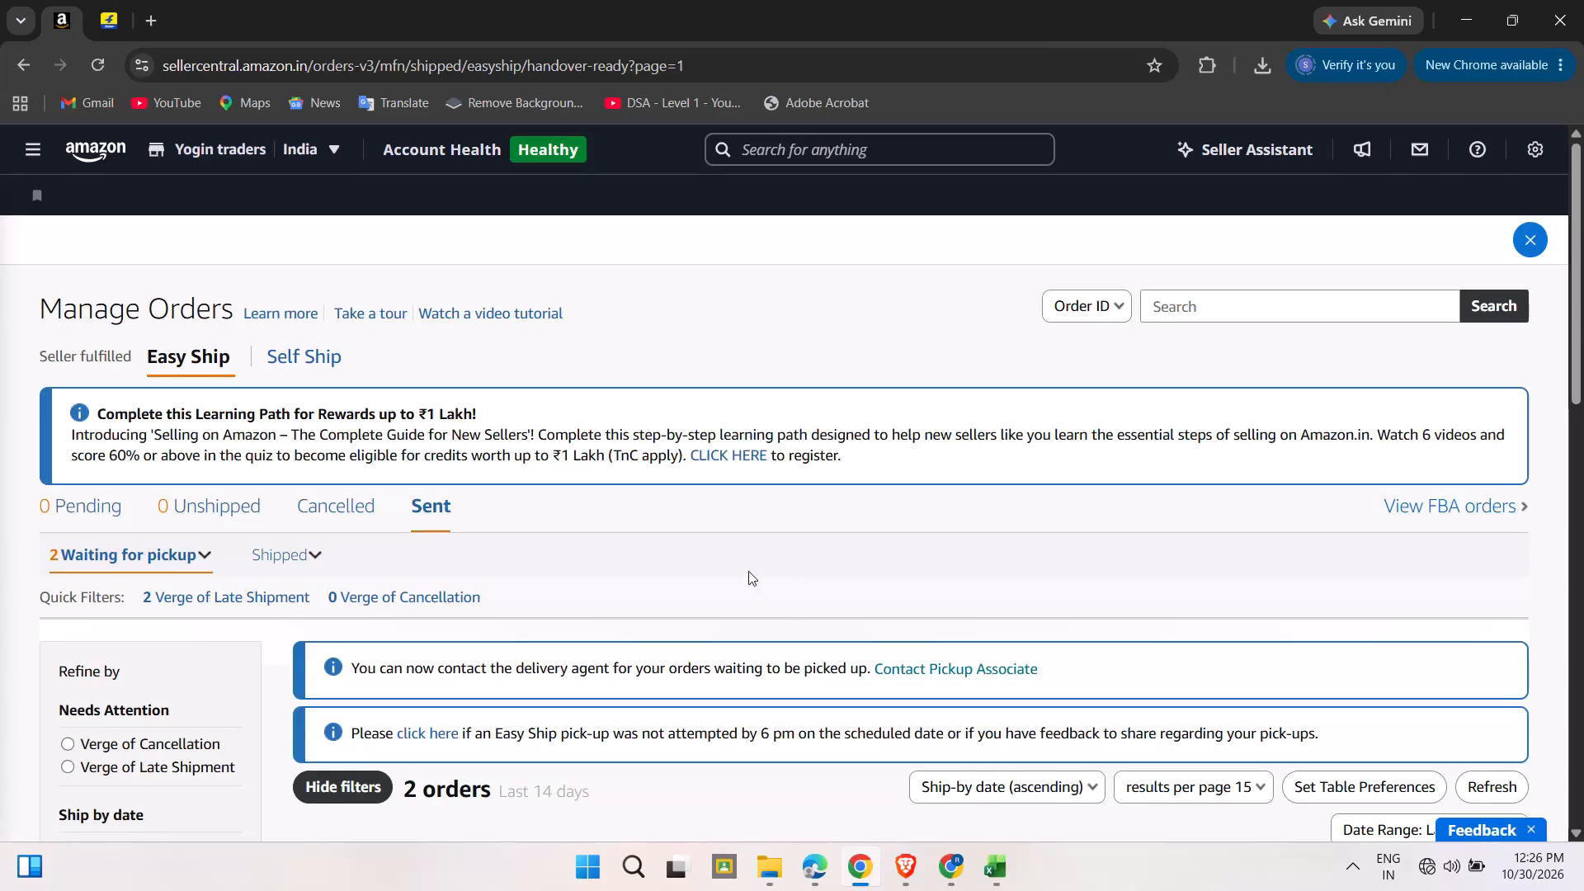
# Review the details and ship-by dates of the Easy Ship orders waiting for pickup in the Yogin traders account.
pyautogui.scroll(-3, 748, 571)
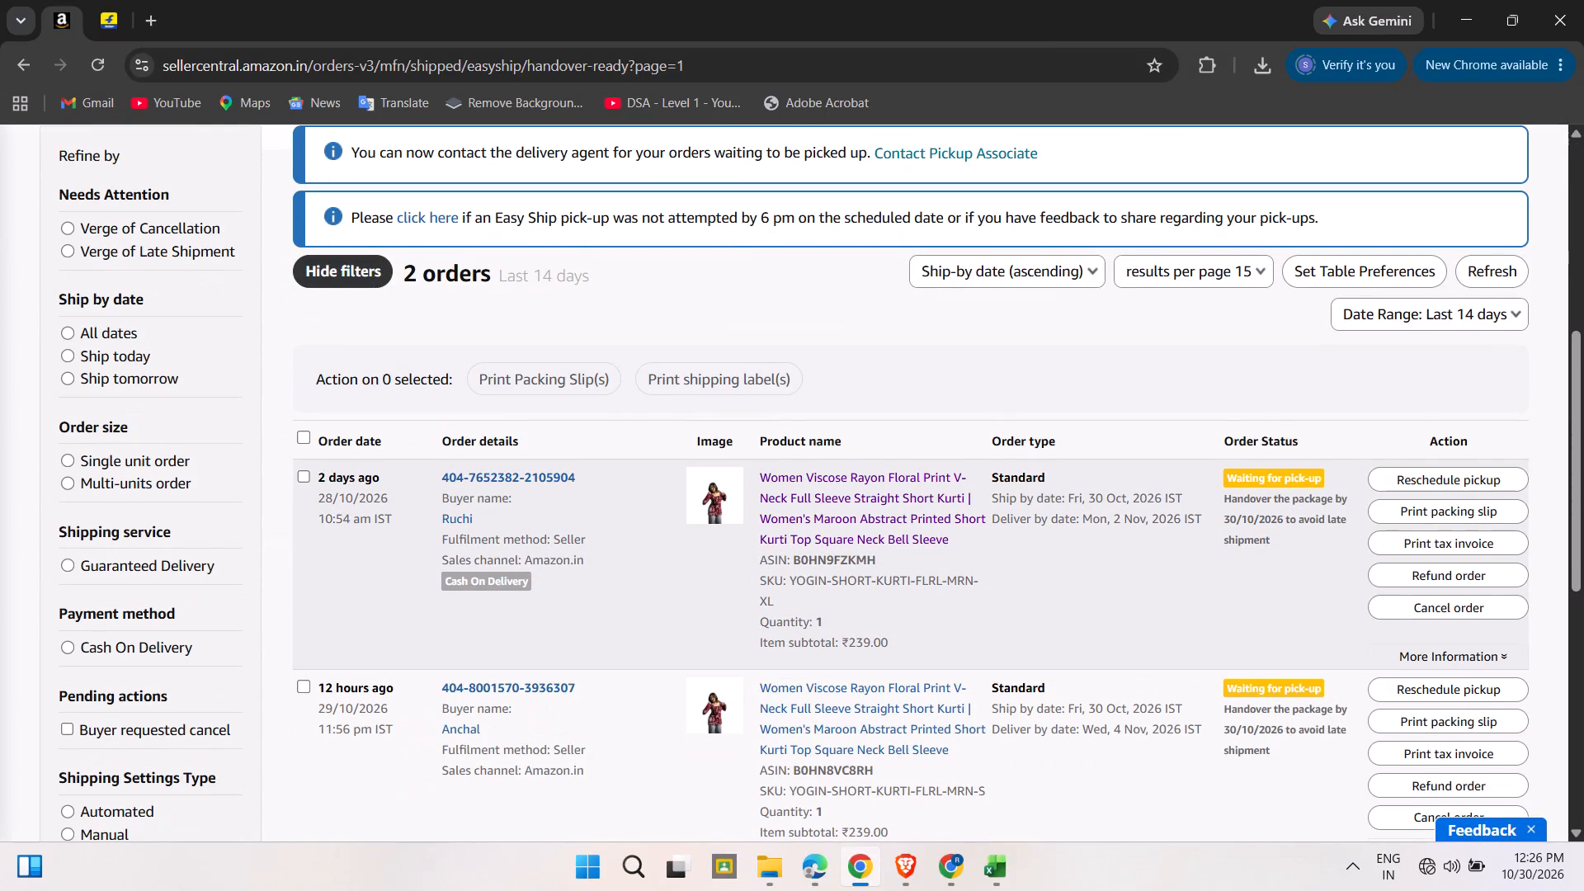
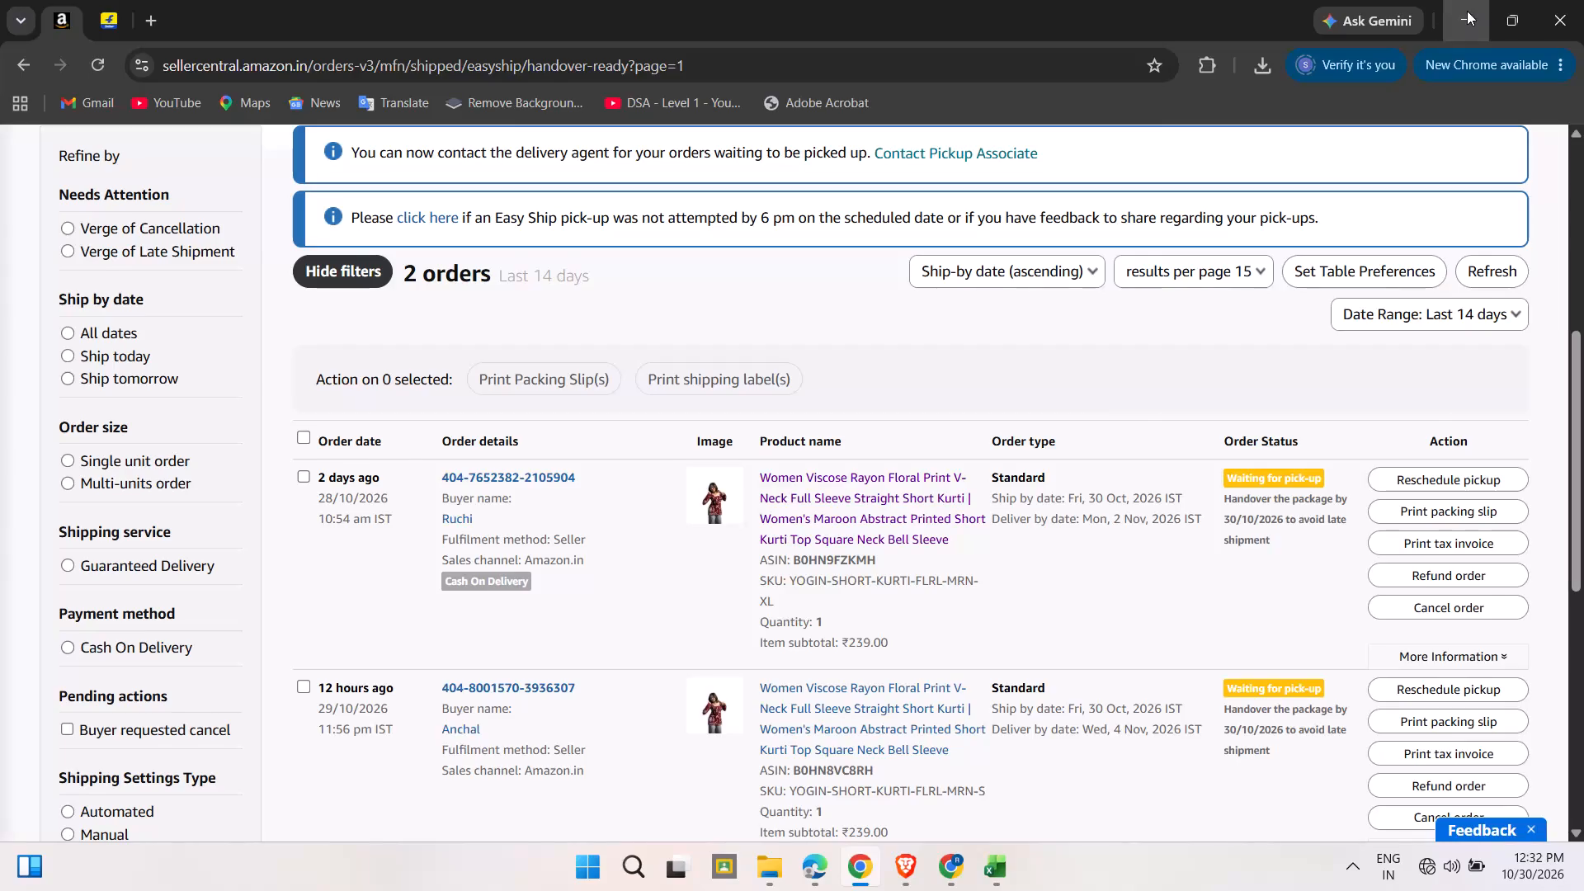
# Minimize the open Brave and Chrome browser windows to reveal the desktop.
pyautogui.click(1467, 11)
pyautogui.click(1467, 11)
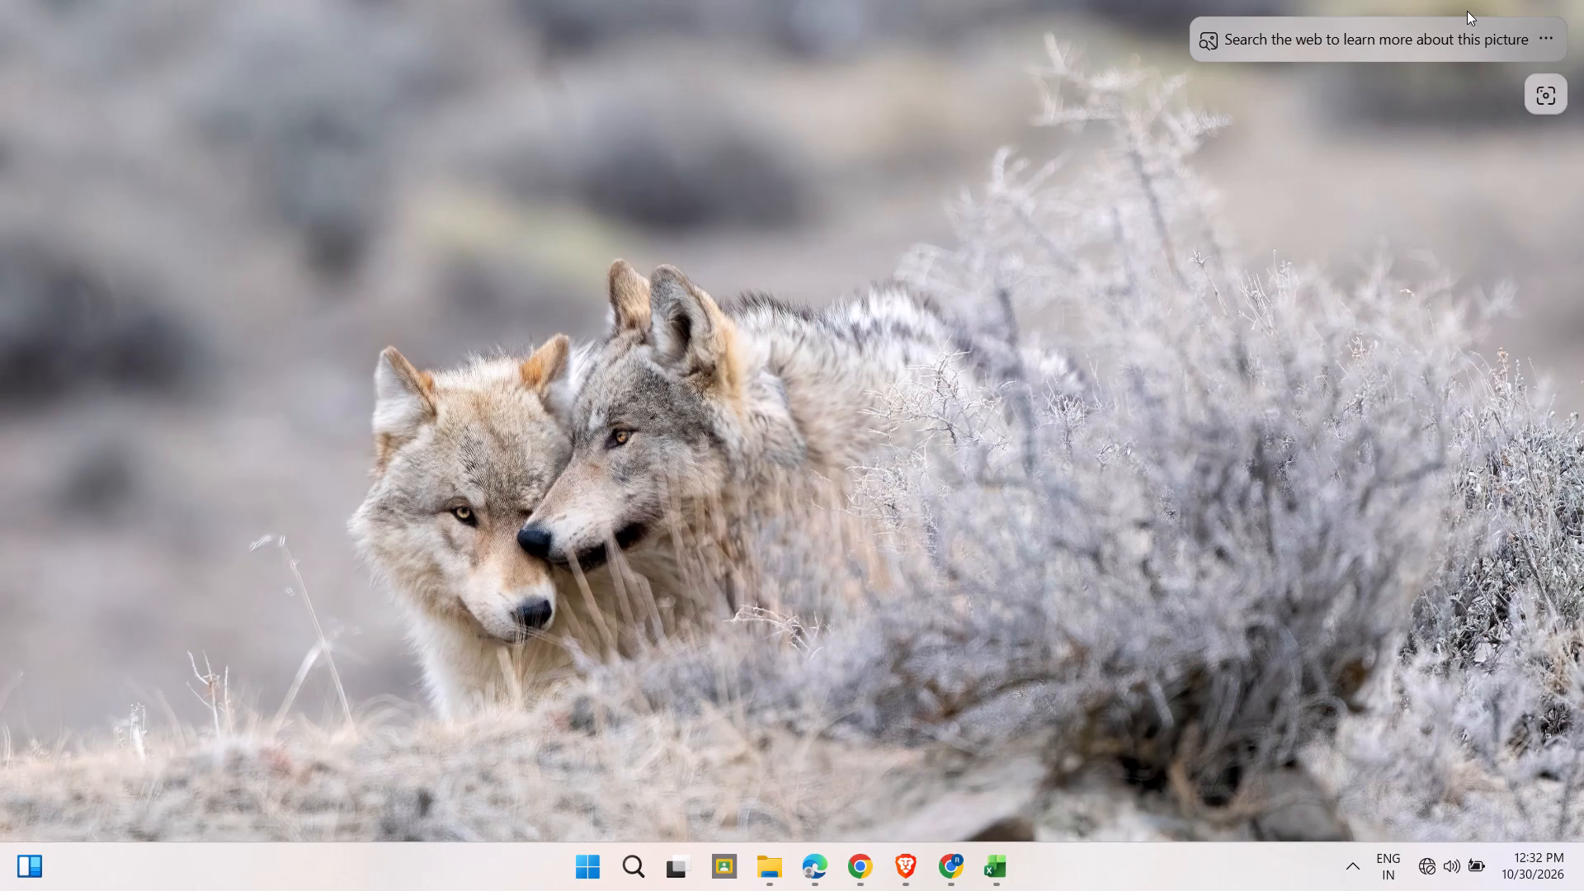
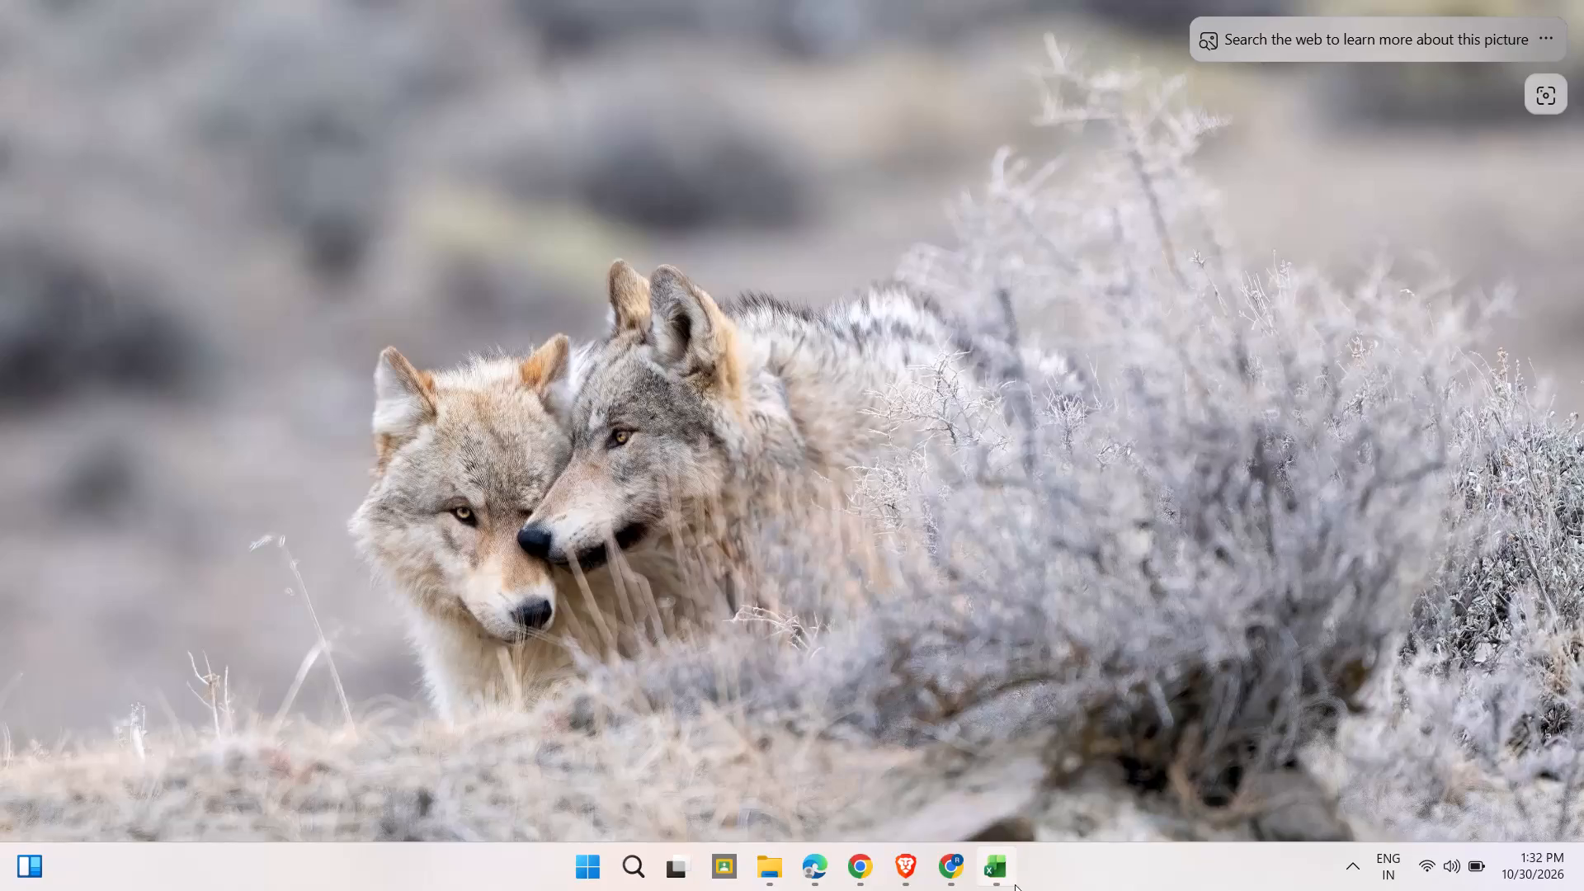
# Switch to Brave and reload the Easy Ship orders waiting for pickup, dismissing the Easy Ship and Bulk Label Printing introductions.
pyautogui.click(894, 872)
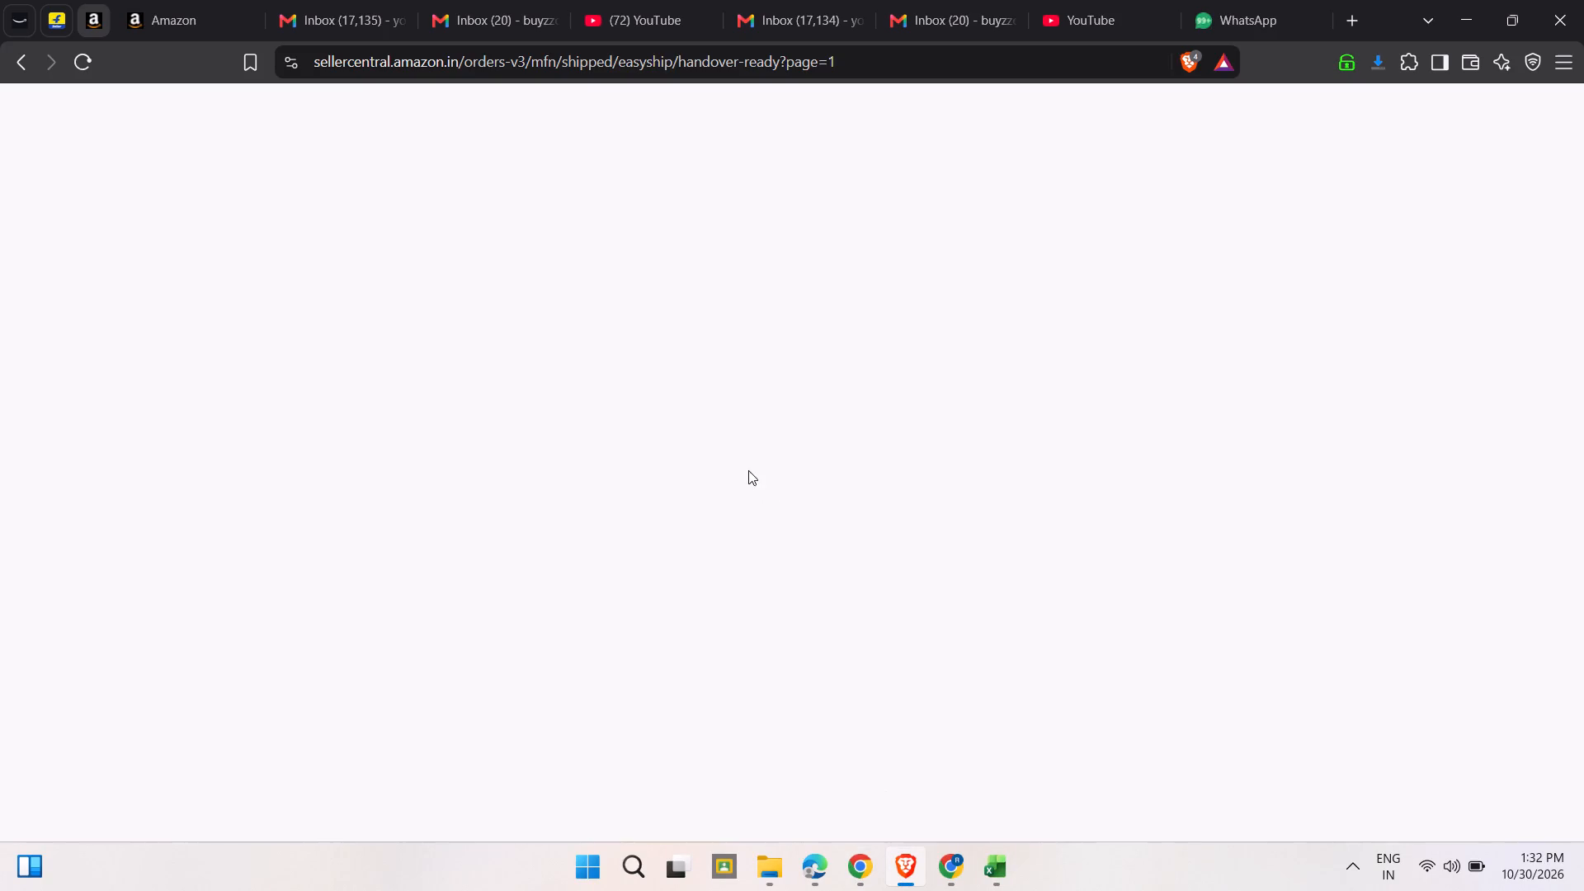
pyautogui.scroll(5, 258, 595)
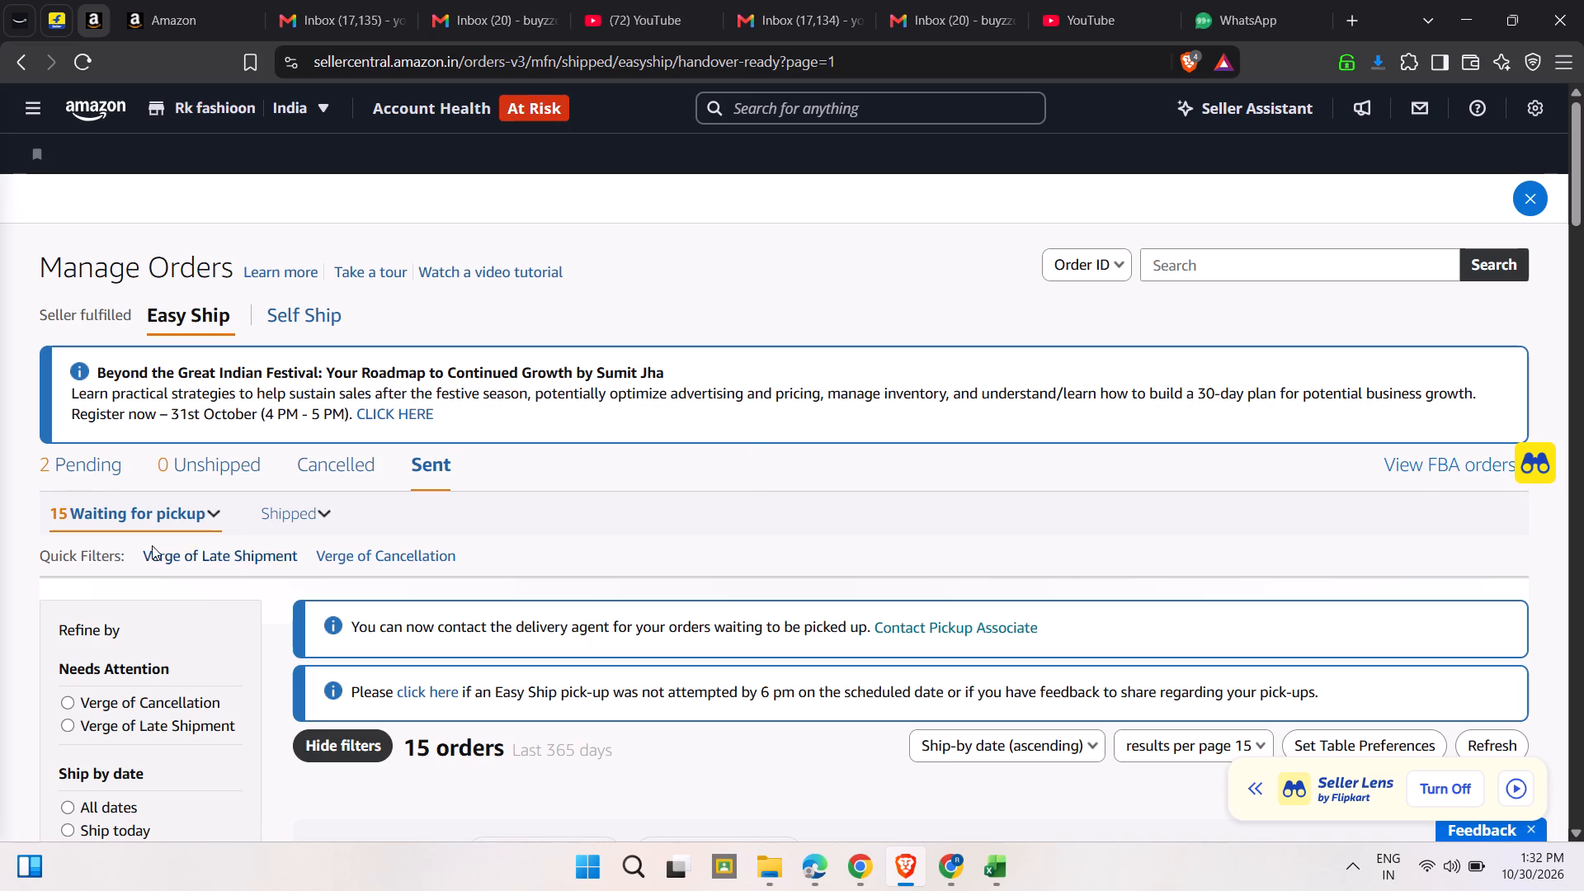
pyautogui.click(90, 67)
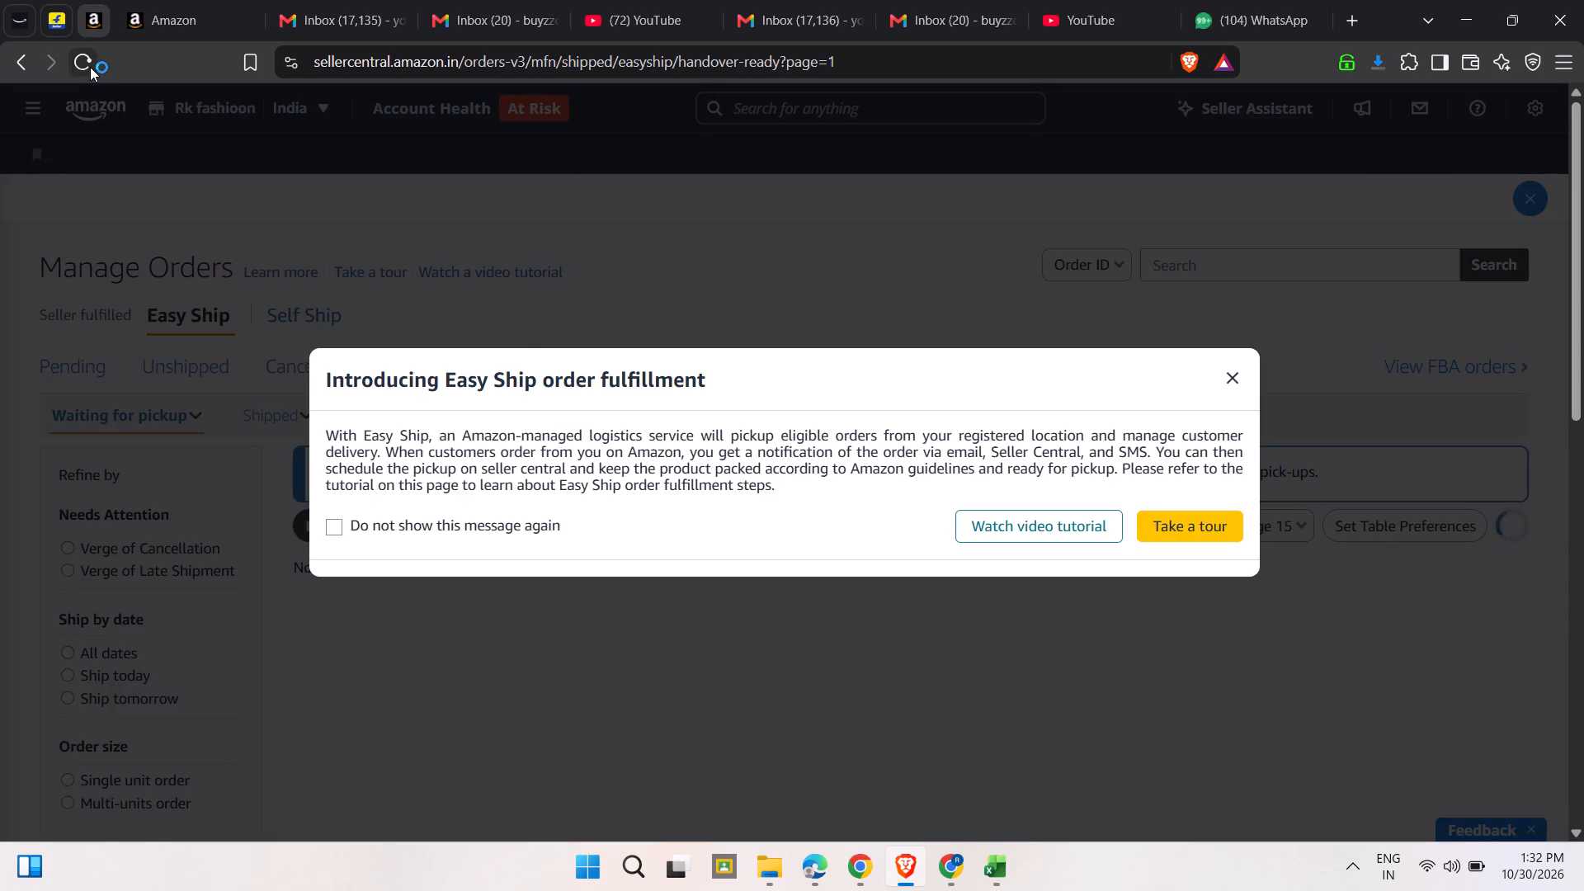
pyautogui.click(1227, 382)
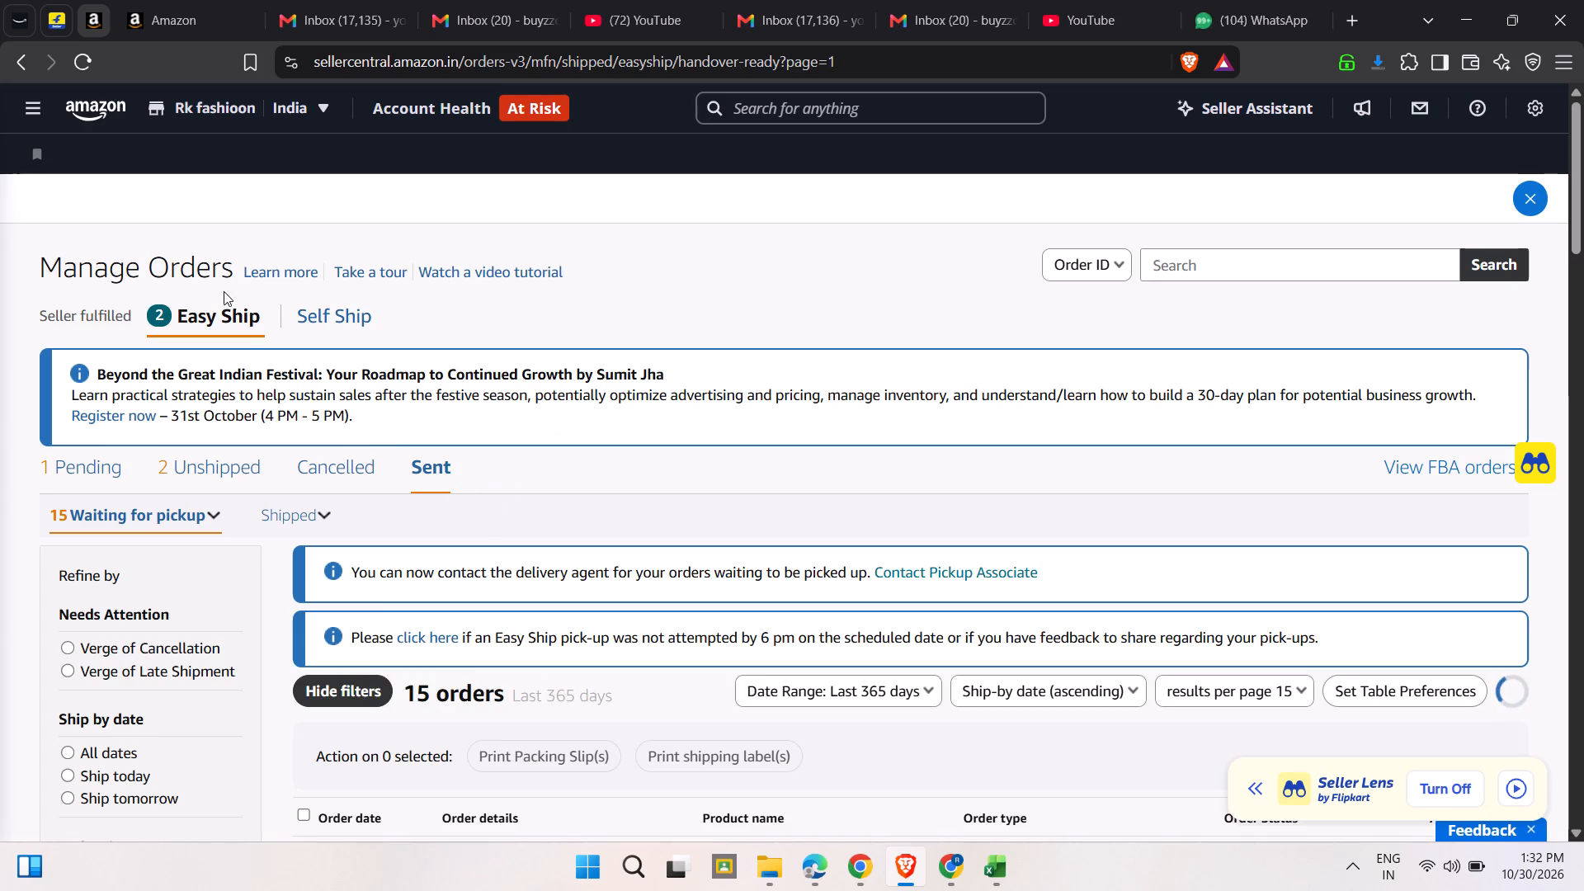
pyautogui.scroll(-4, 694, 673)
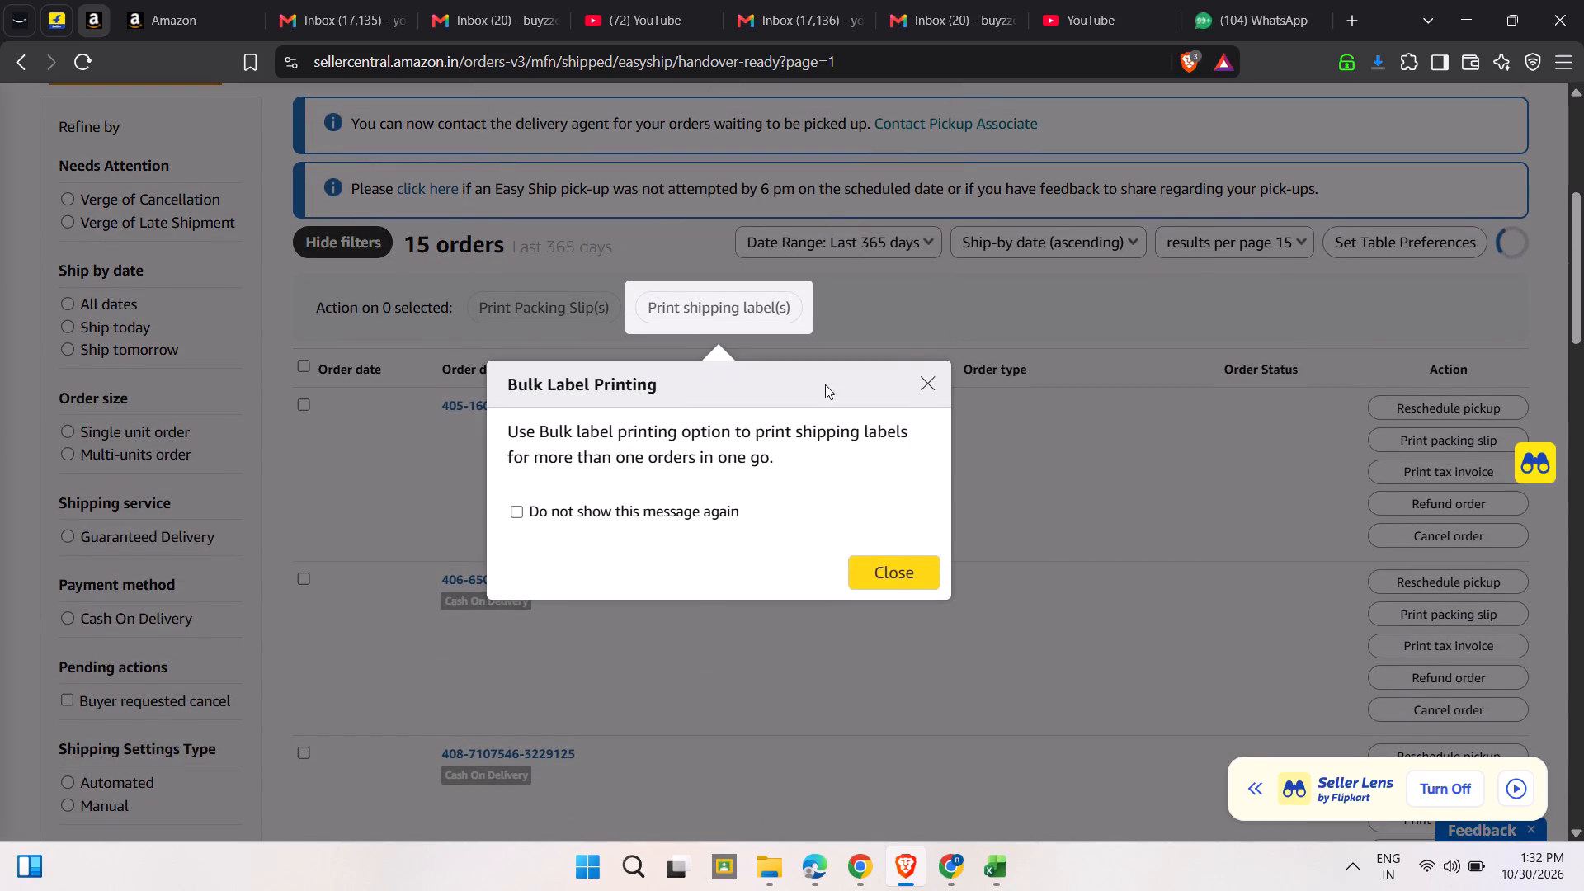
pyautogui.click(918, 376)
pyautogui.scroll(4, 414, 328)
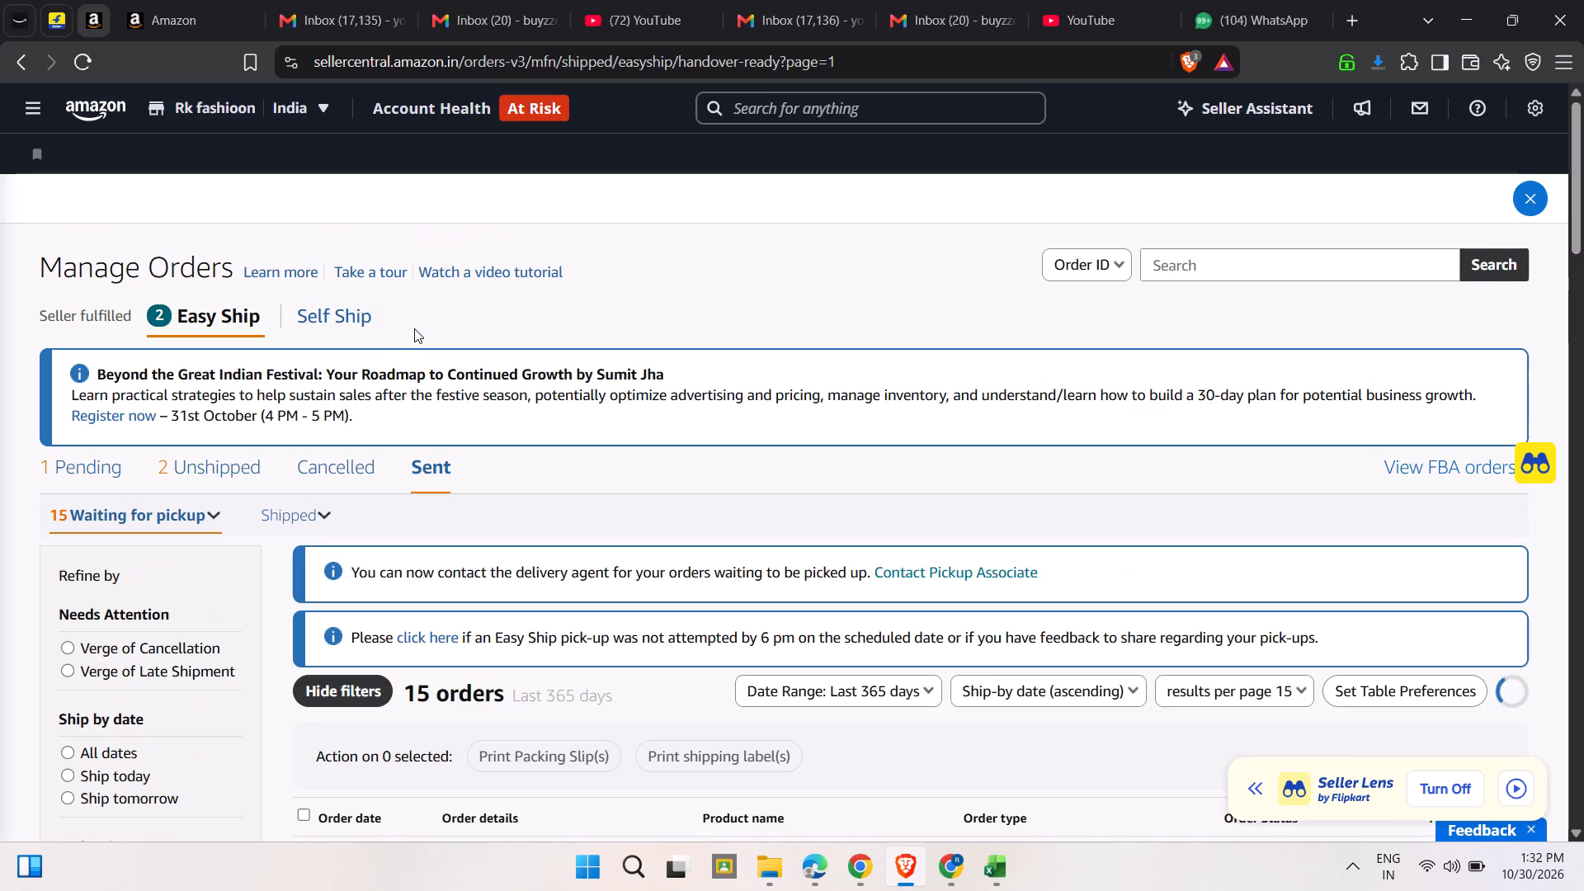
# Open the Unshipped Easy Ship orders and reload the list to review their details, dismissing the introductory pop-ups.
pyautogui.click(194, 470)
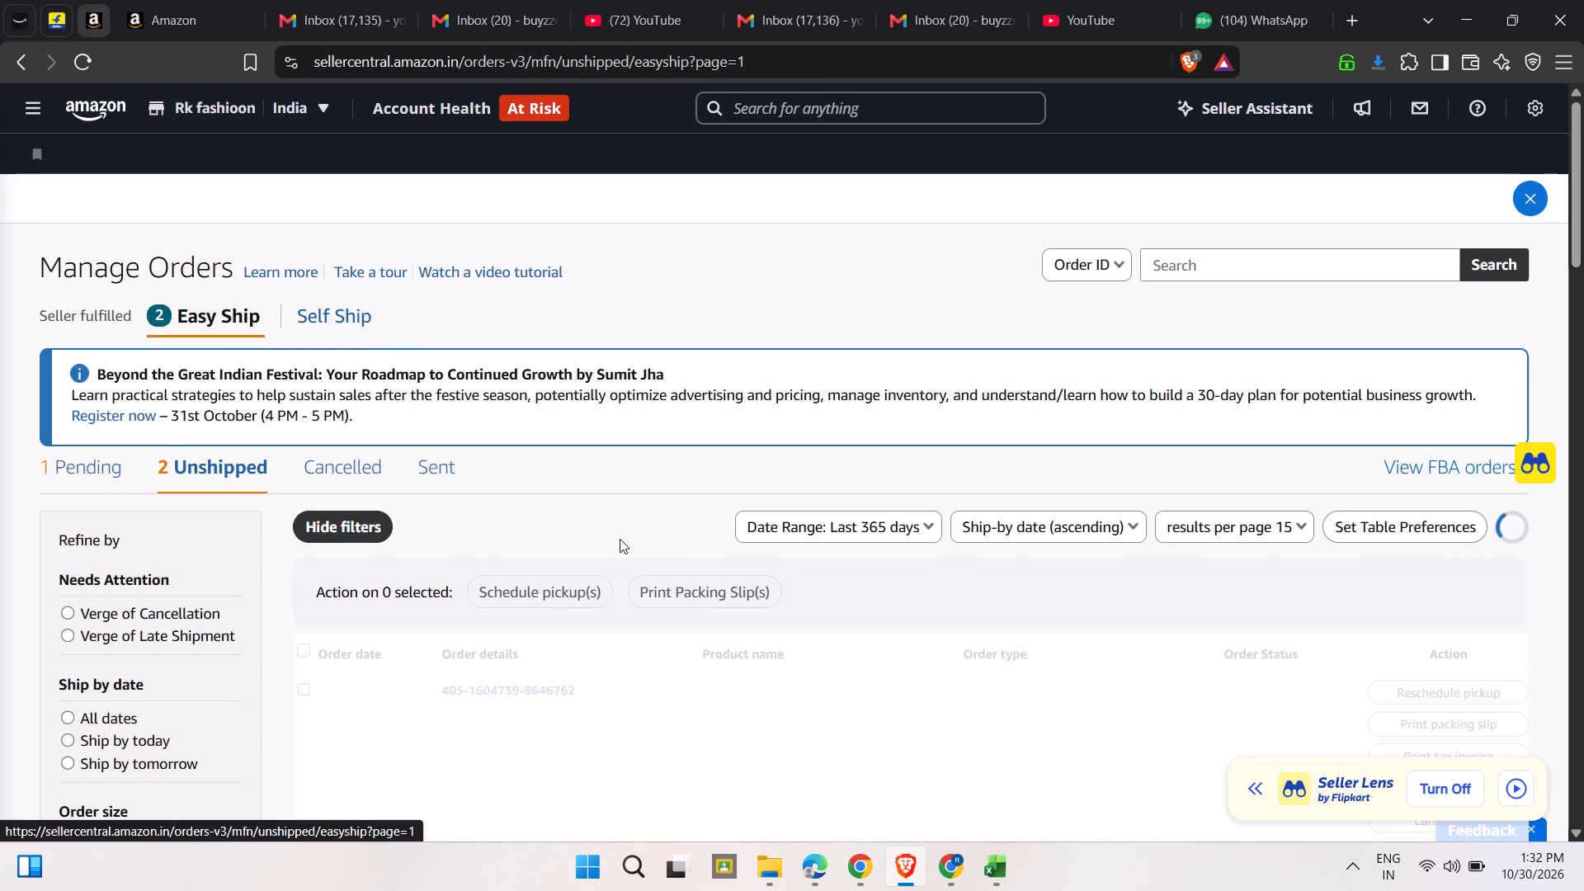
pyautogui.scroll(-1, 617, 547)
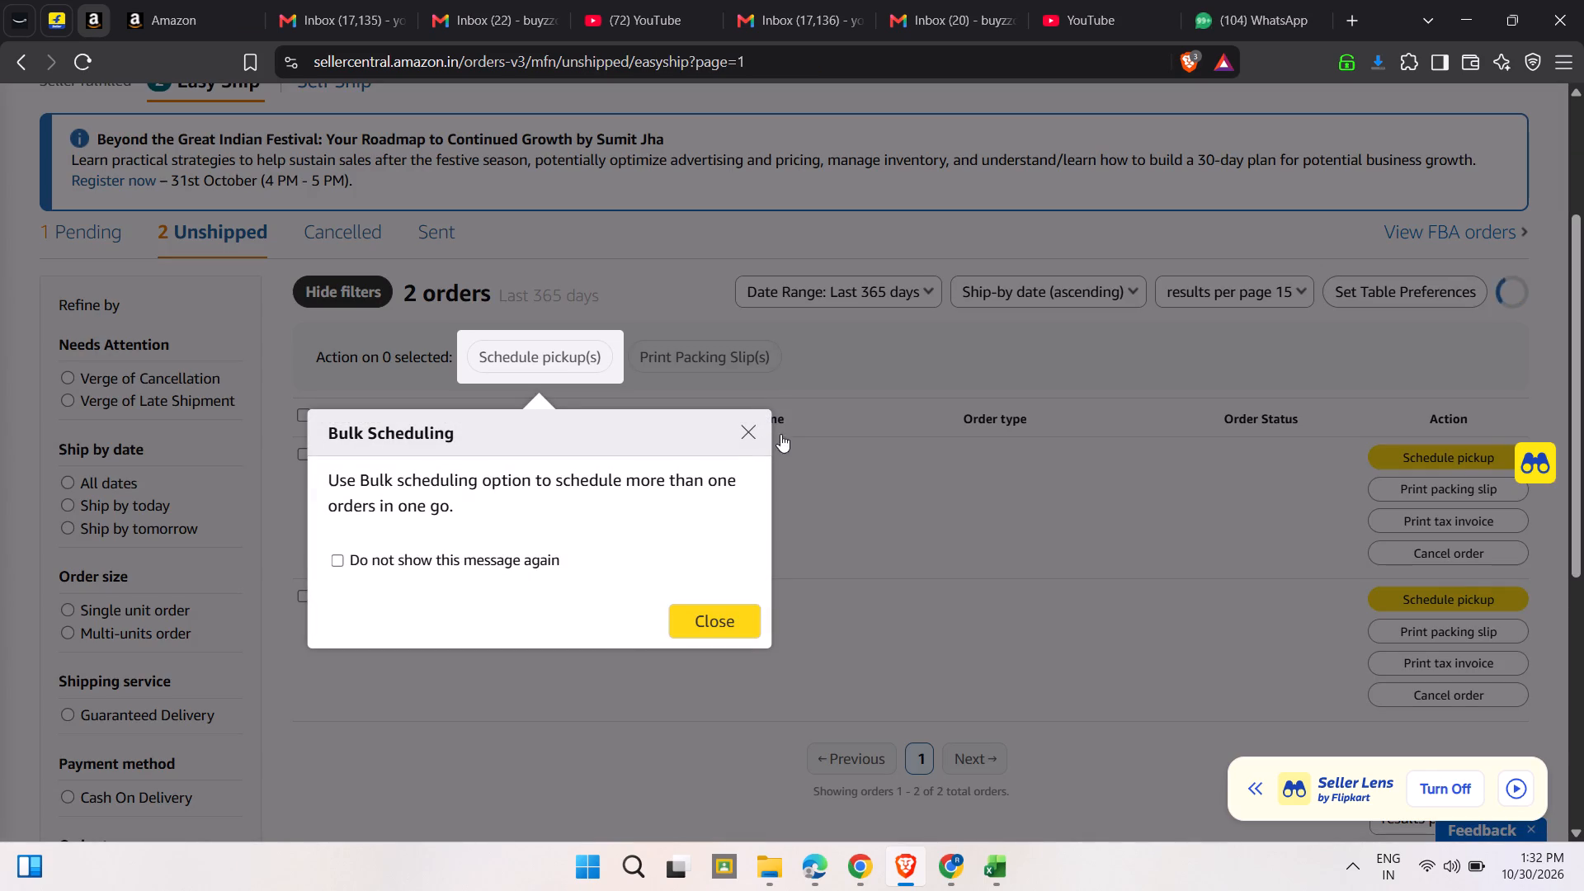
pyautogui.click(752, 434)
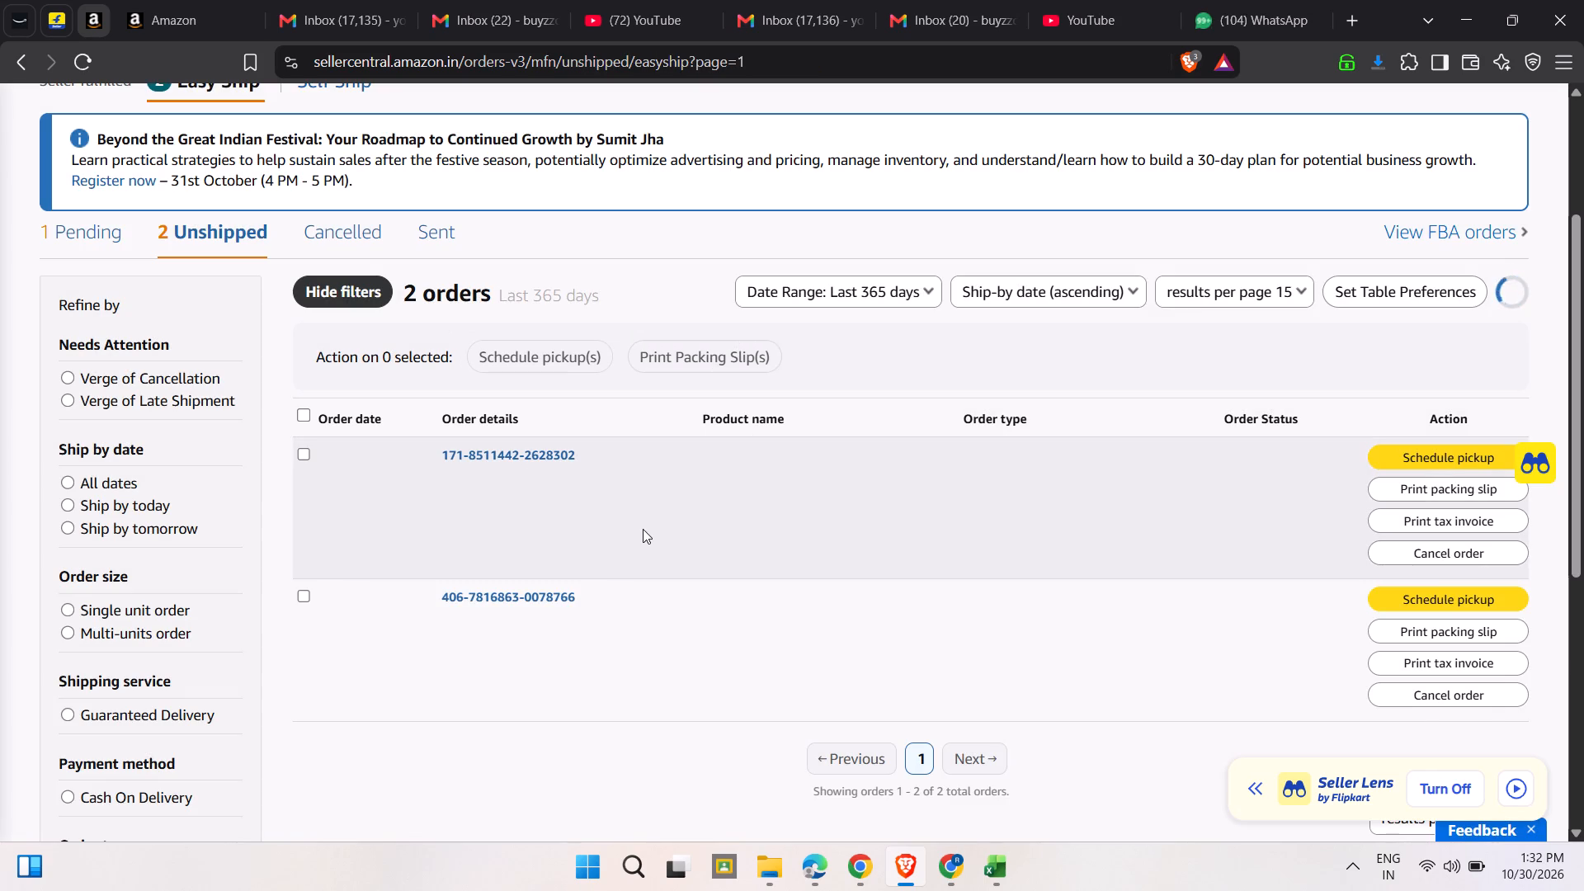
pyautogui.scroll(8, 643, 529)
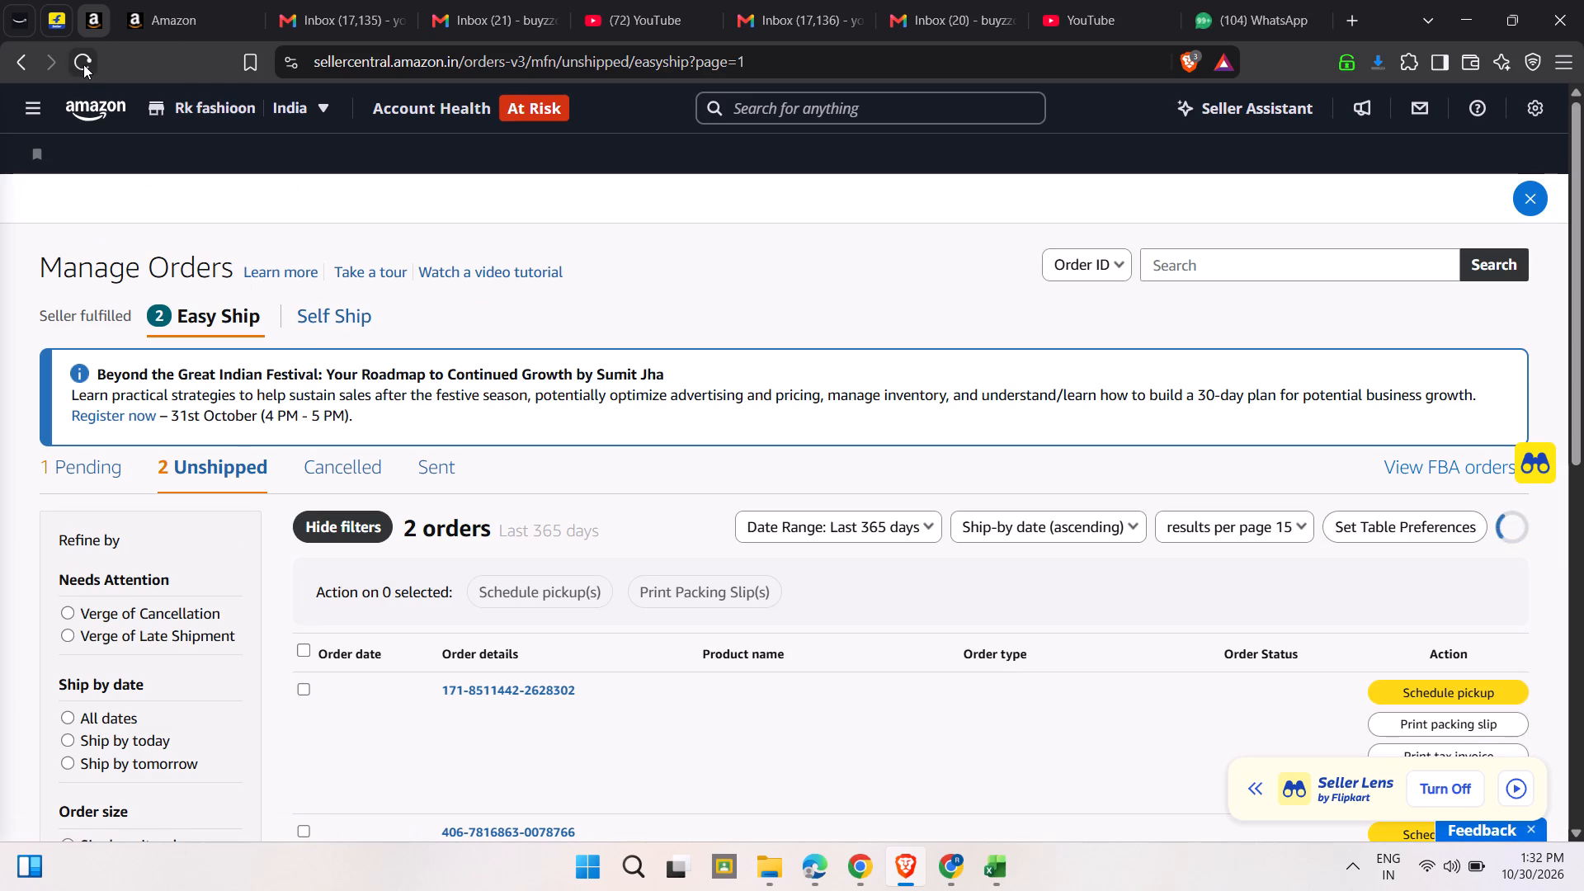
pyautogui.click(83, 64)
pyautogui.scroll(-2, 566, 271)
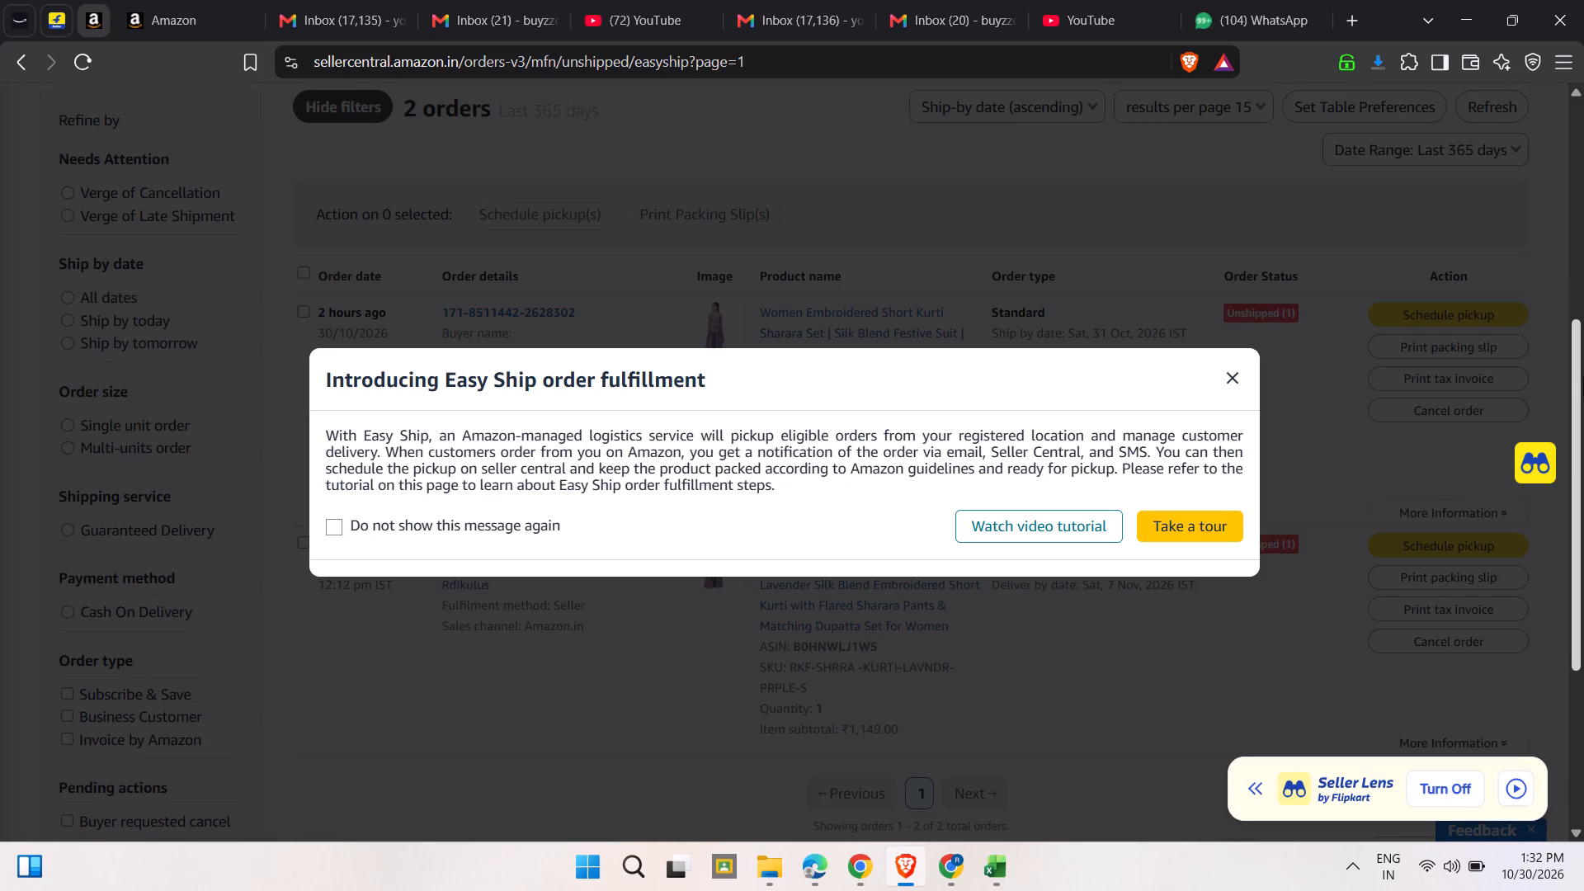
pyautogui.click(1233, 384)
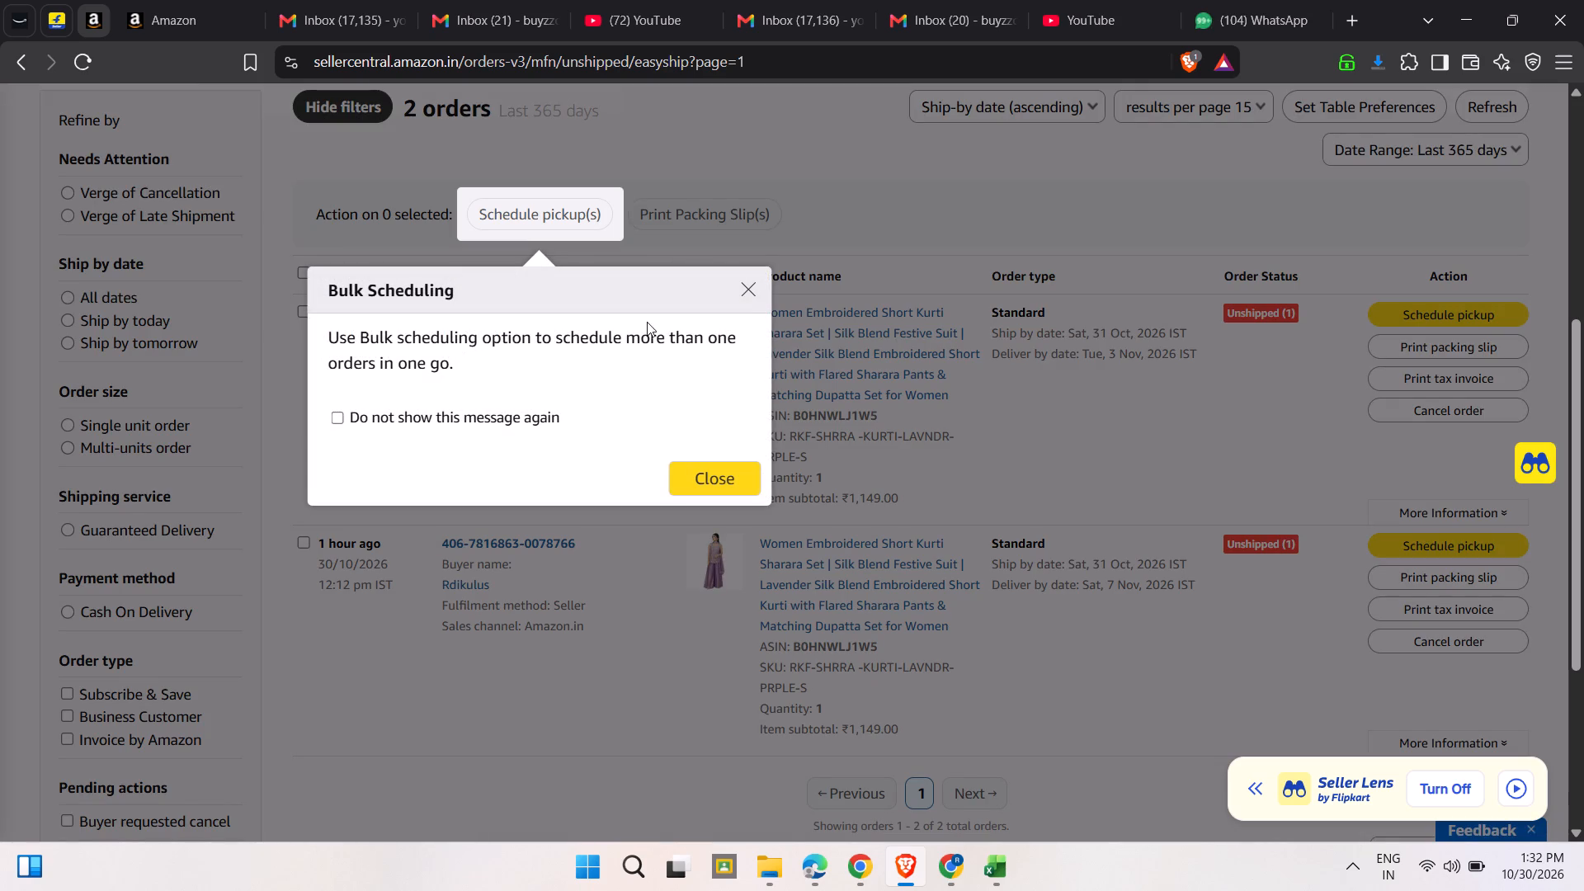
# Dismiss the Bulk Scheduling introduction, select both unshipped Easy Ship orders and open bulk pickup scheduling for them.
pyautogui.click(747, 290)
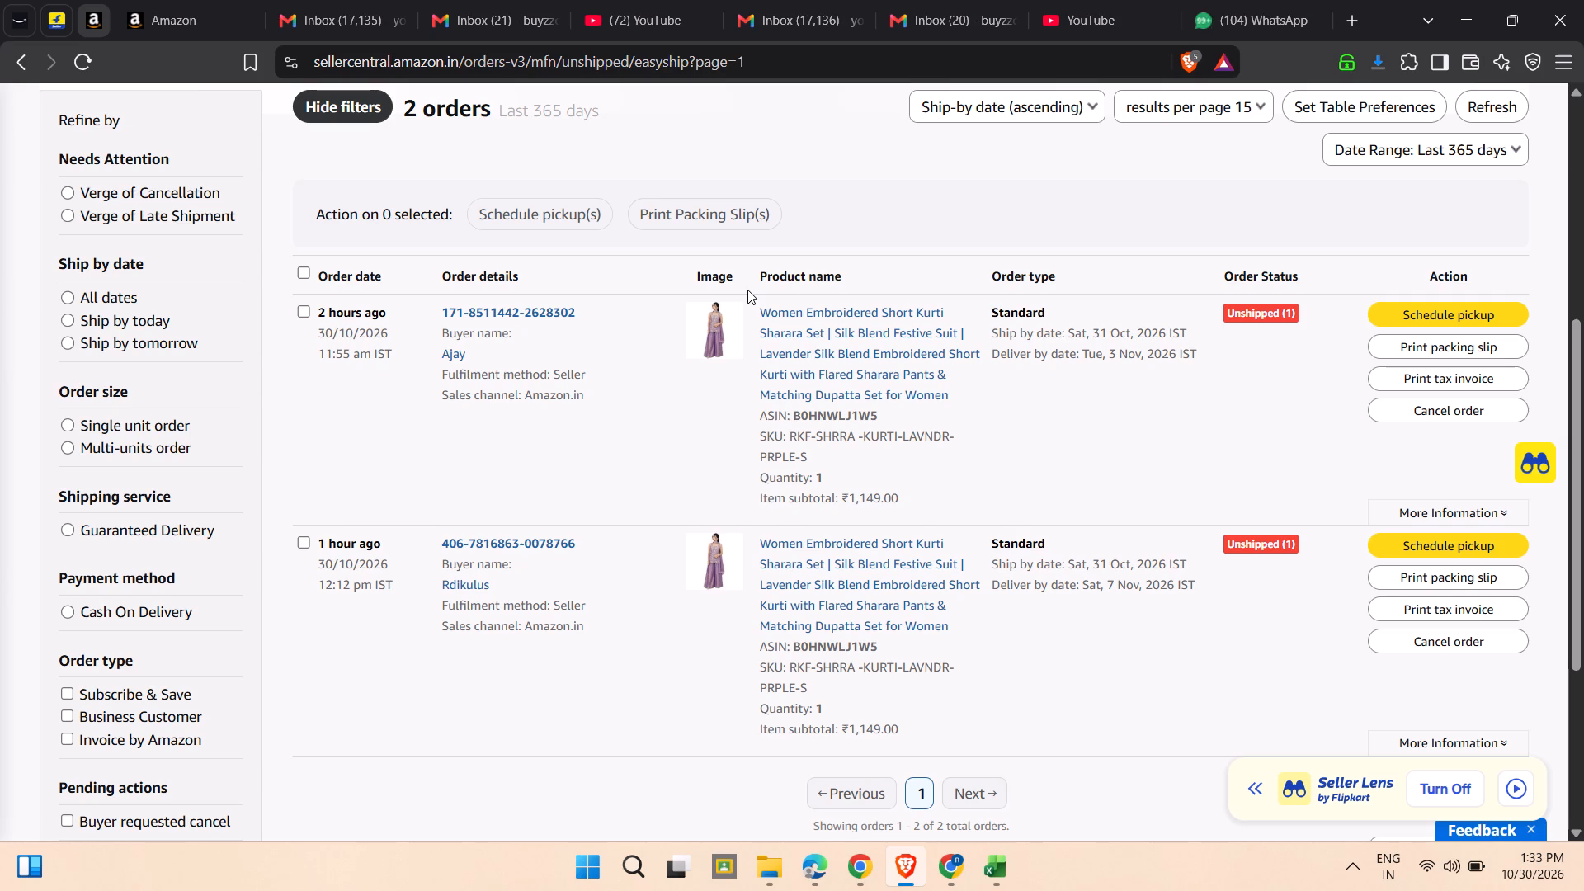
pyautogui.click(307, 272)
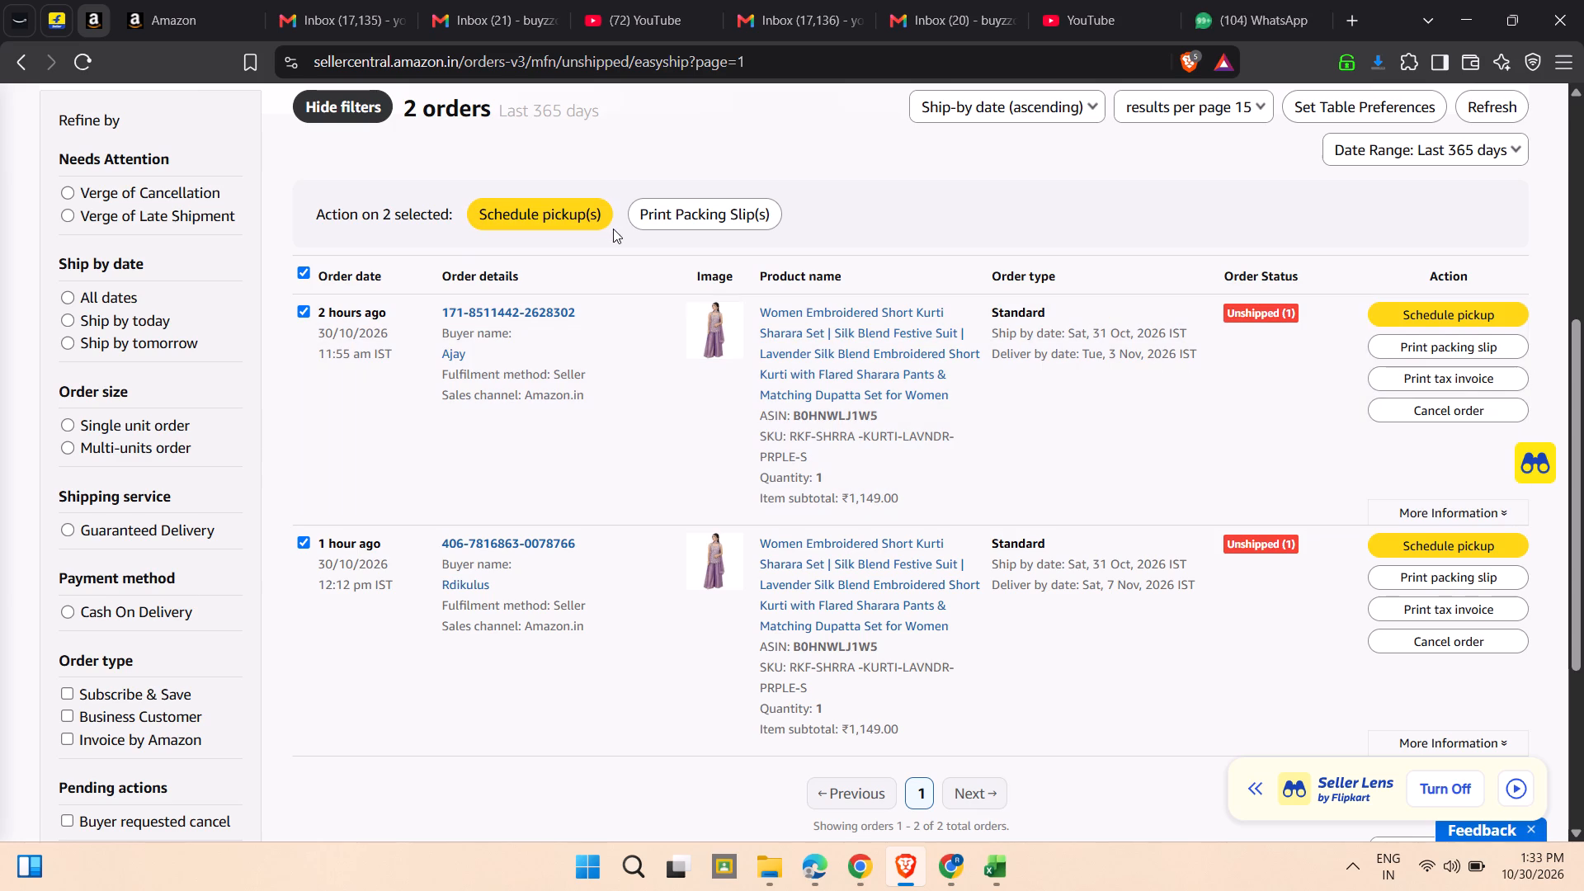
pyautogui.click(530, 219)
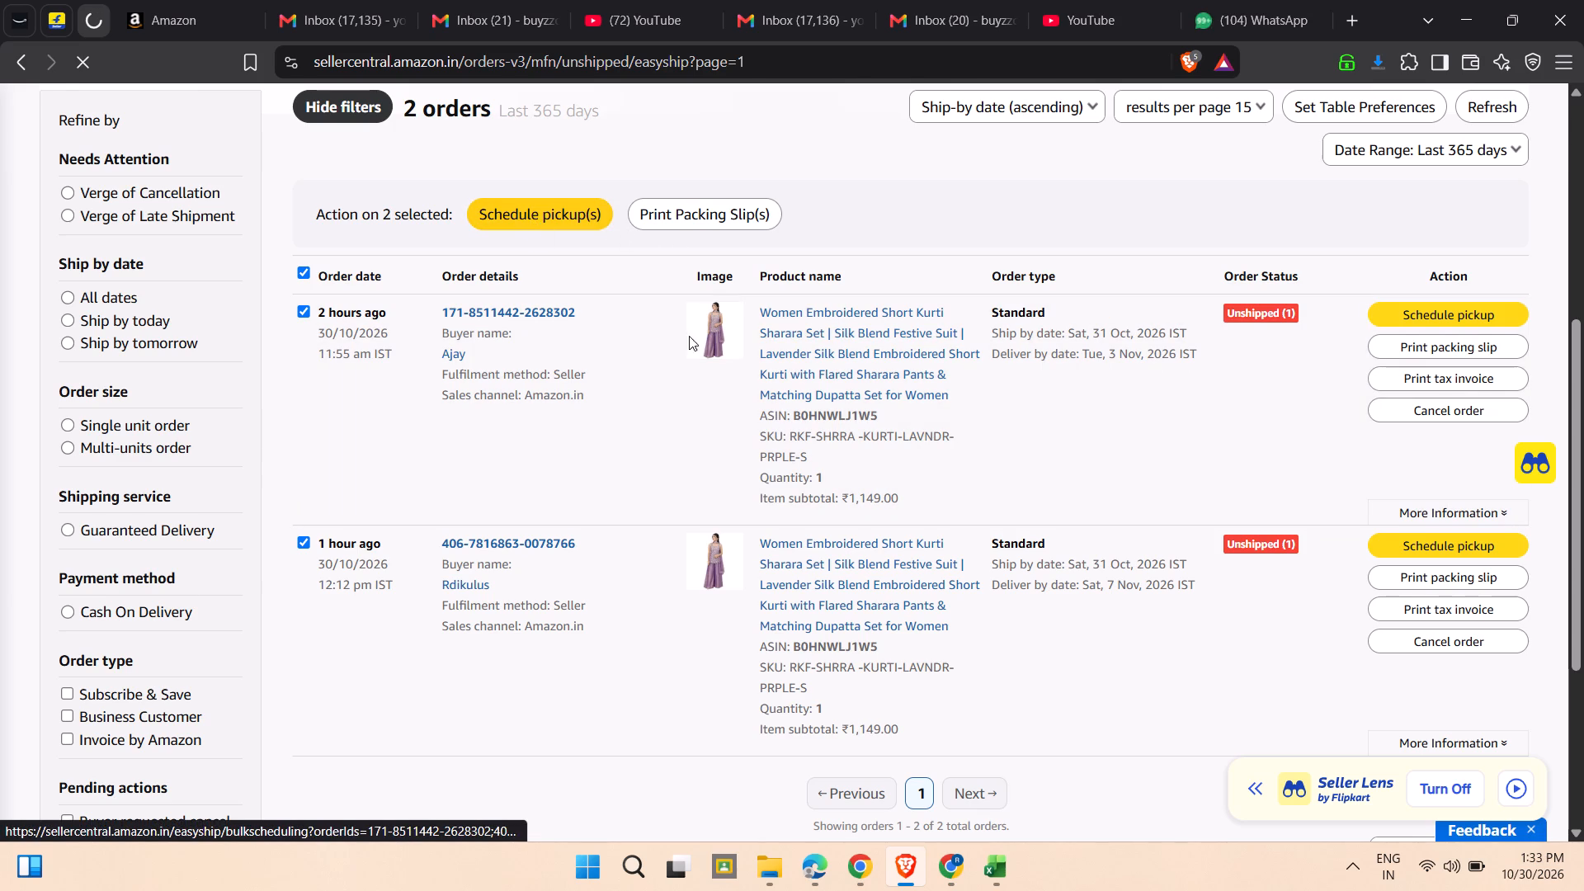
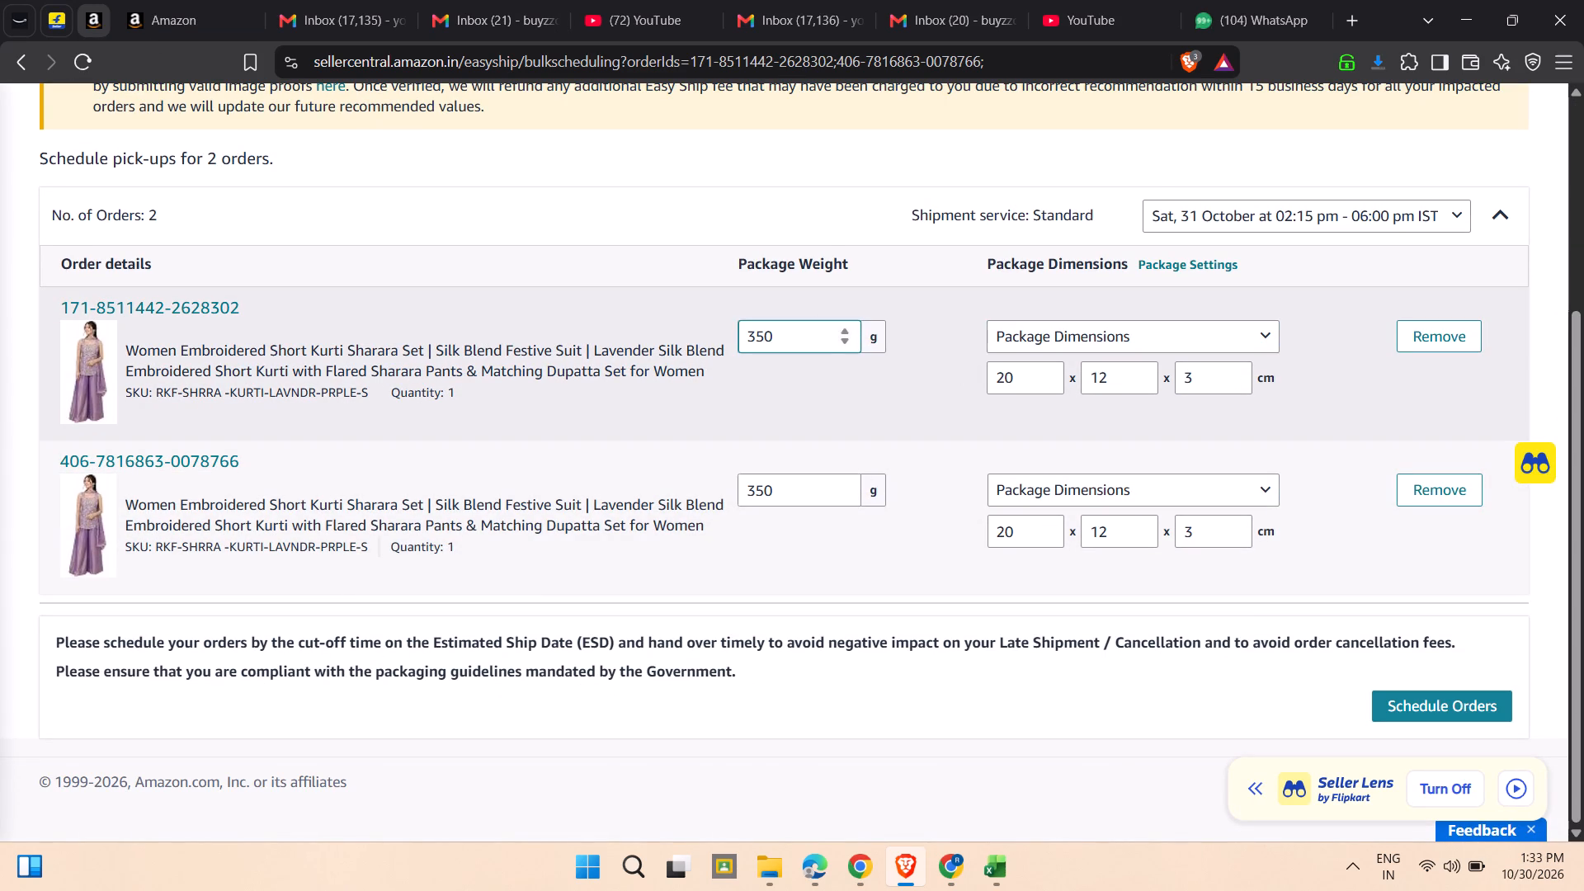
# Schedule the two kurti sharara set orders for pickup on Sat, 31 October, 02:15 pm - 06:00 pm, keeping each package weight at 350 g.
pyautogui.tripleClick(781, 341)
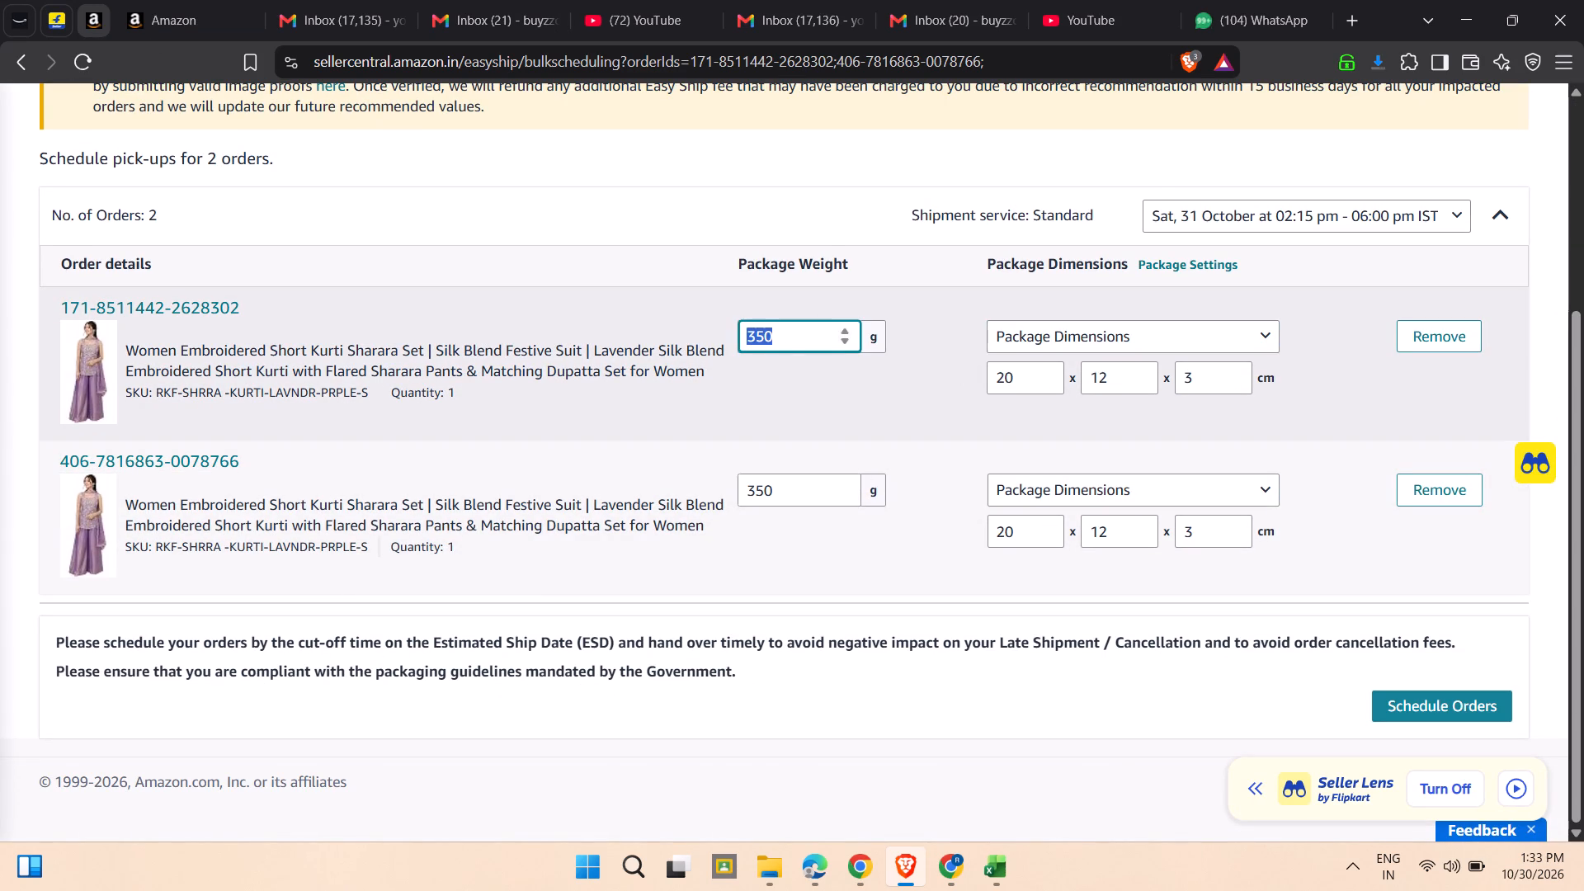
pyautogui.click(811, 415)
pyautogui.scroll(-3, 1190, 584)
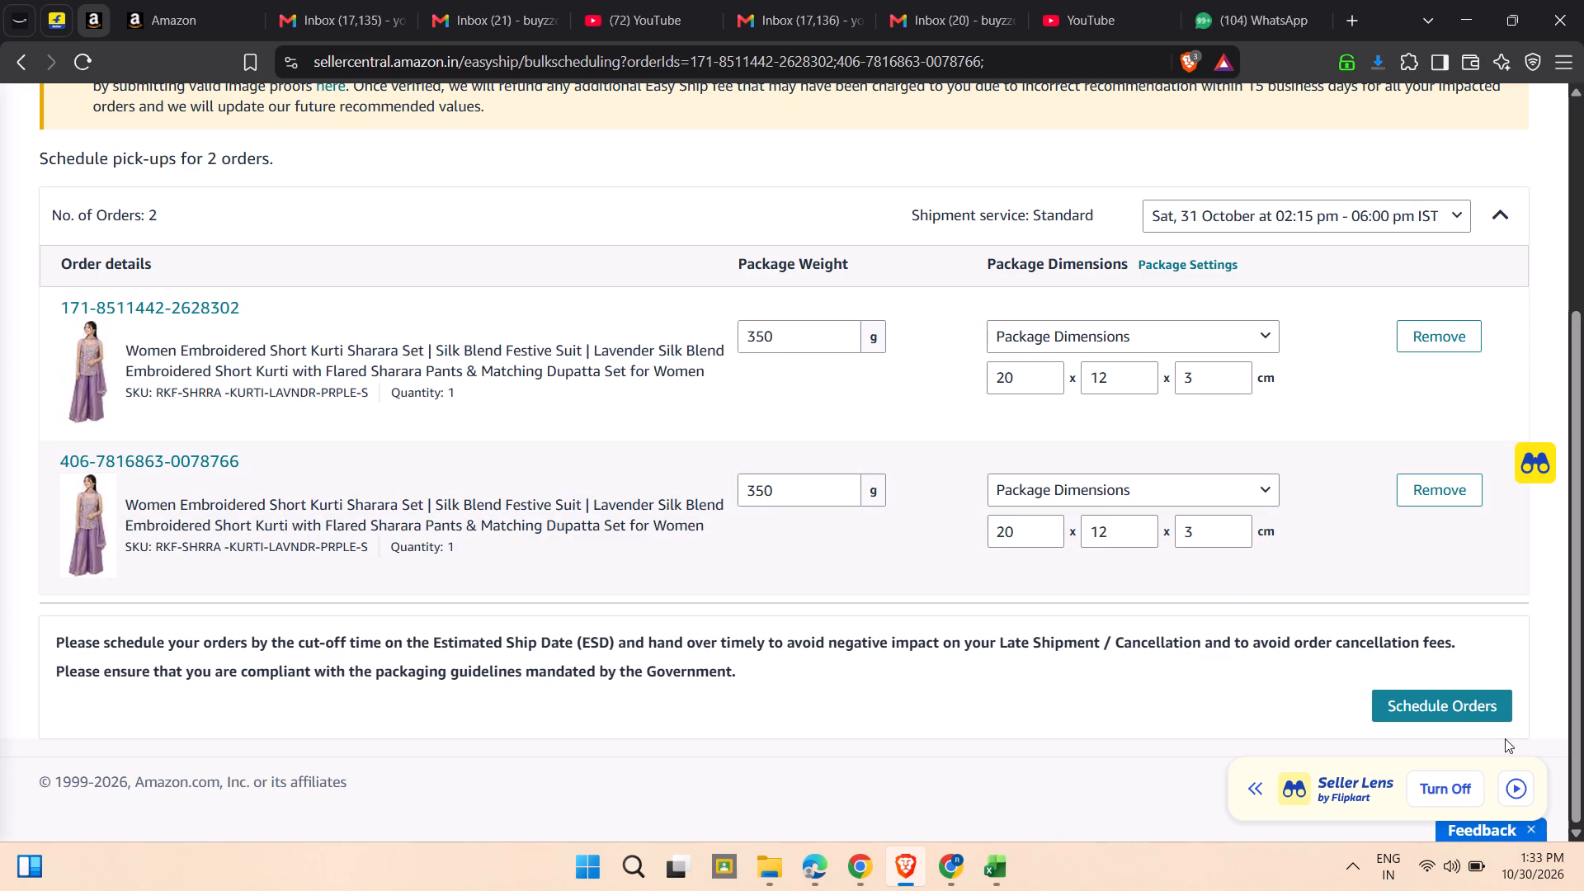
pyautogui.click(1478, 709)
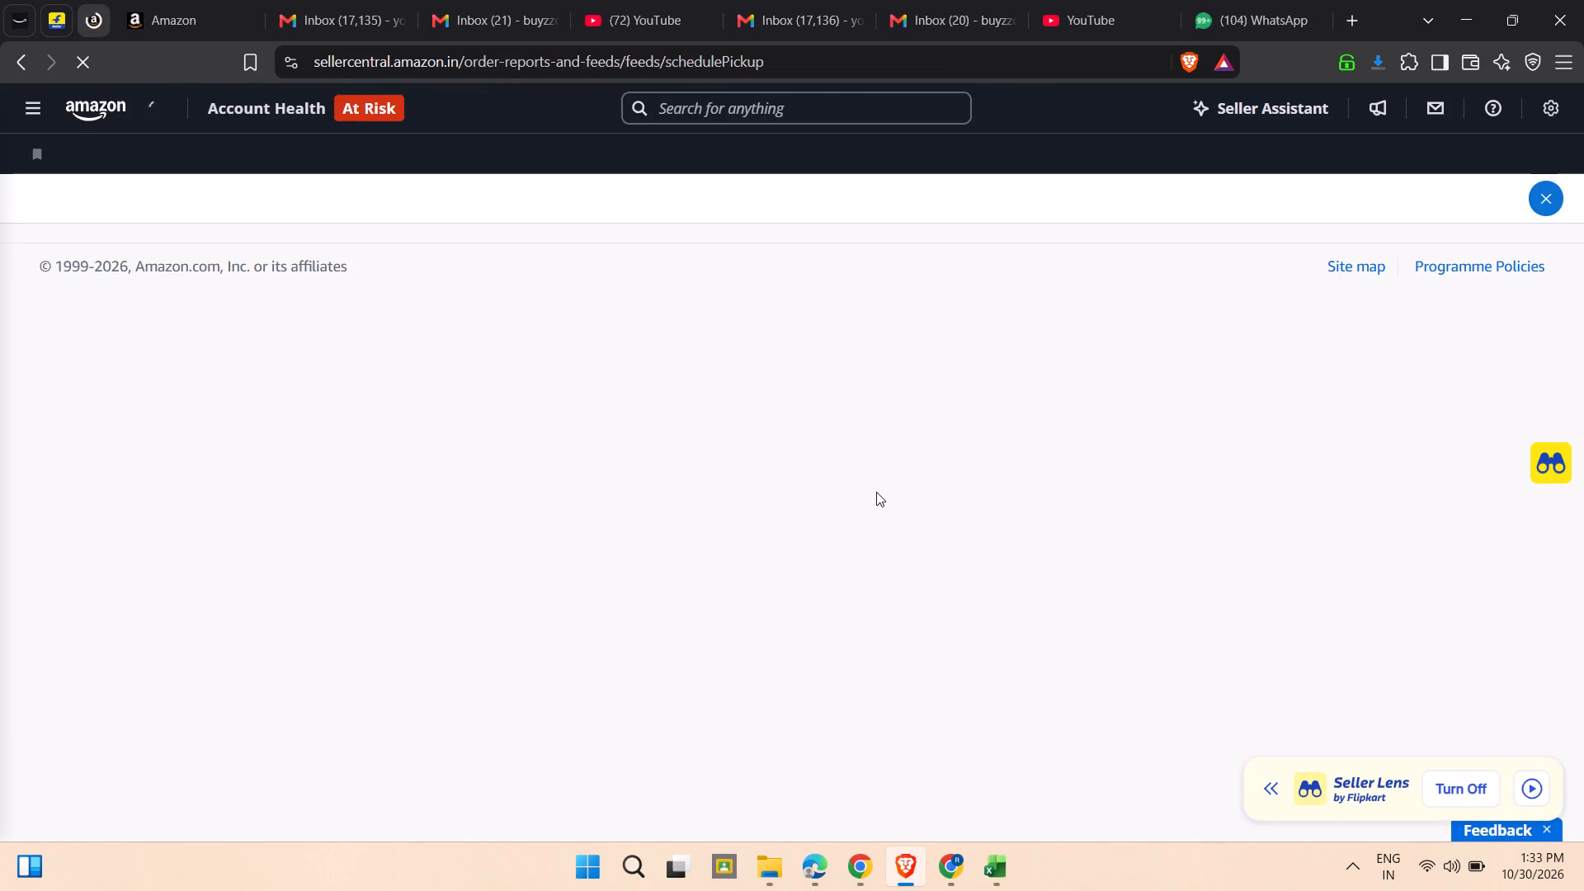
# Review the Schedule Pickup page for order-related files, covering the template download, file upload and file status sections.
pyautogui.scroll(-1, 460, 507)
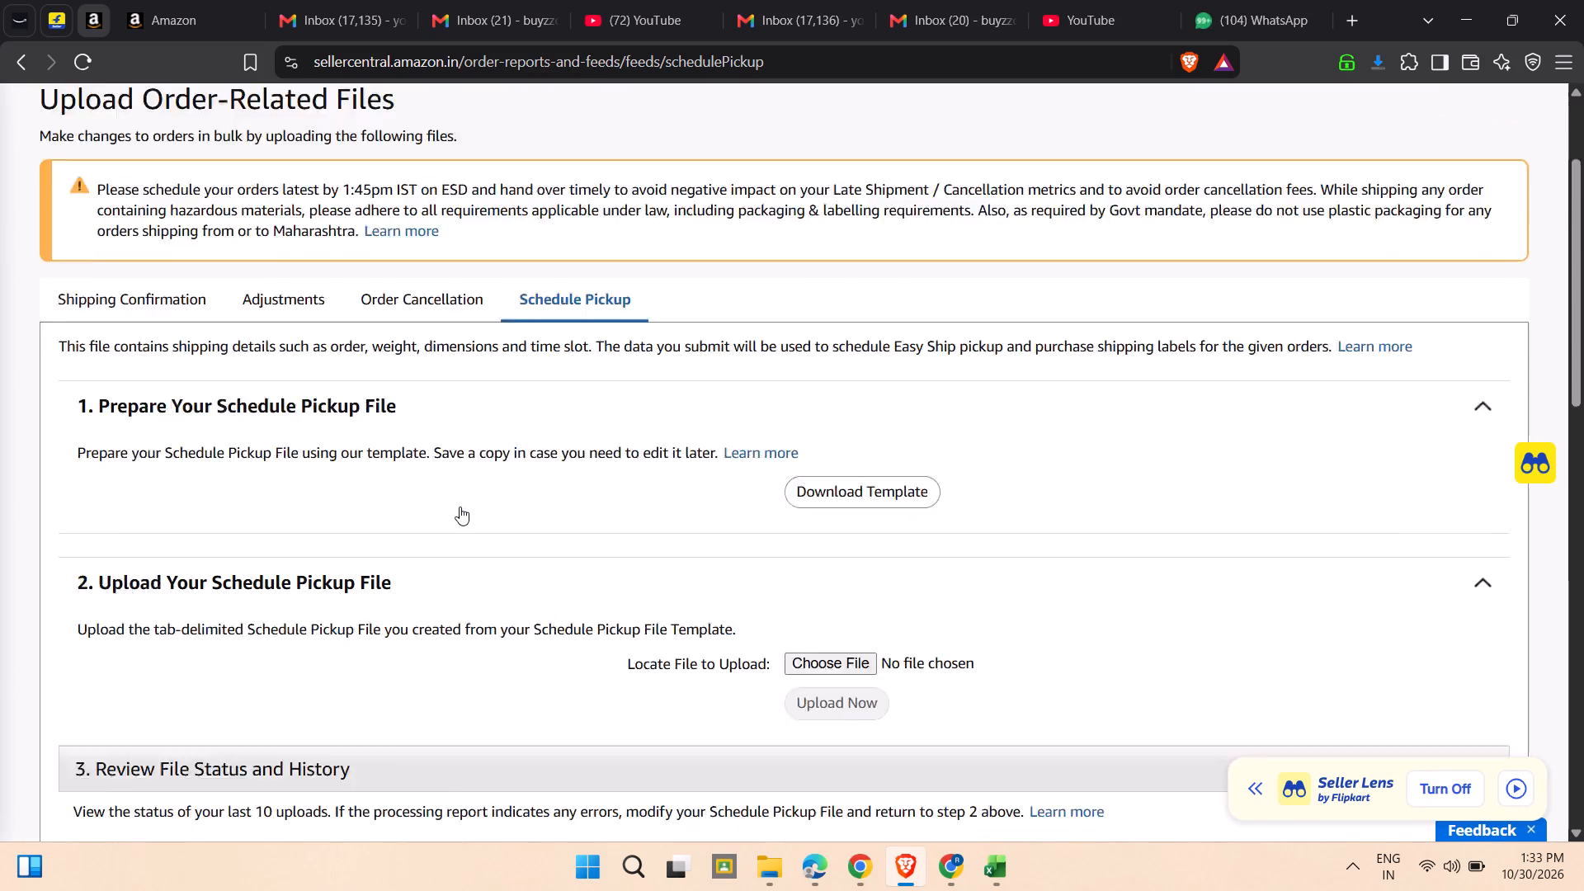
pyautogui.scroll(-2, 460, 507)
pyautogui.scroll(5, 460, 507)
pyautogui.scroll(-2, 460, 507)
pyautogui.scroll(3, 460, 507)
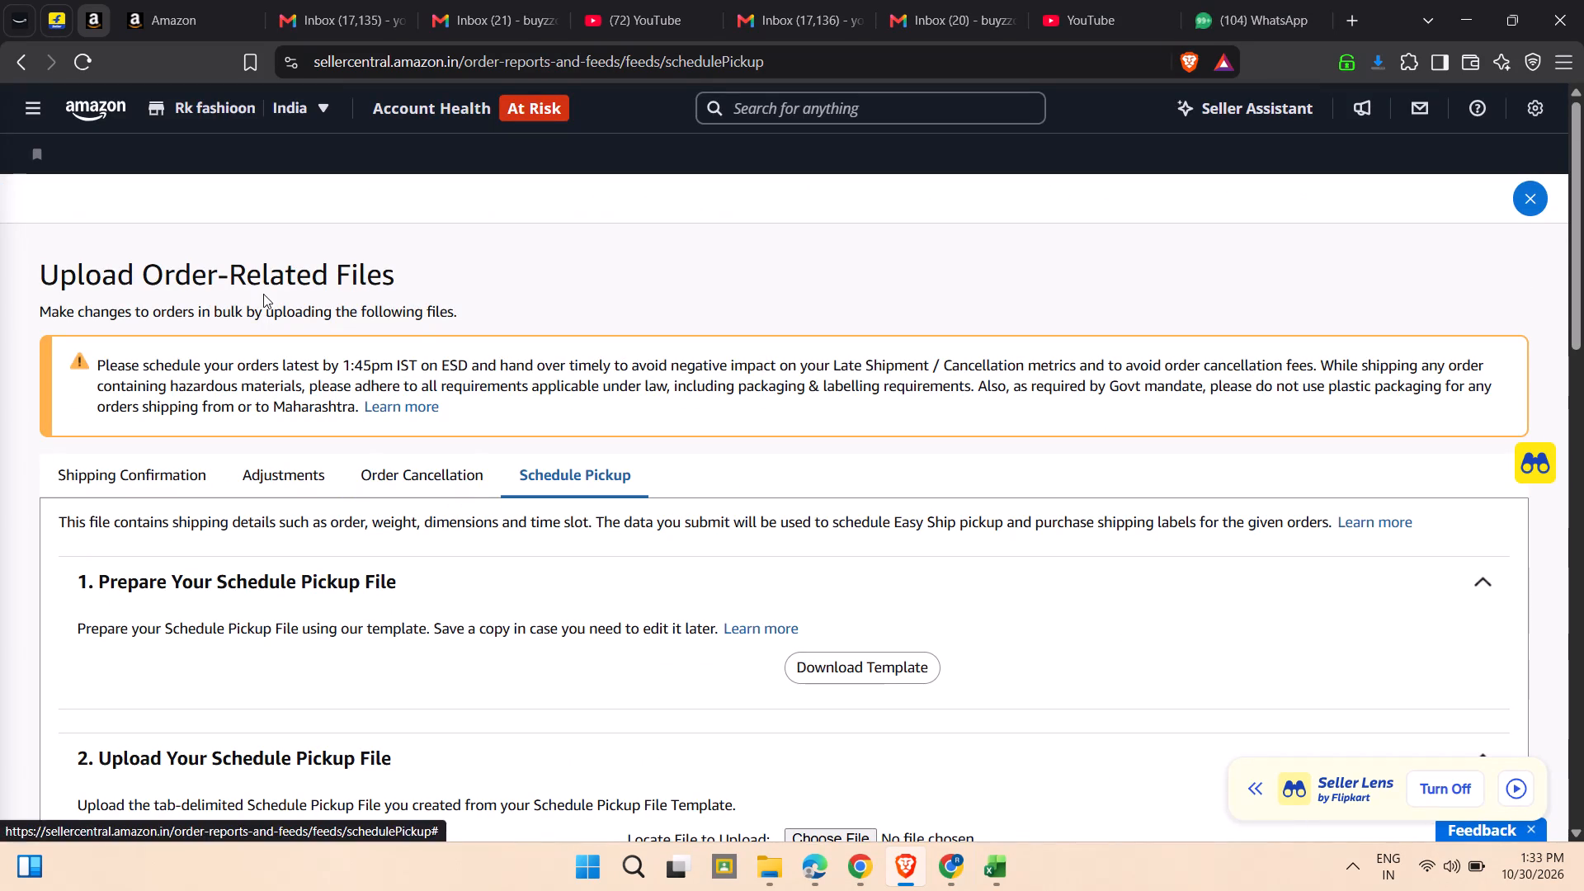
pyautogui.click(97, 17)
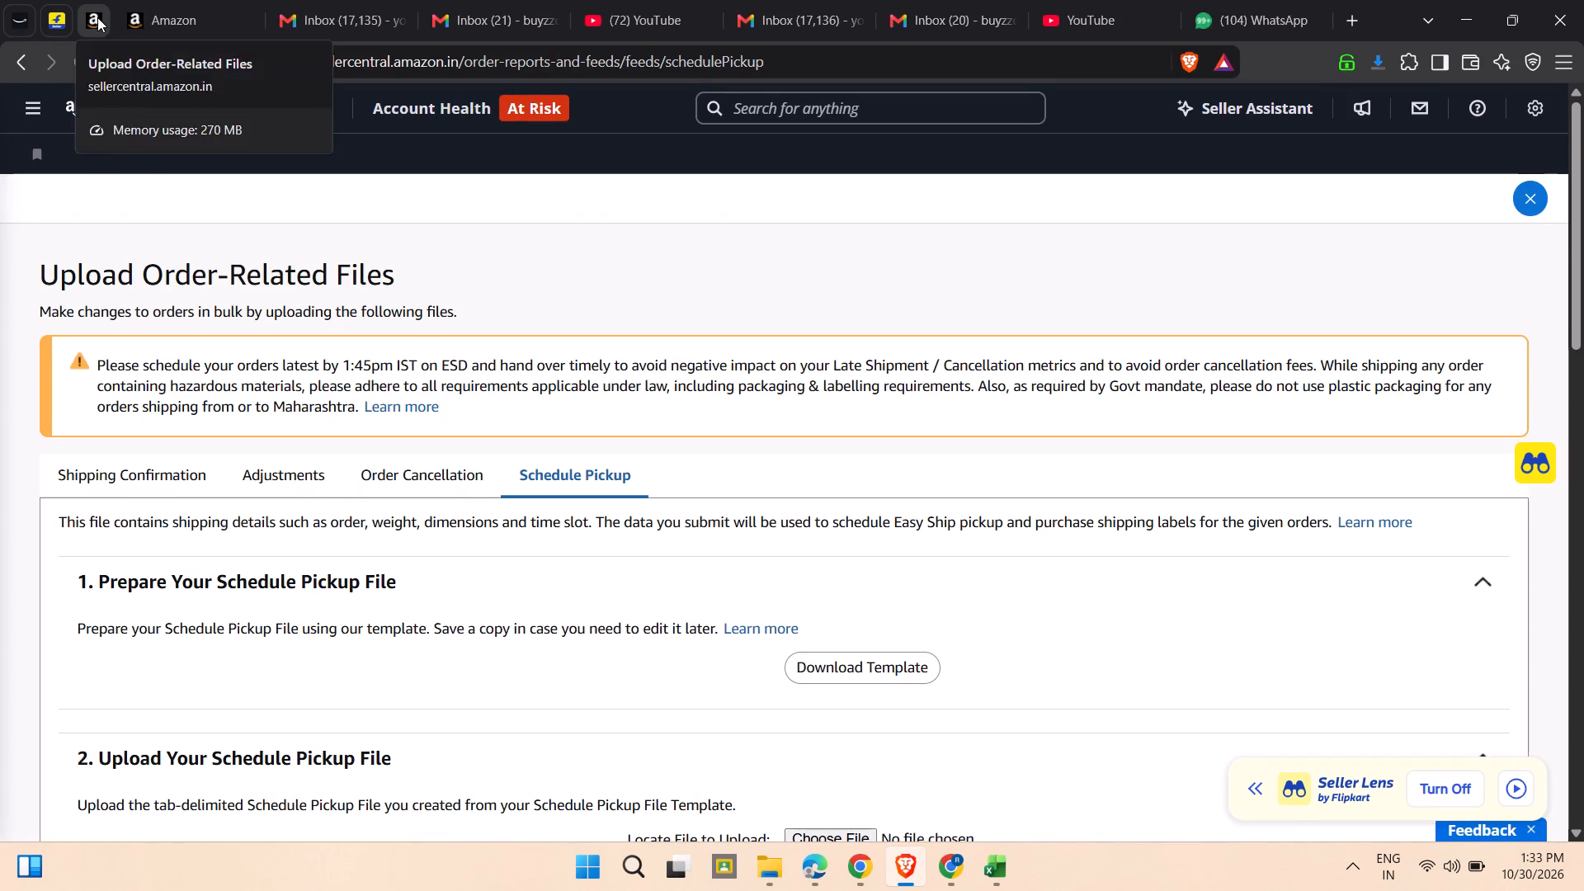
# Check the Pending Easy Ship orders for Rk fashioon, dismissing the Easy Ship introductions and reloading the order list twice.
pyautogui.click(153, 15)
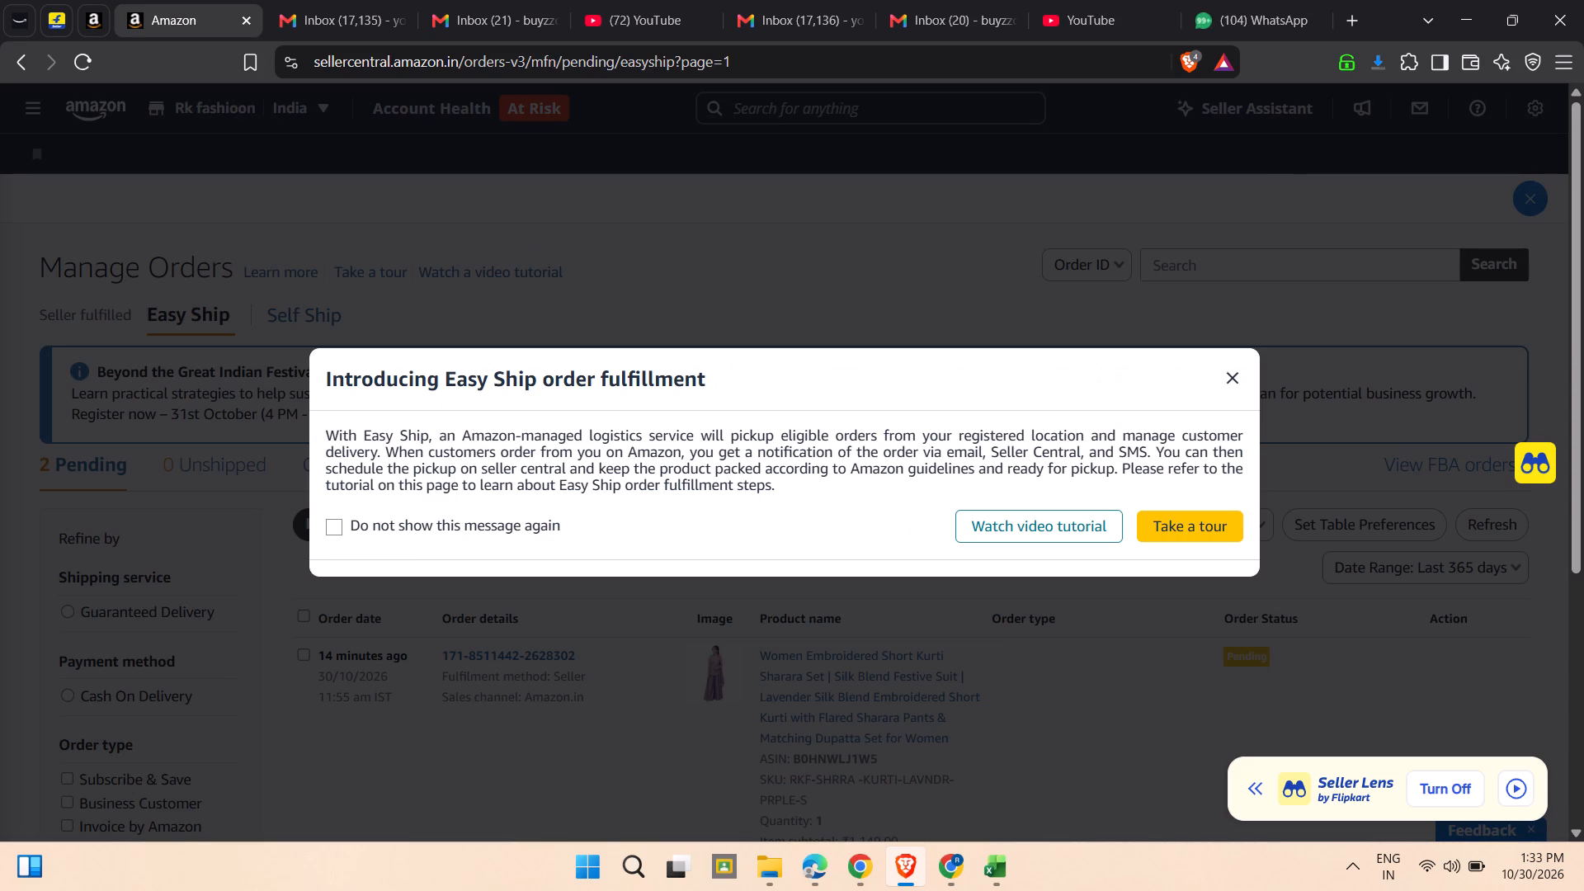
pyautogui.click(1232, 375)
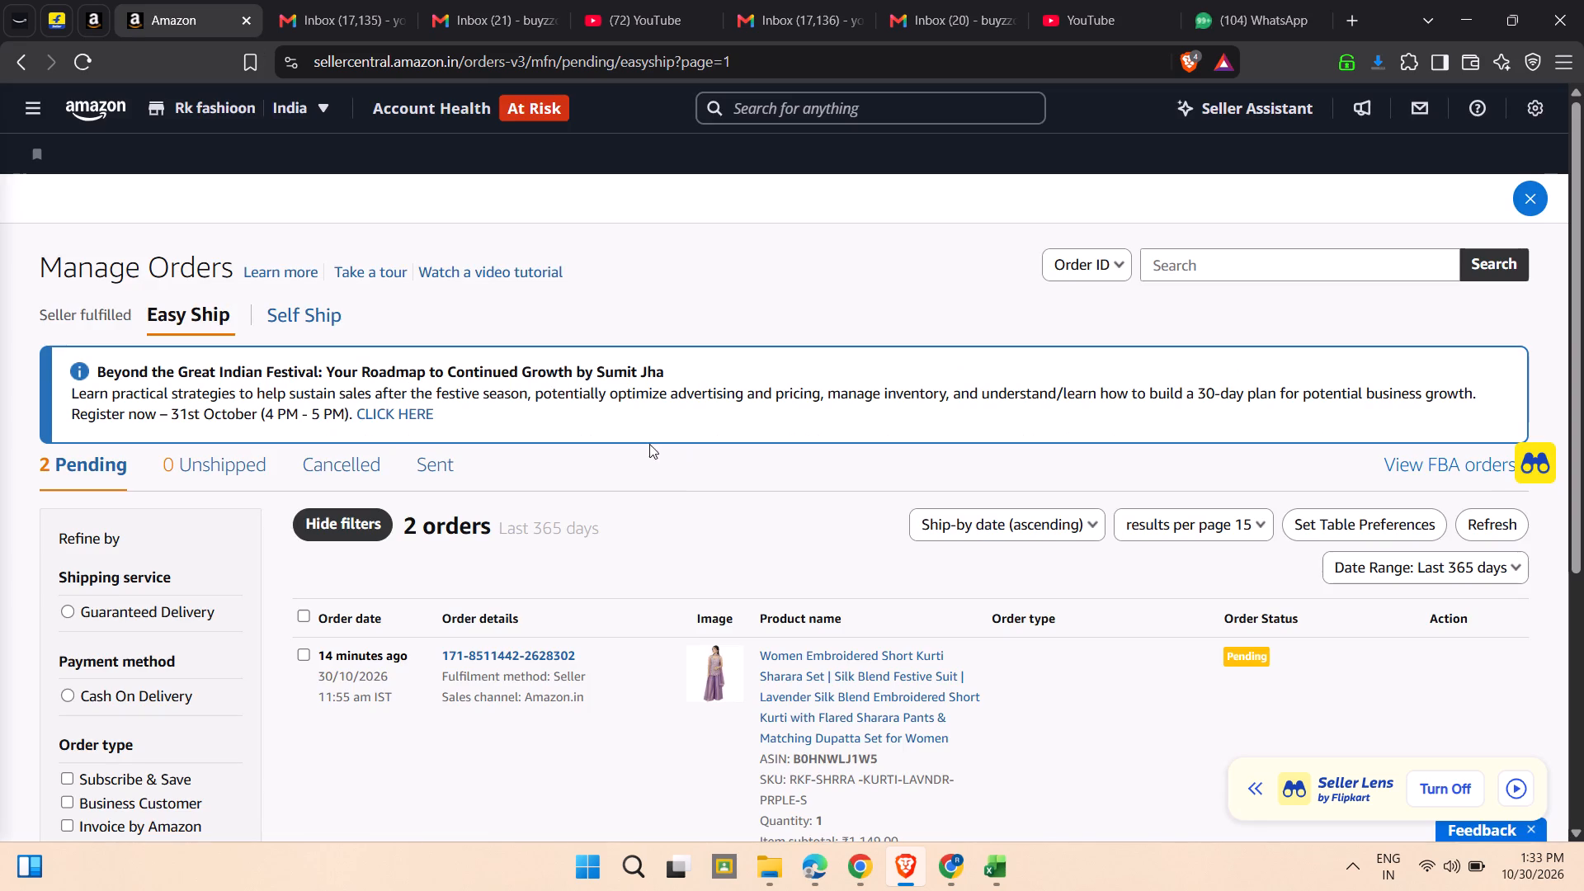
pyautogui.scroll(6, 494, 549)
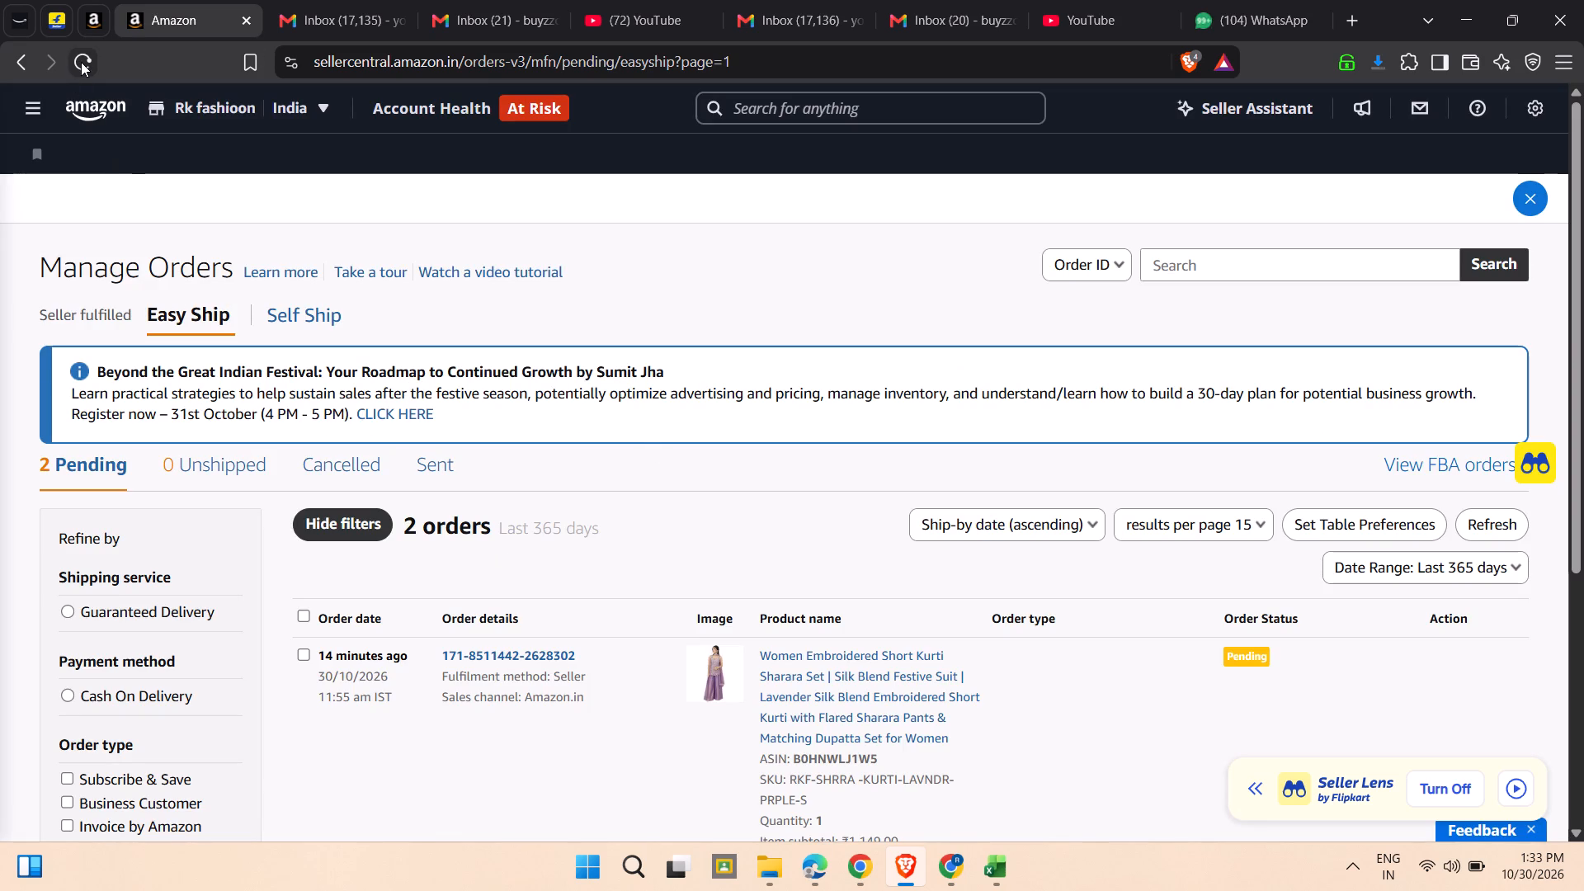
pyautogui.click(81, 62)
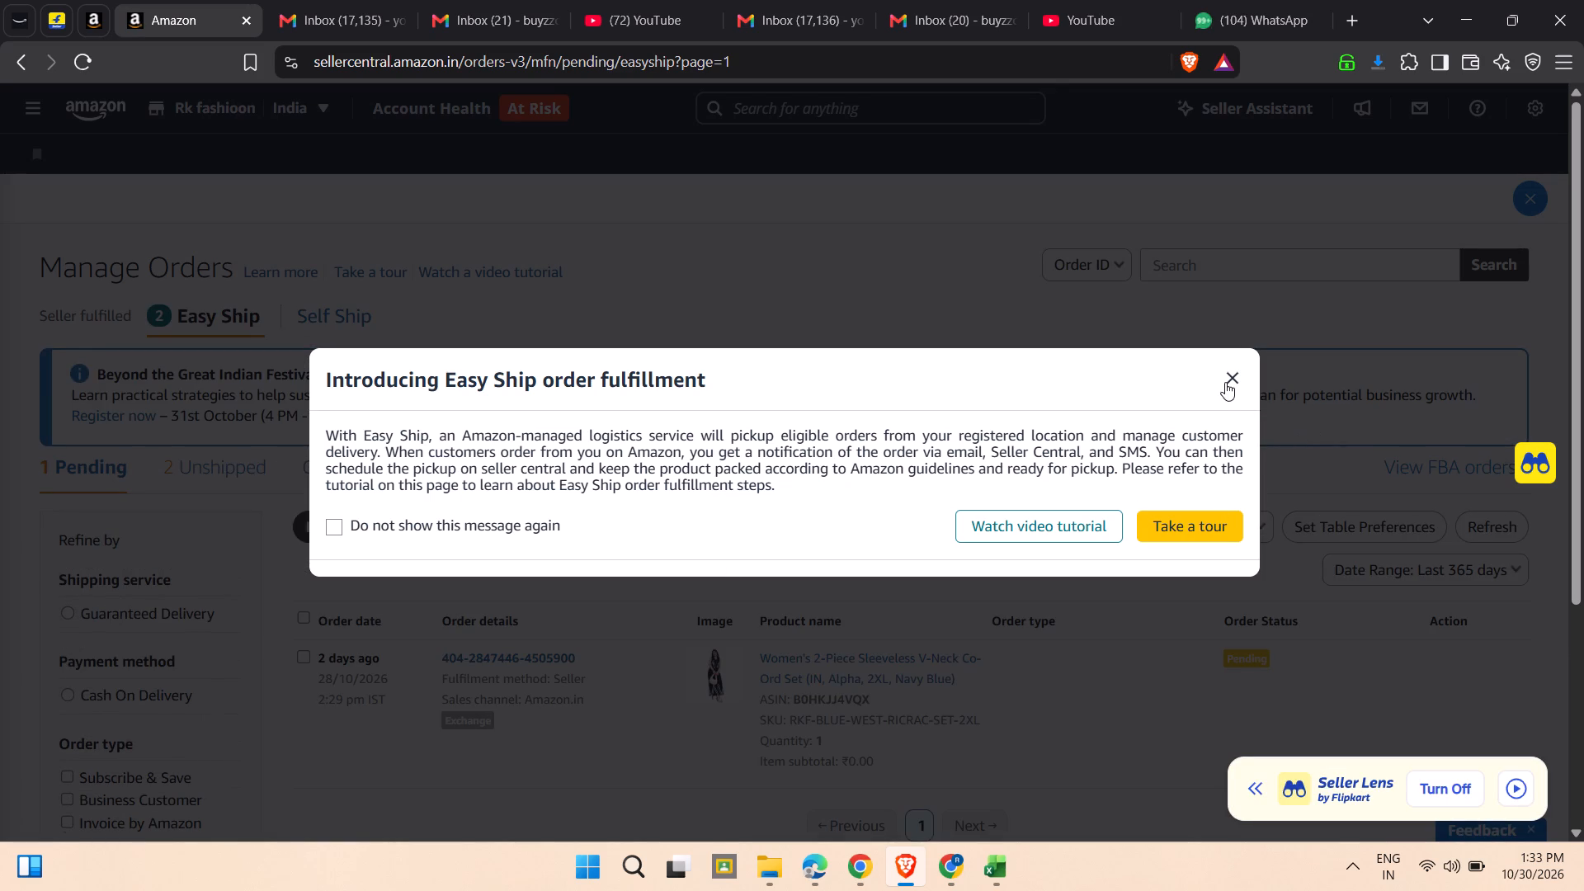
pyautogui.click(1226, 378)
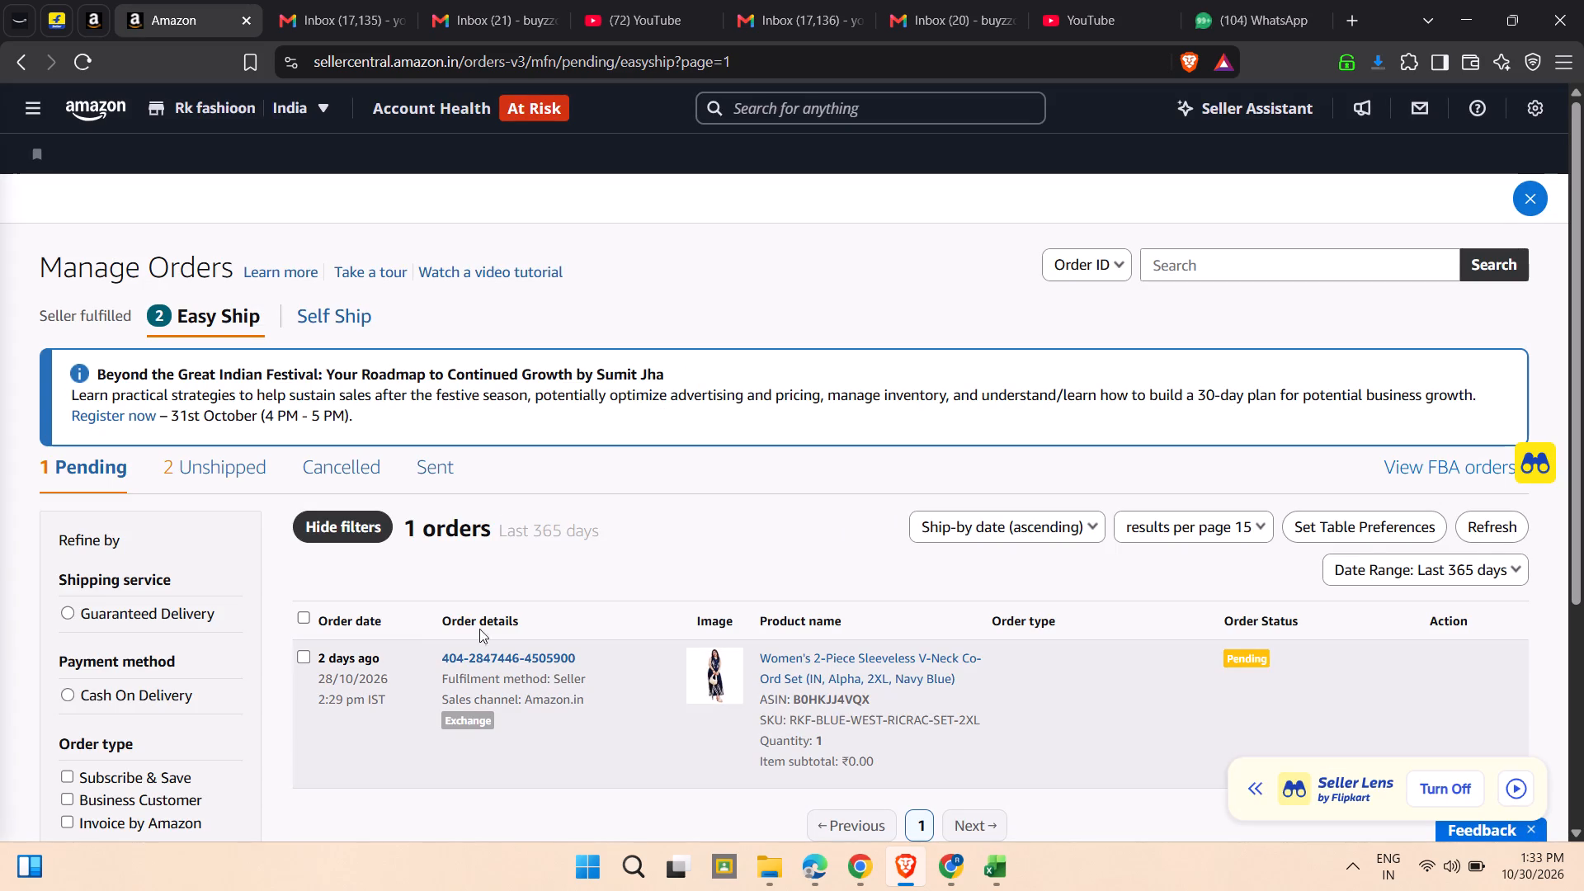
pyautogui.scroll(-1, 579, 684)
pyautogui.scroll(4, 579, 684)
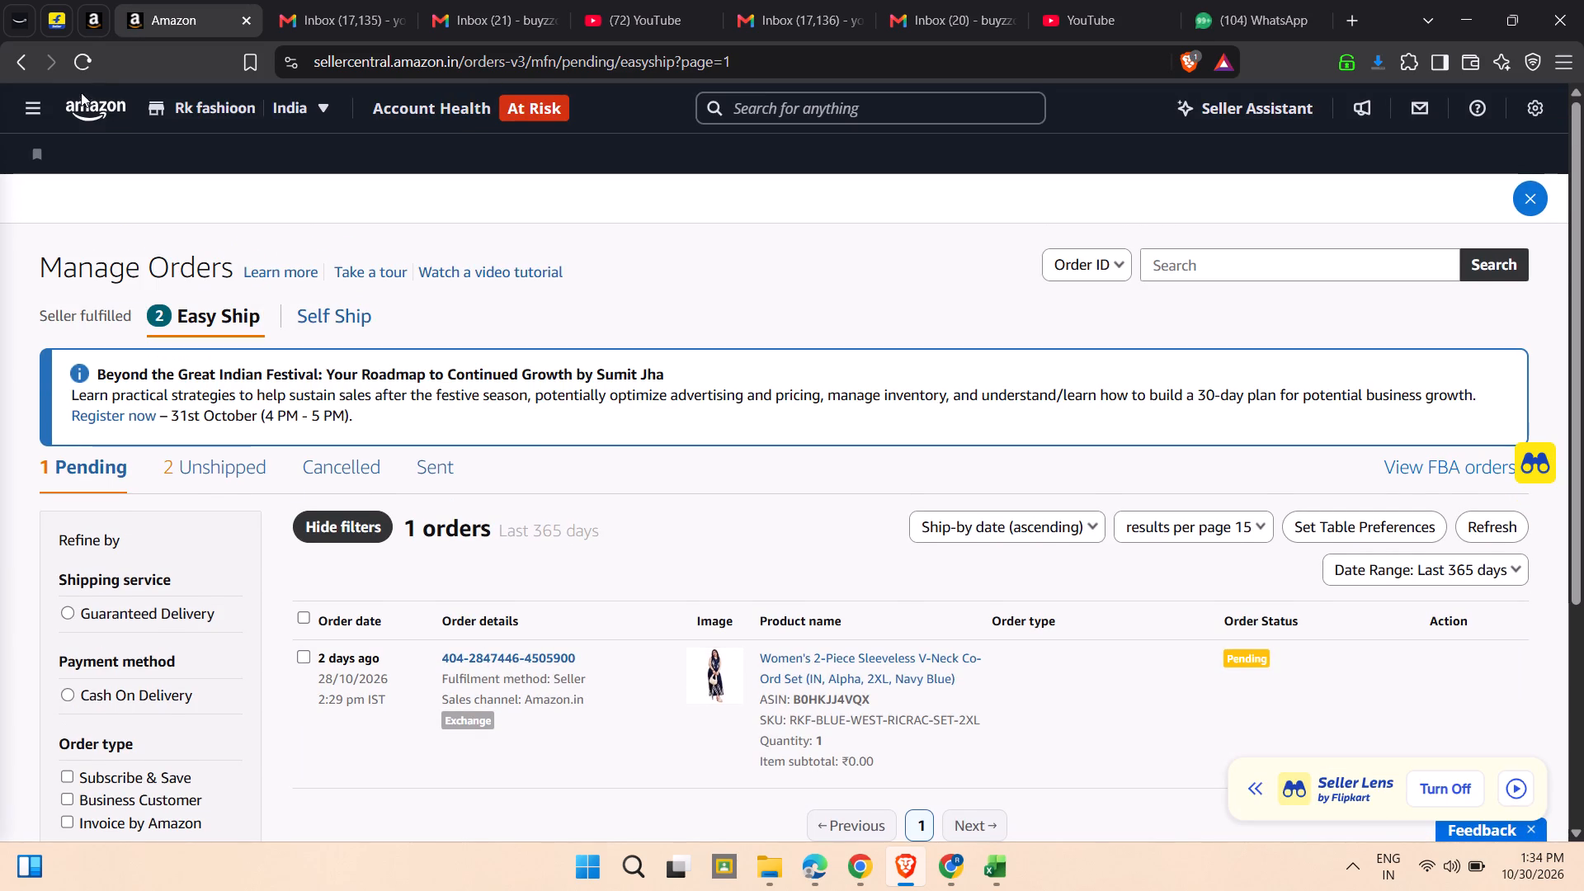
pyautogui.click(87, 70)
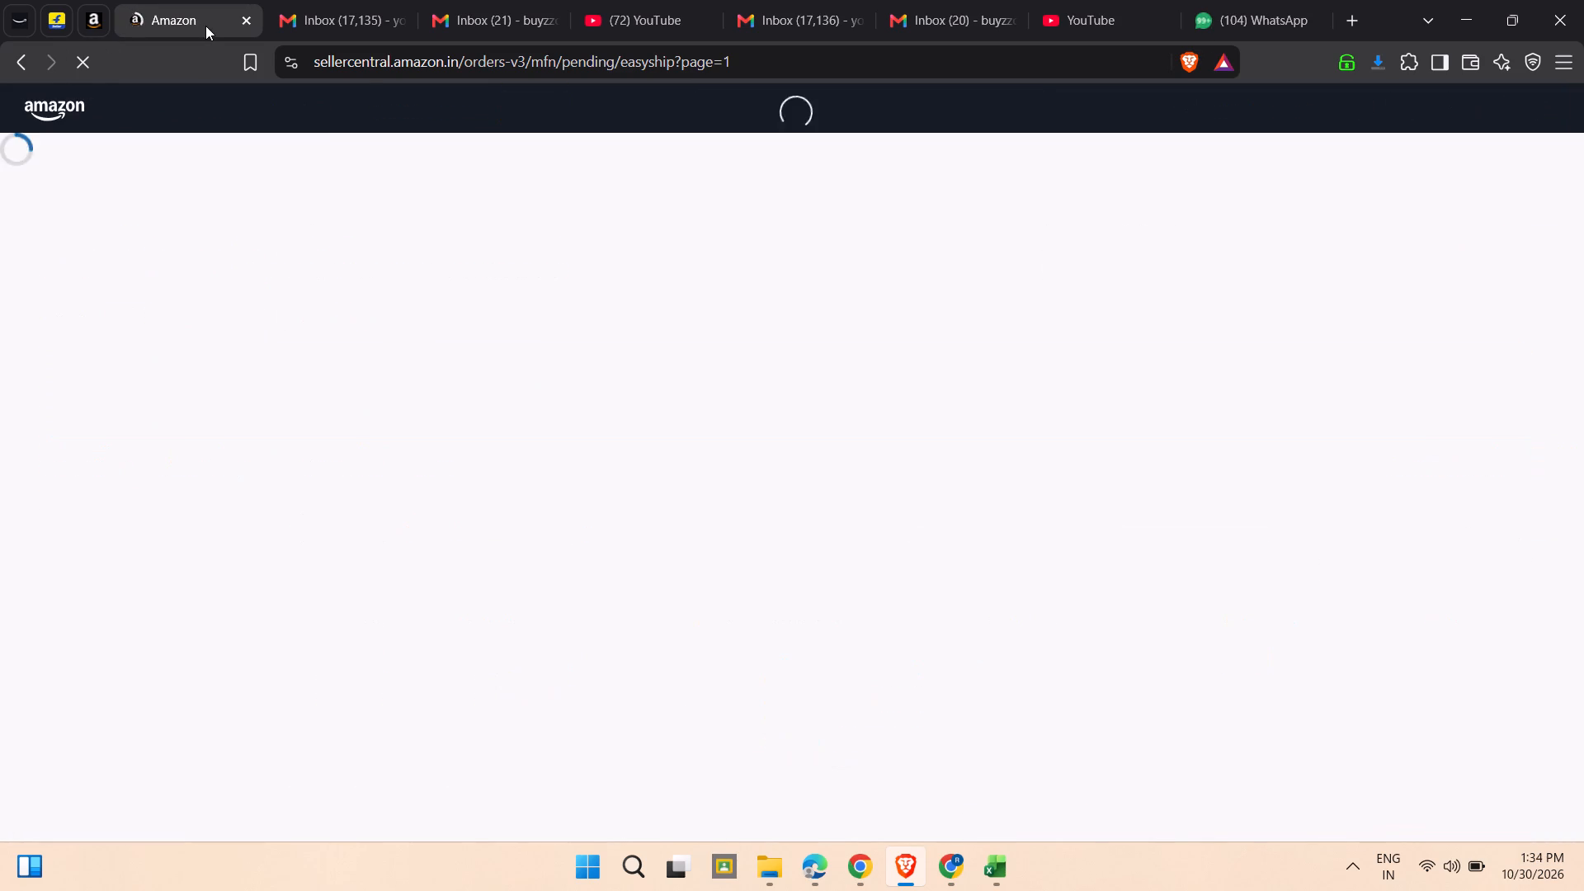
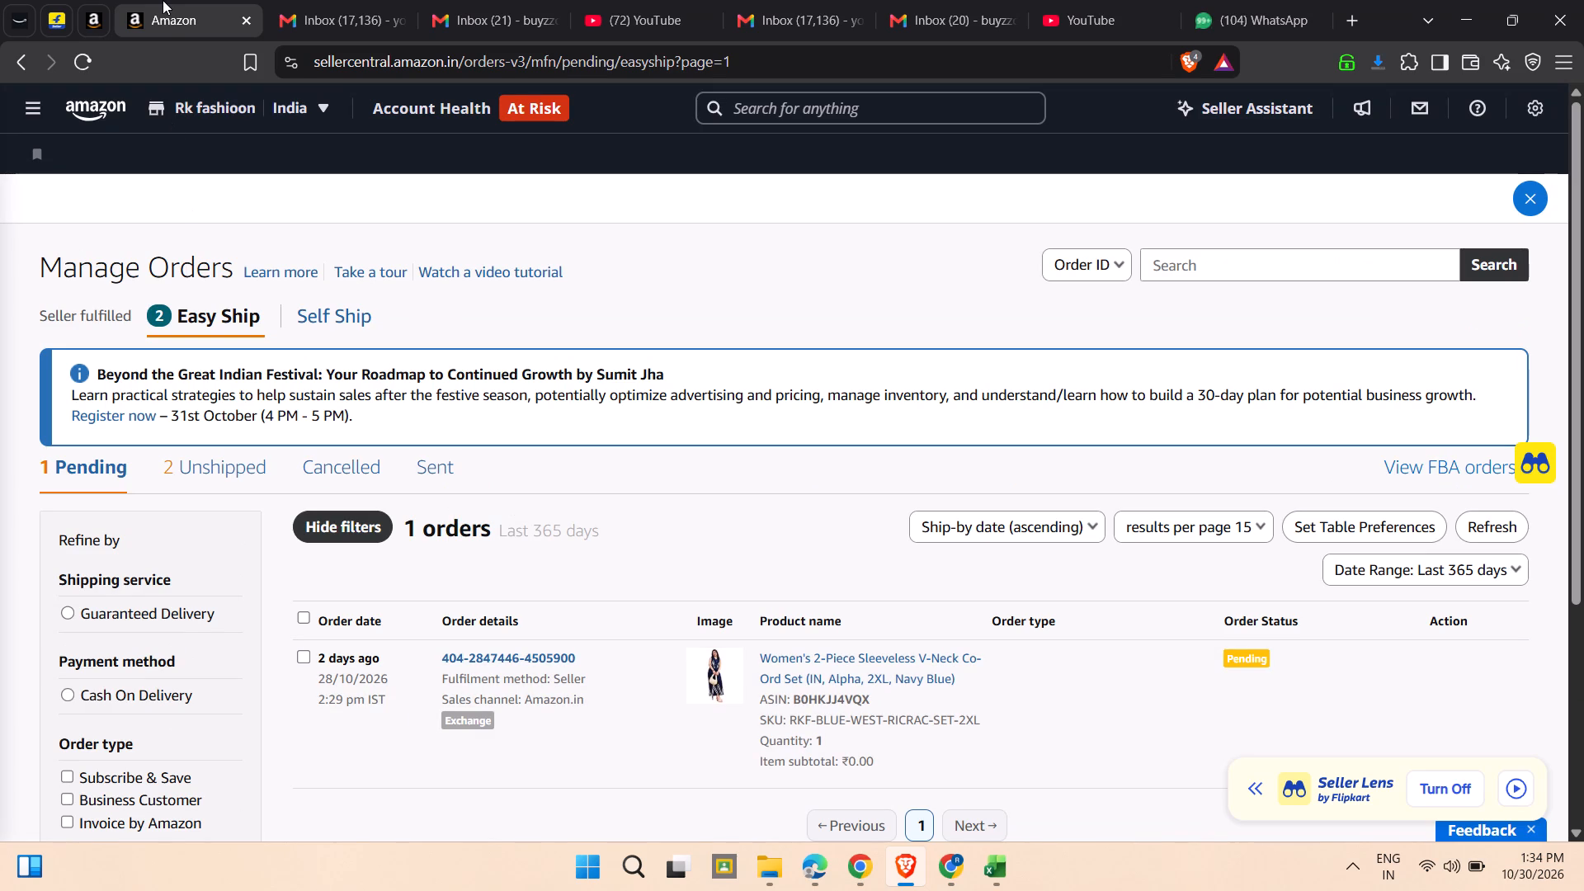
# Return from the pending Easy Ship orders to the Schedule Pickup page and locate the section for uploading the pickup file.
pyautogui.click(163, 0)
pyautogui.click(87, 13)
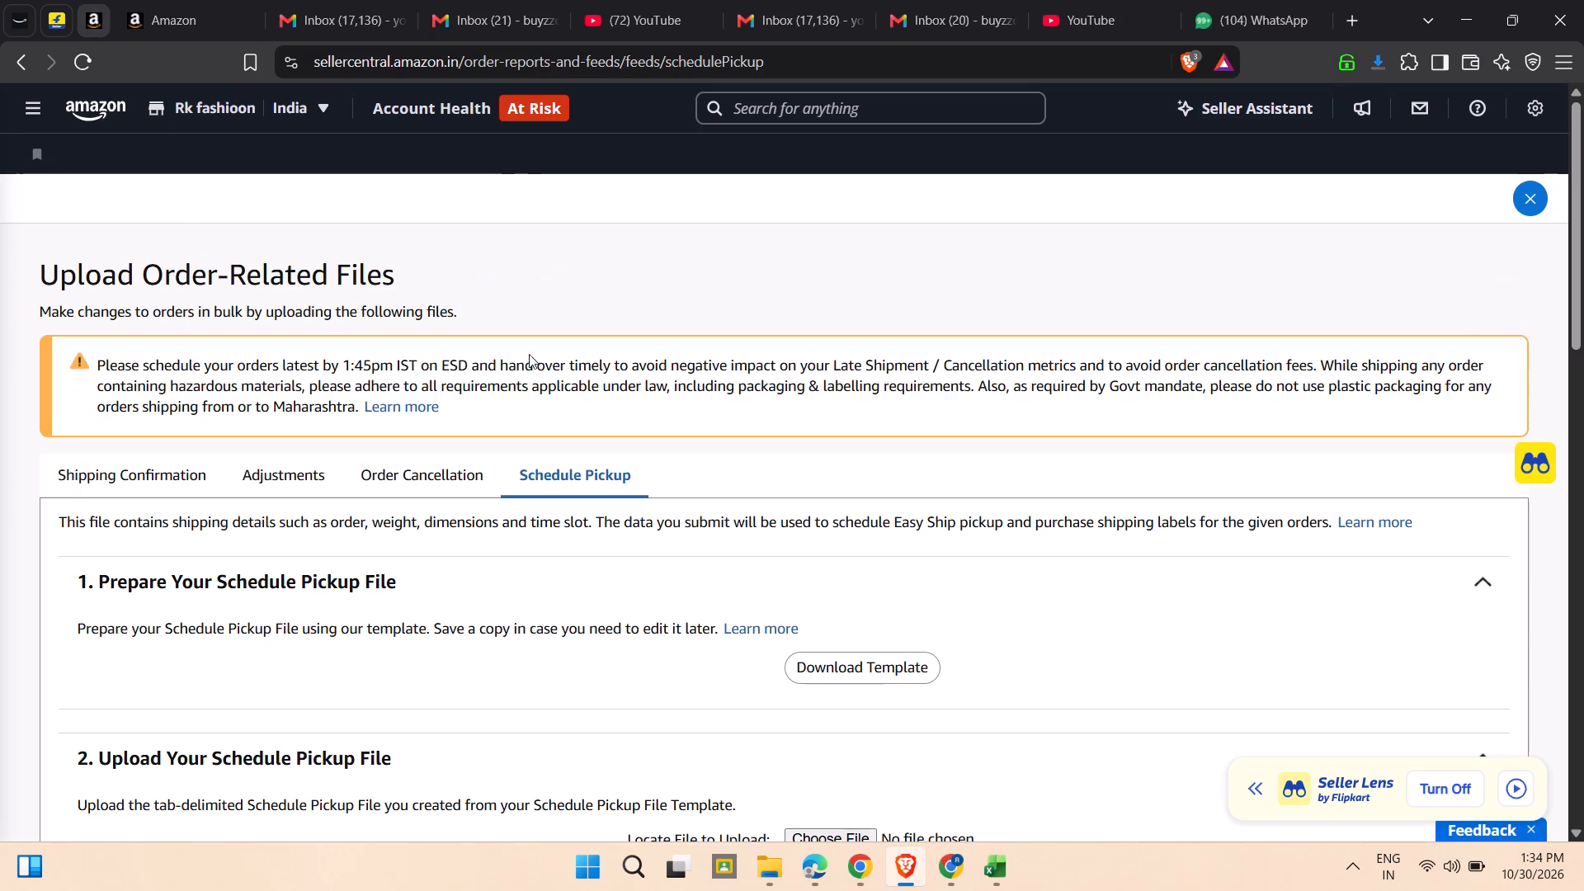
pyautogui.scroll(-1, 435, 509)
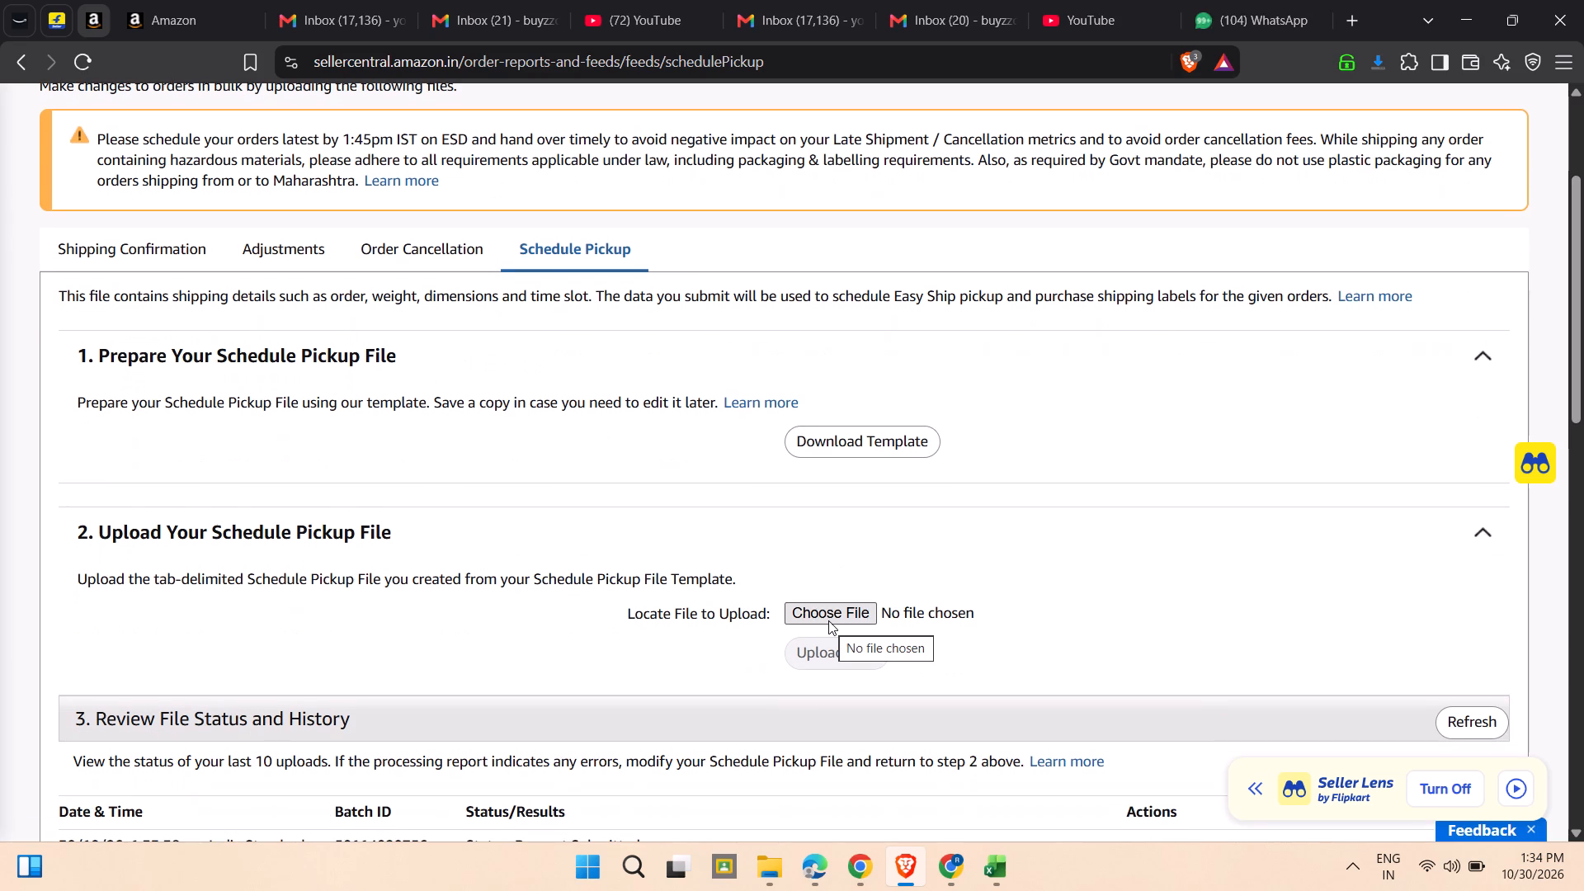
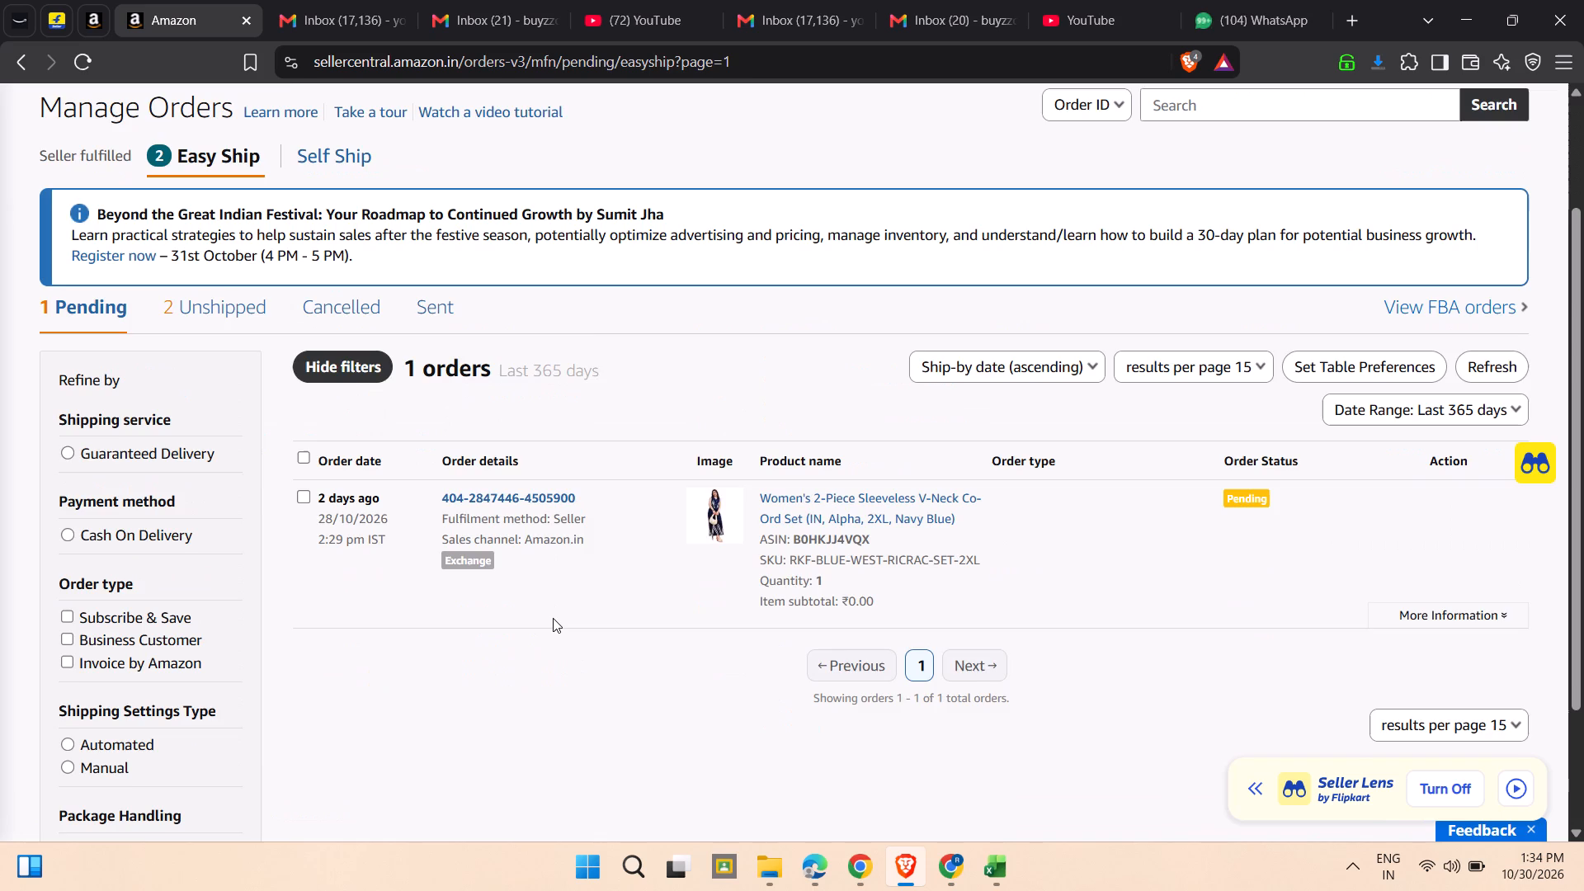
# Reload the Pending Easy Ship orders in Manage Orders to refresh their status, dismissing the Easy Ship order fulfillment introduction.
pyautogui.scroll(1, 553, 618)
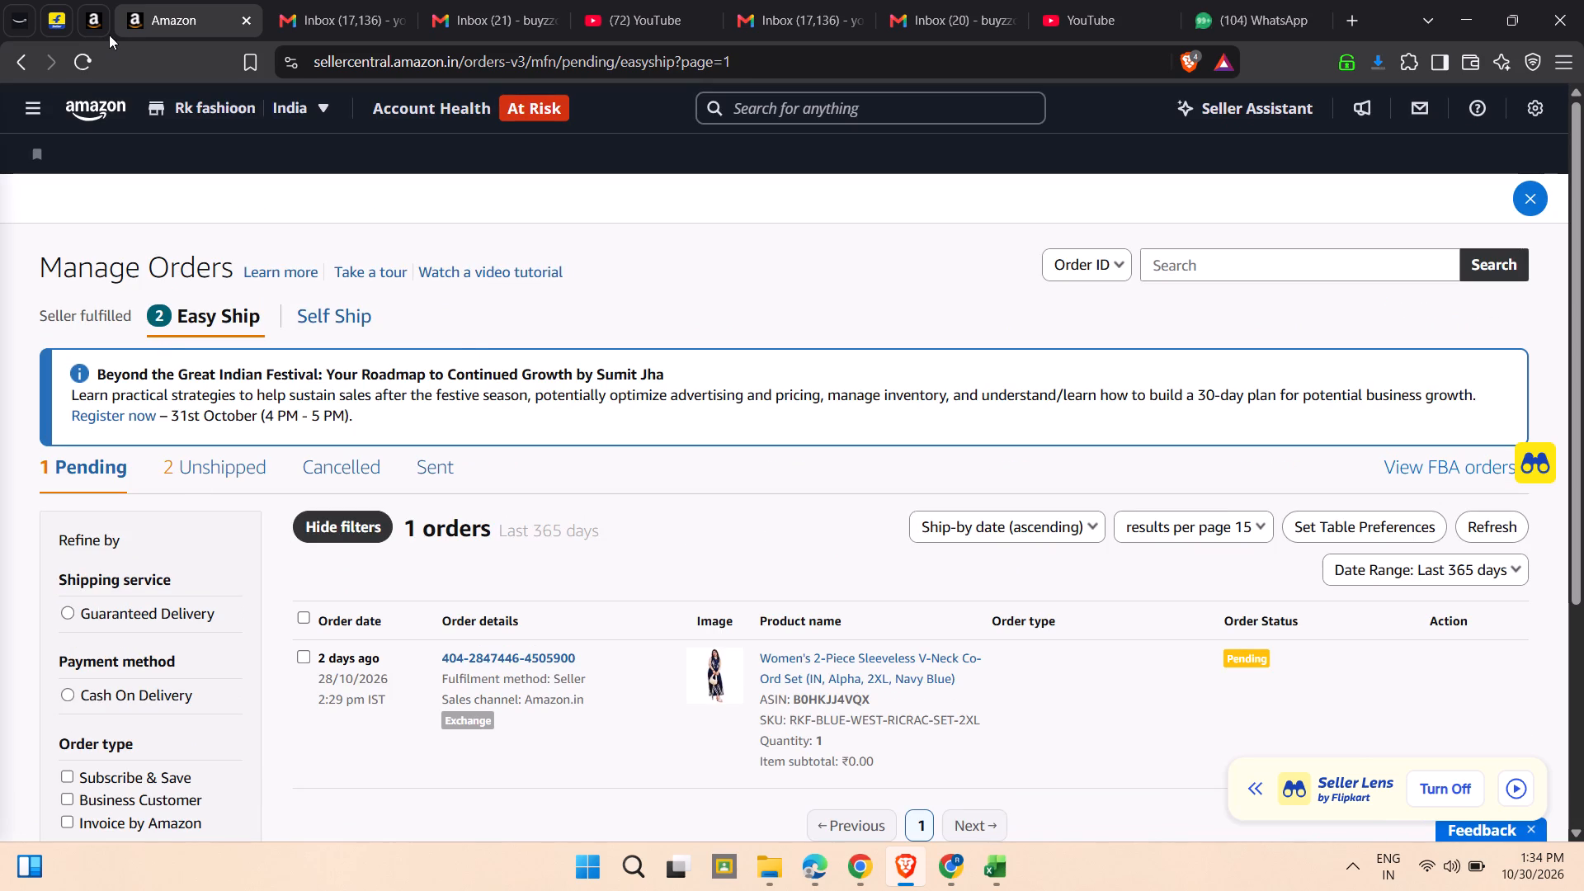
pyautogui.click(94, 25)
pyautogui.click(167, 21)
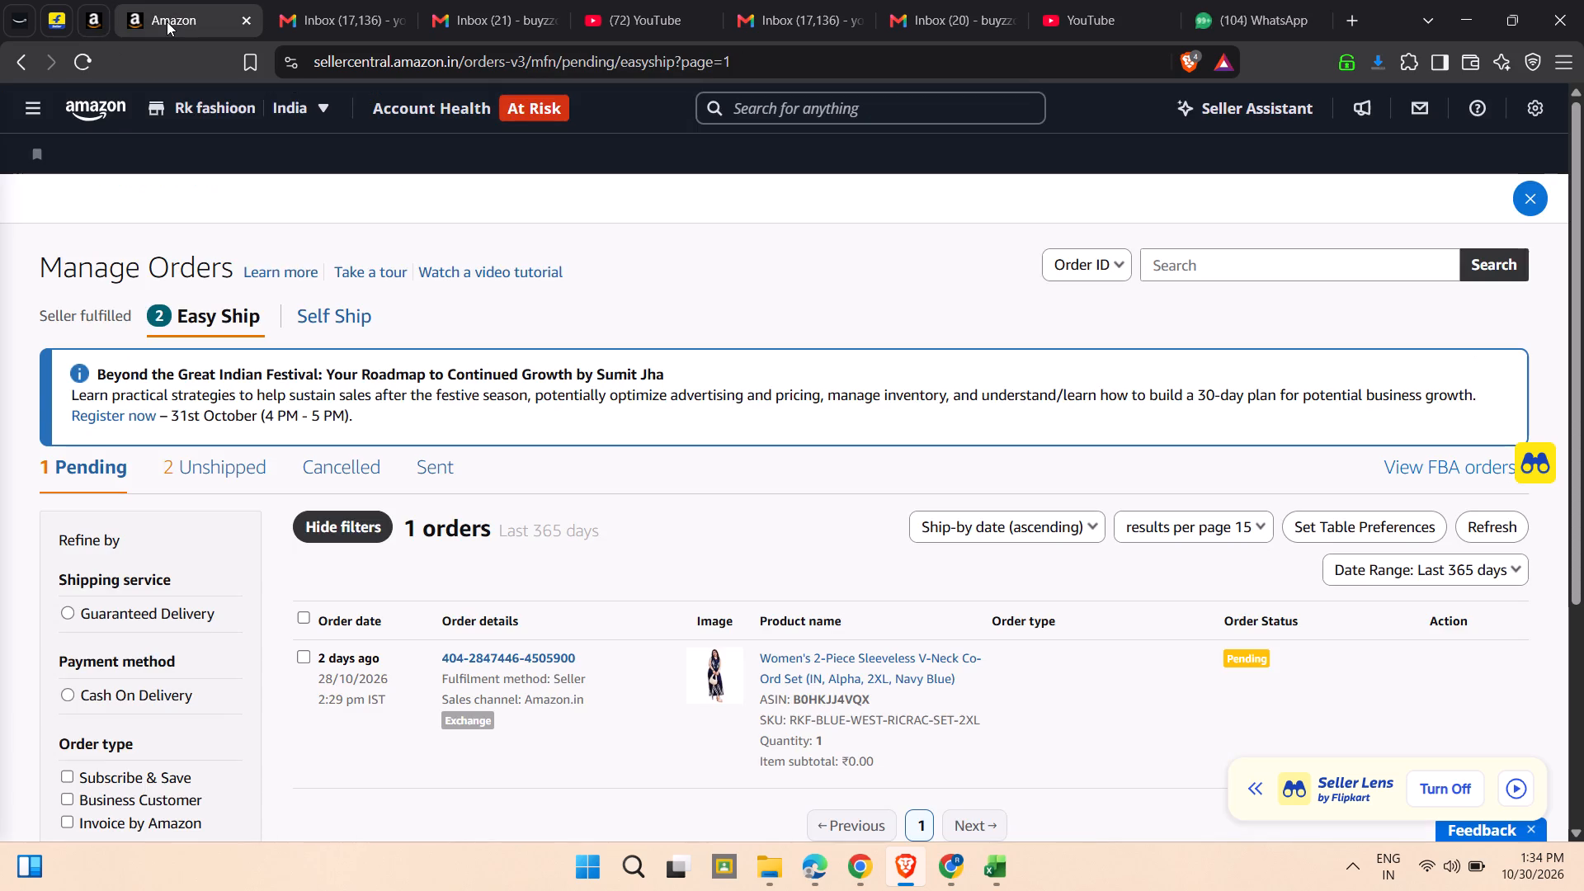
pyautogui.scroll(5, 243, 432)
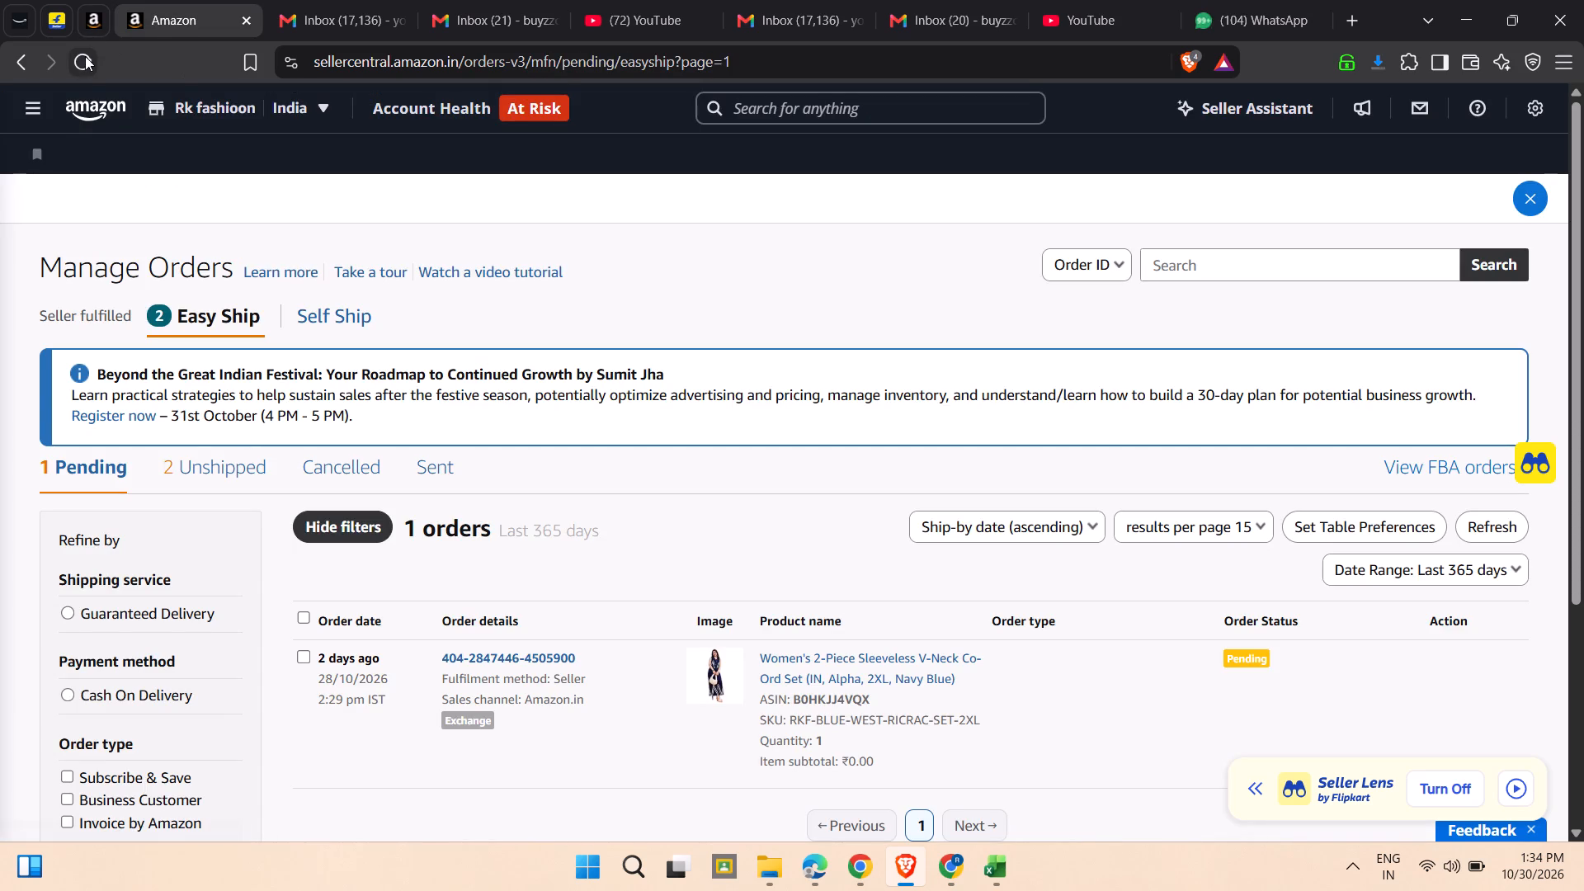
pyautogui.click(85, 57)
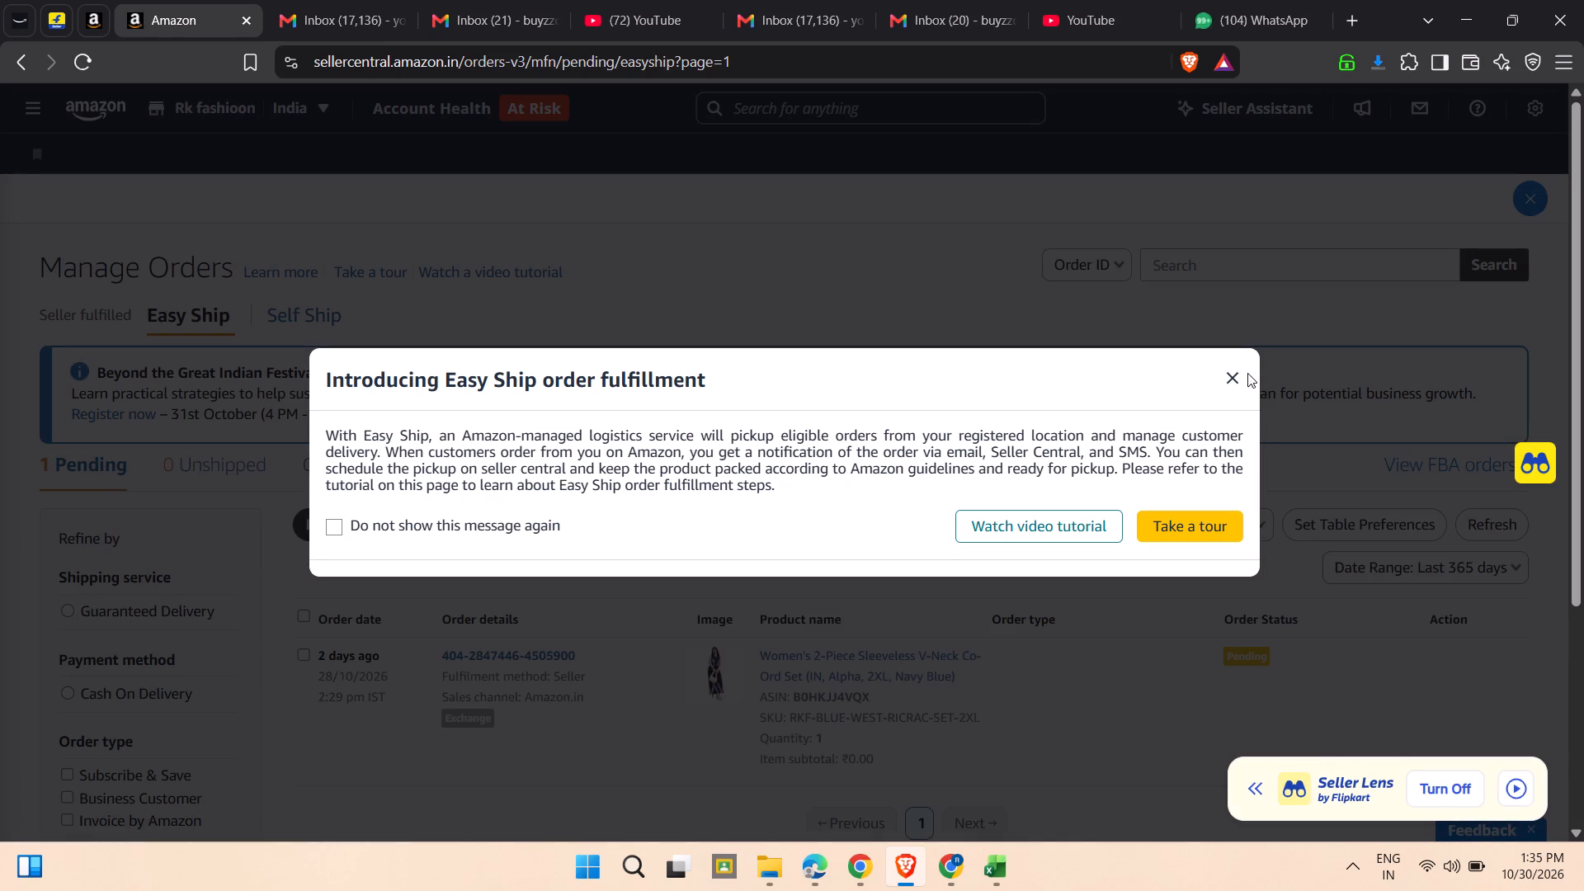
pyautogui.click(1231, 375)
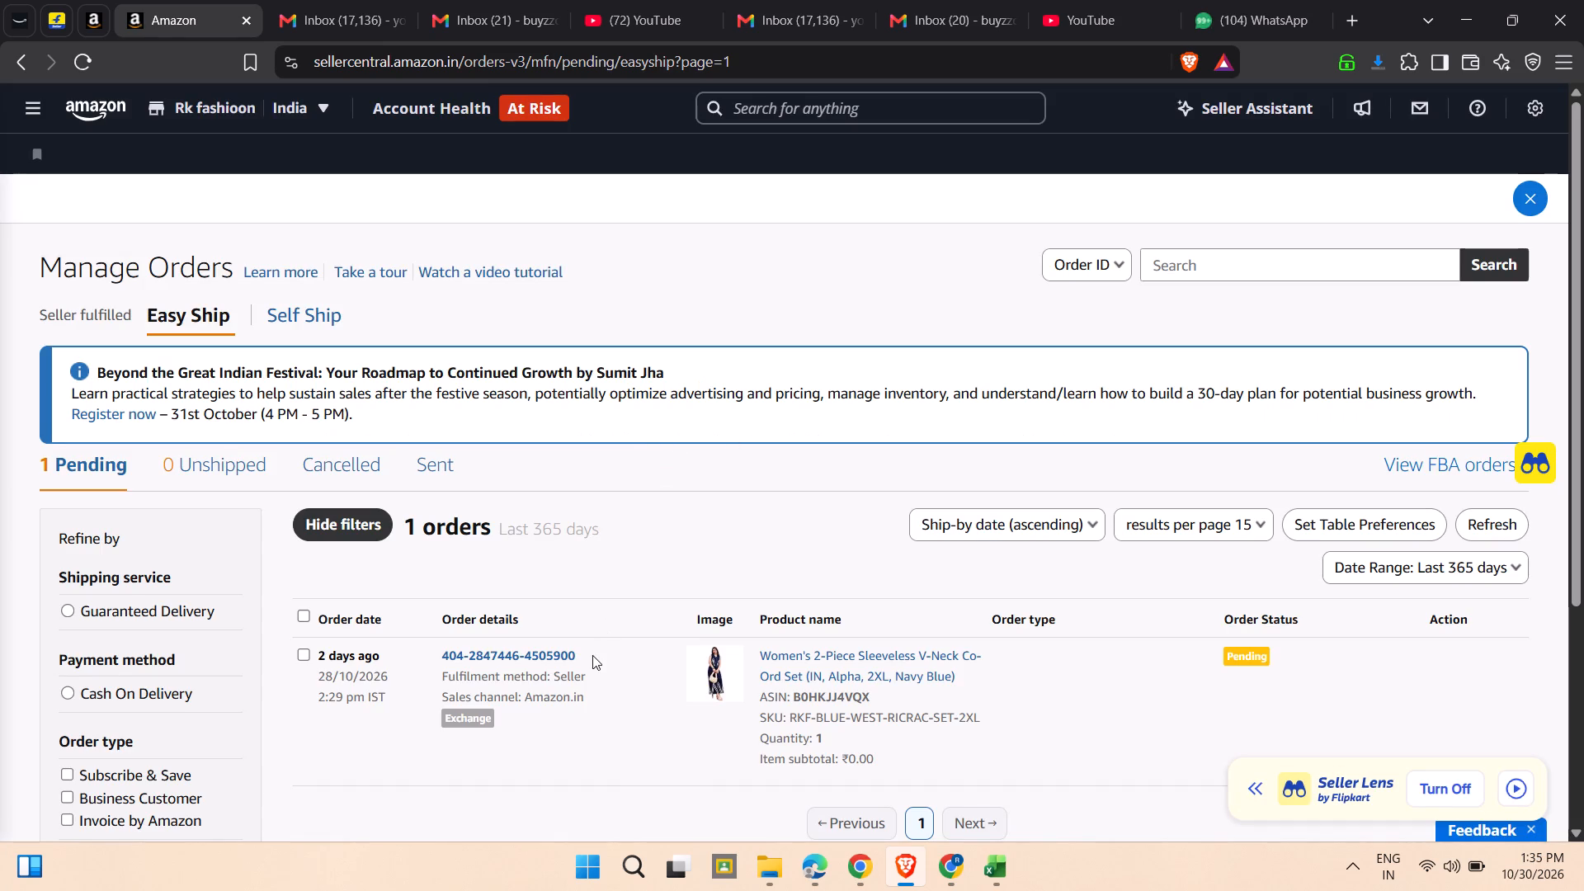
# Open the Sent list of Easy Ship orders.
pyautogui.click(439, 458)
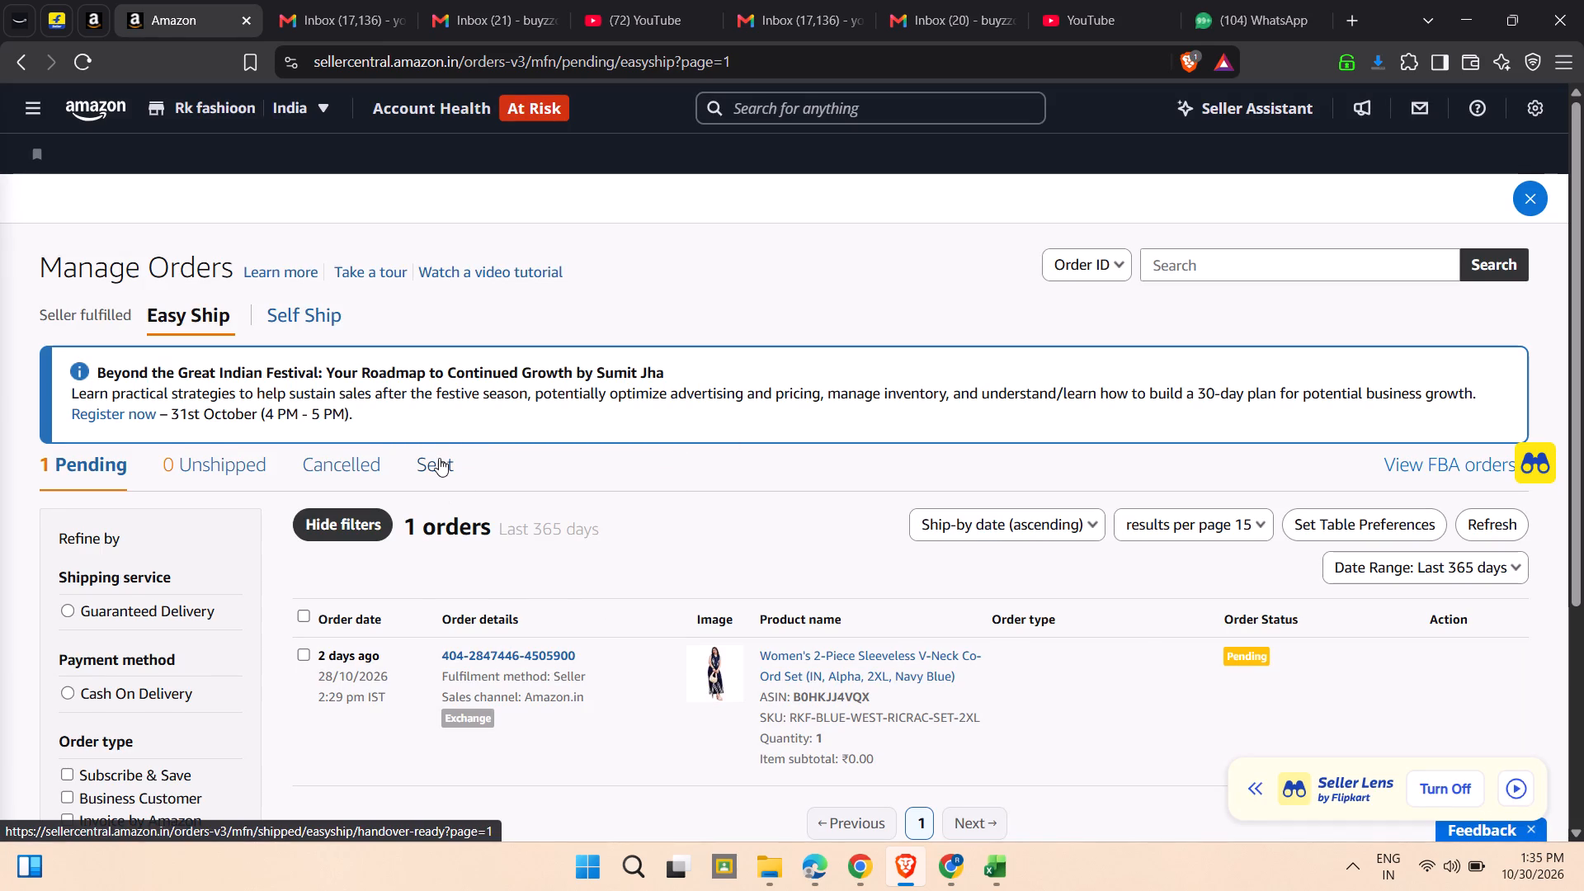
# Review the sent Easy Ship orders waiting for pickup through the end of the first page, checking their products, ship-by dates and statuses.
pyautogui.scroll(-2, 346, 745)
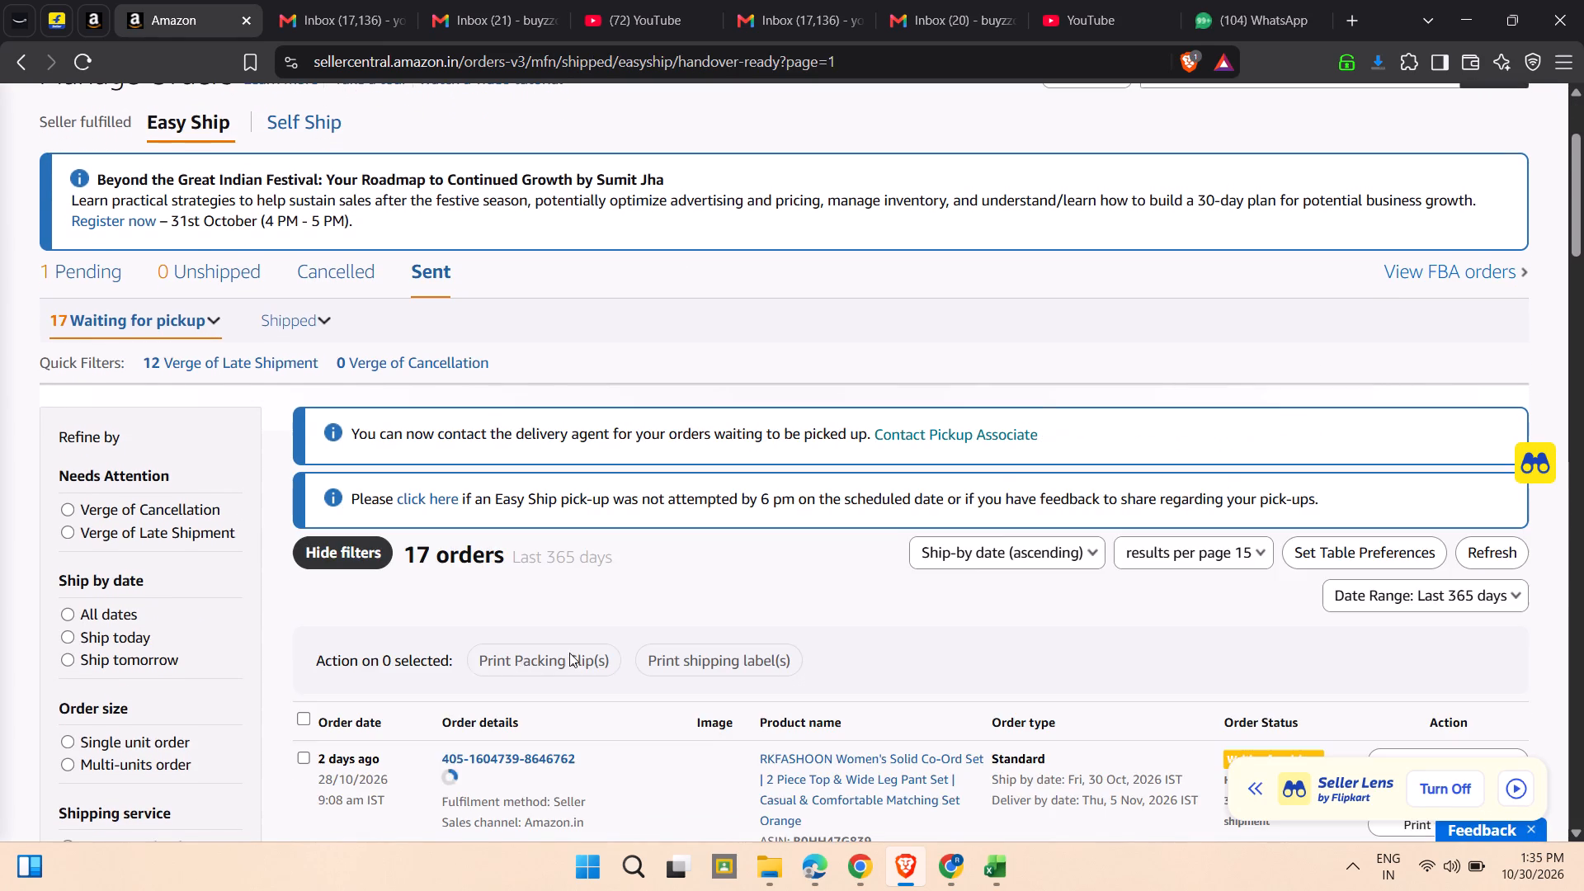
pyautogui.scroll(-7, 461, 649)
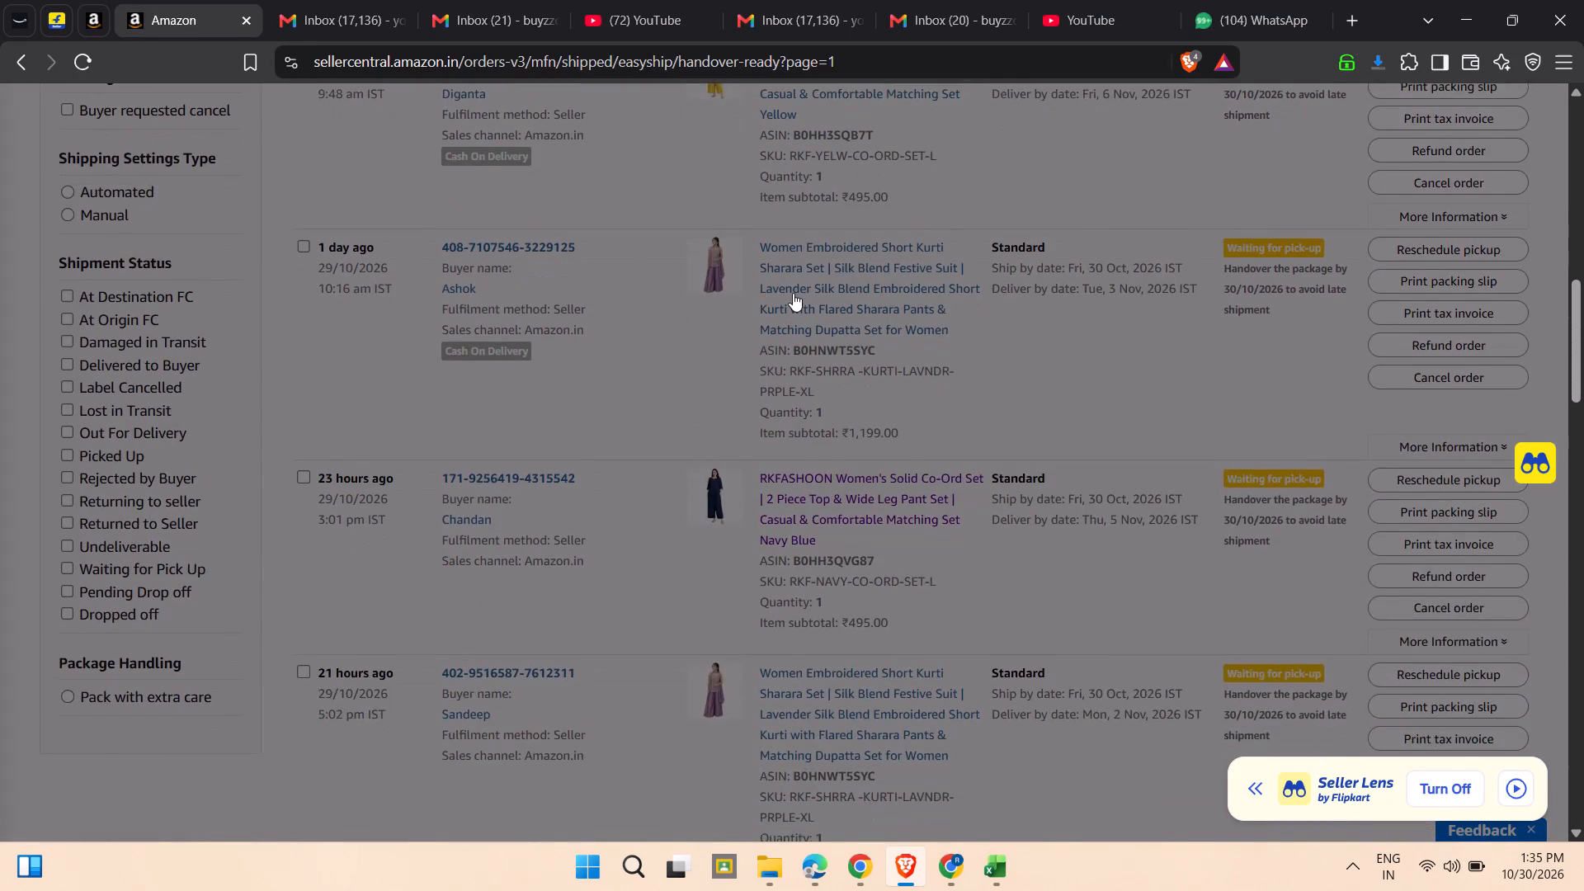
pyautogui.scroll(5, 793, 293)
pyautogui.click(924, 333)
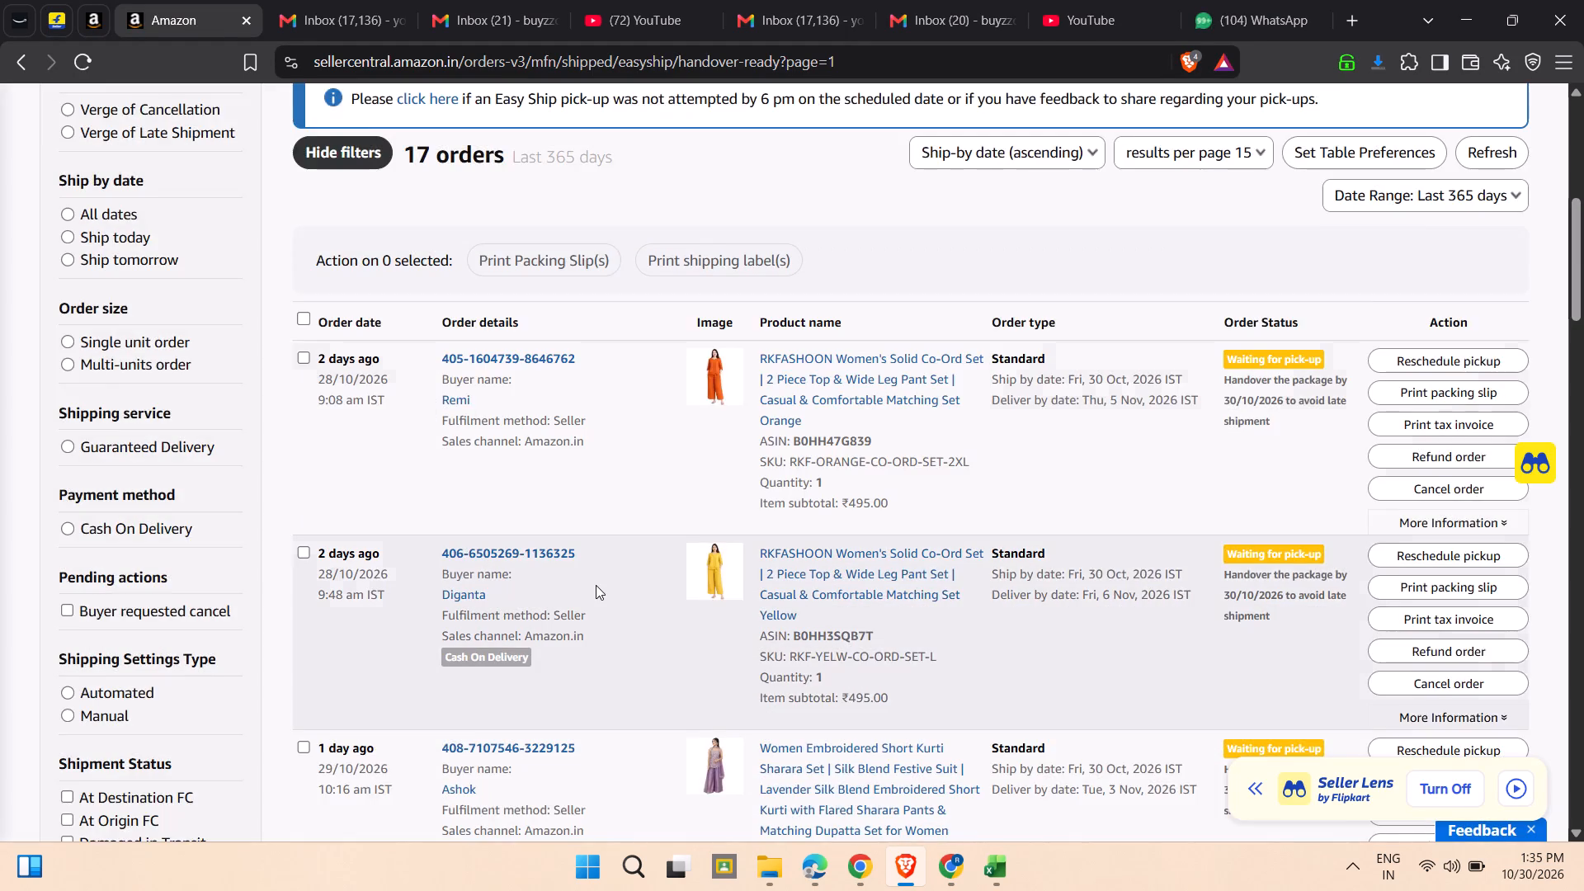
pyautogui.scroll(-12, 596, 585)
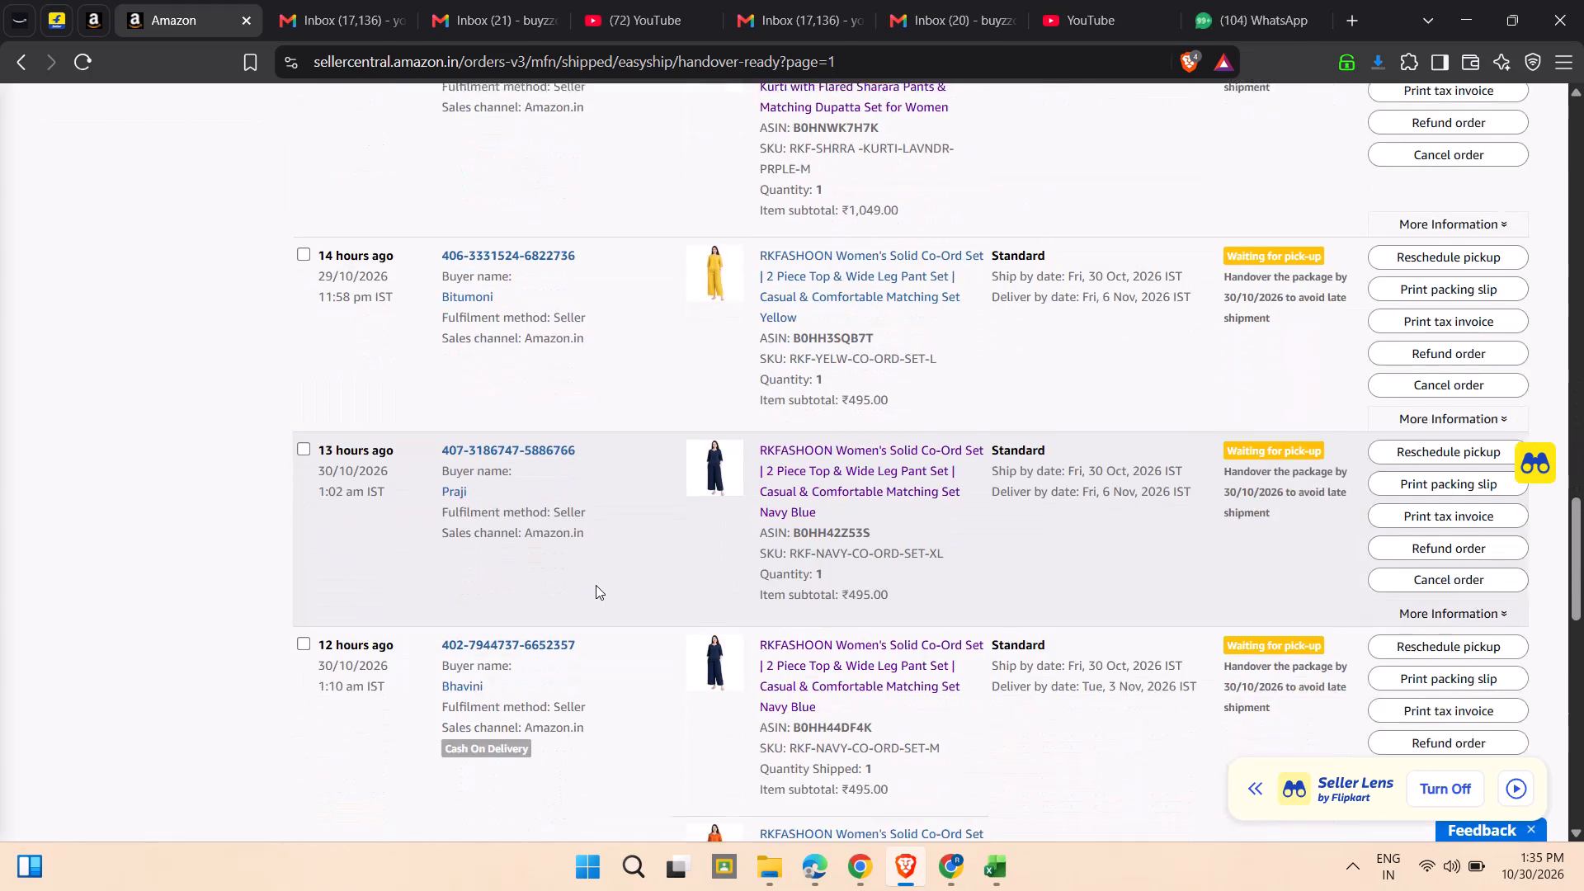
pyautogui.scroll(-14, 596, 585)
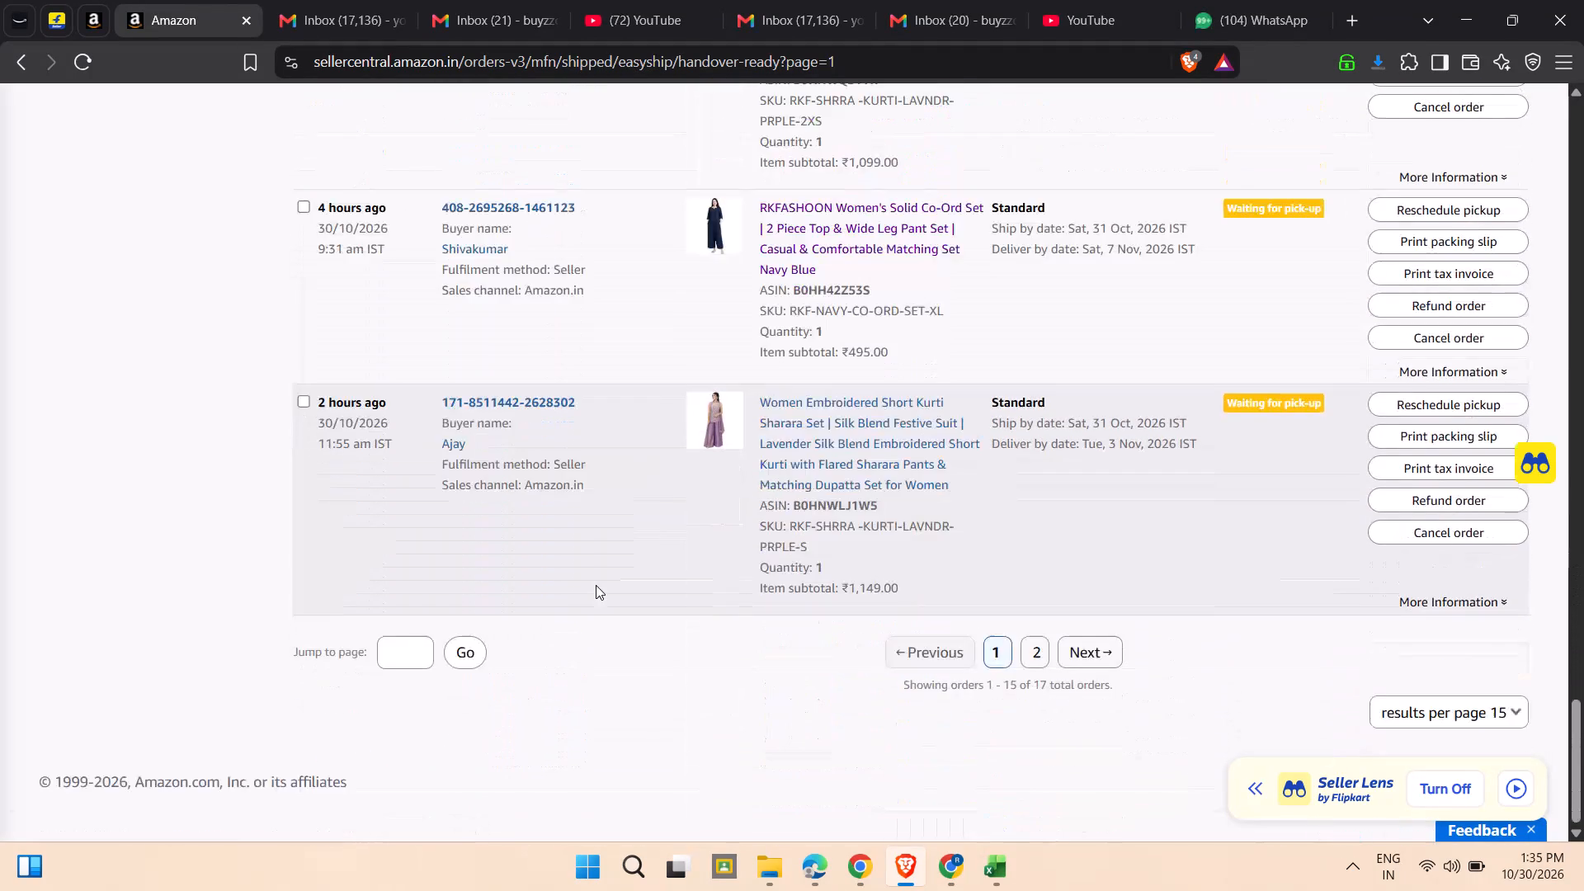
# Open page 2 of the Easy Ship orders waiting for pickup and review the remaining orders' products, ship-by dates and statuses.
pyautogui.click(1025, 655)
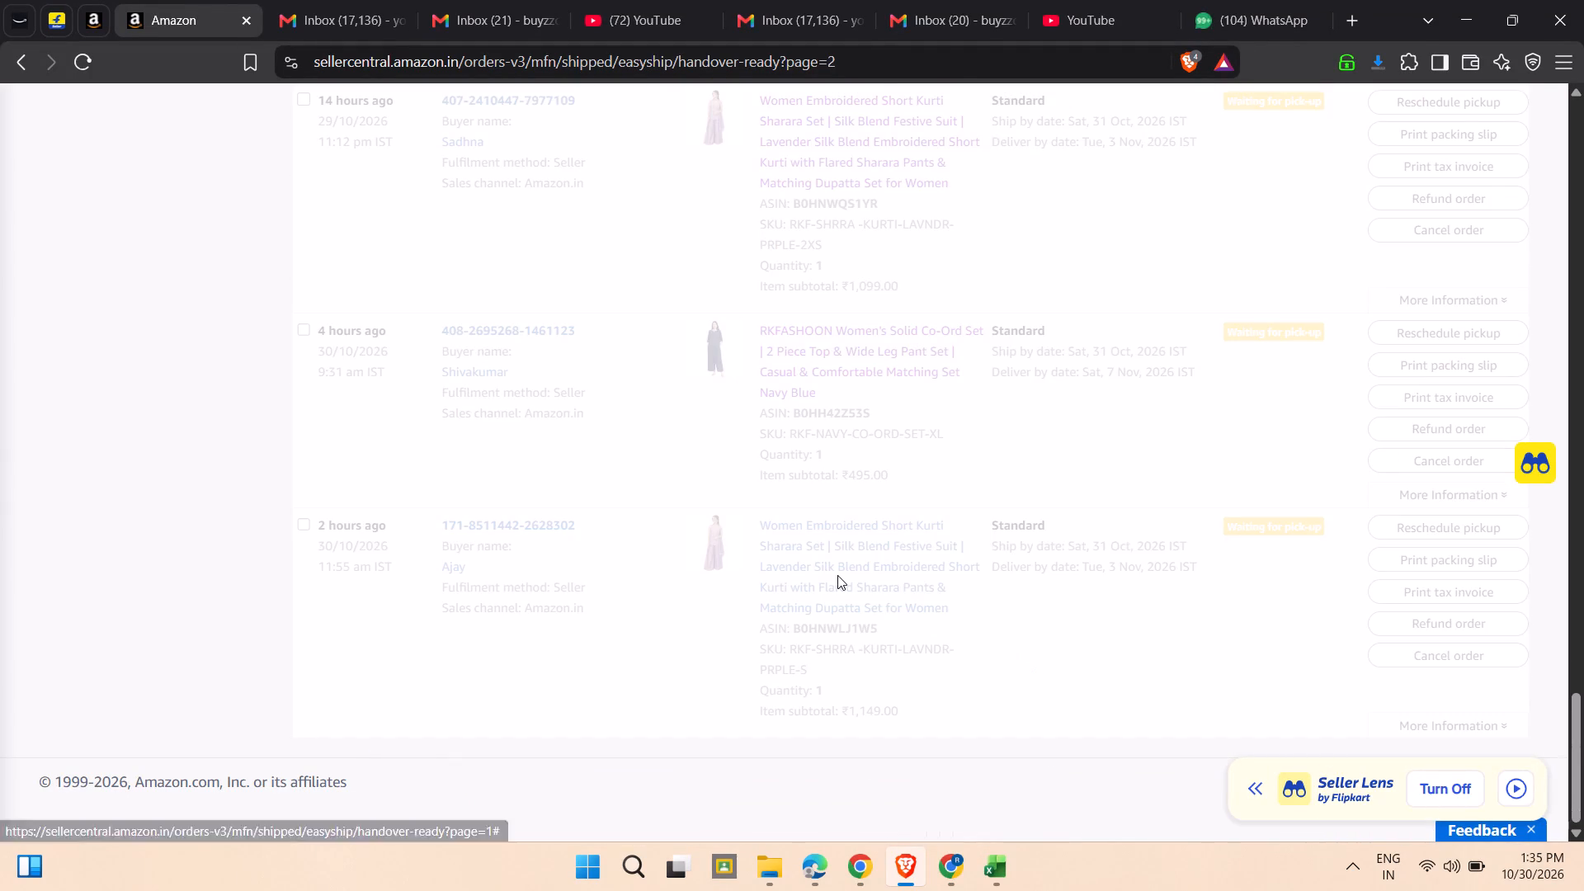
pyautogui.scroll(5, 837, 575)
pyautogui.scroll(-1, 681, 710)
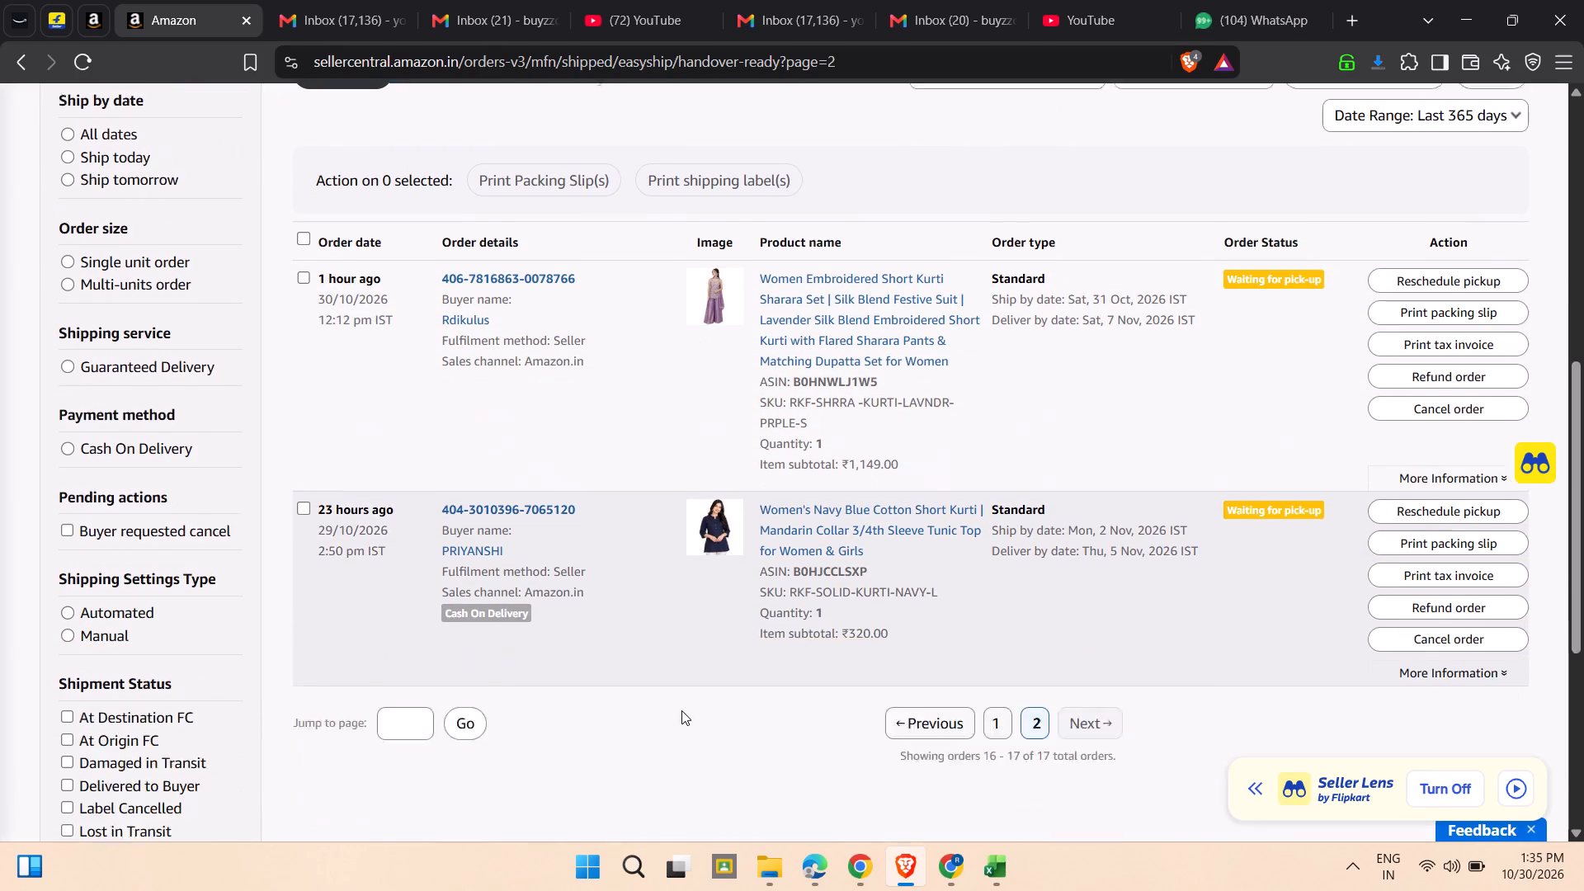
pyautogui.scroll(-1, 681, 710)
pyautogui.scroll(3, 638, 359)
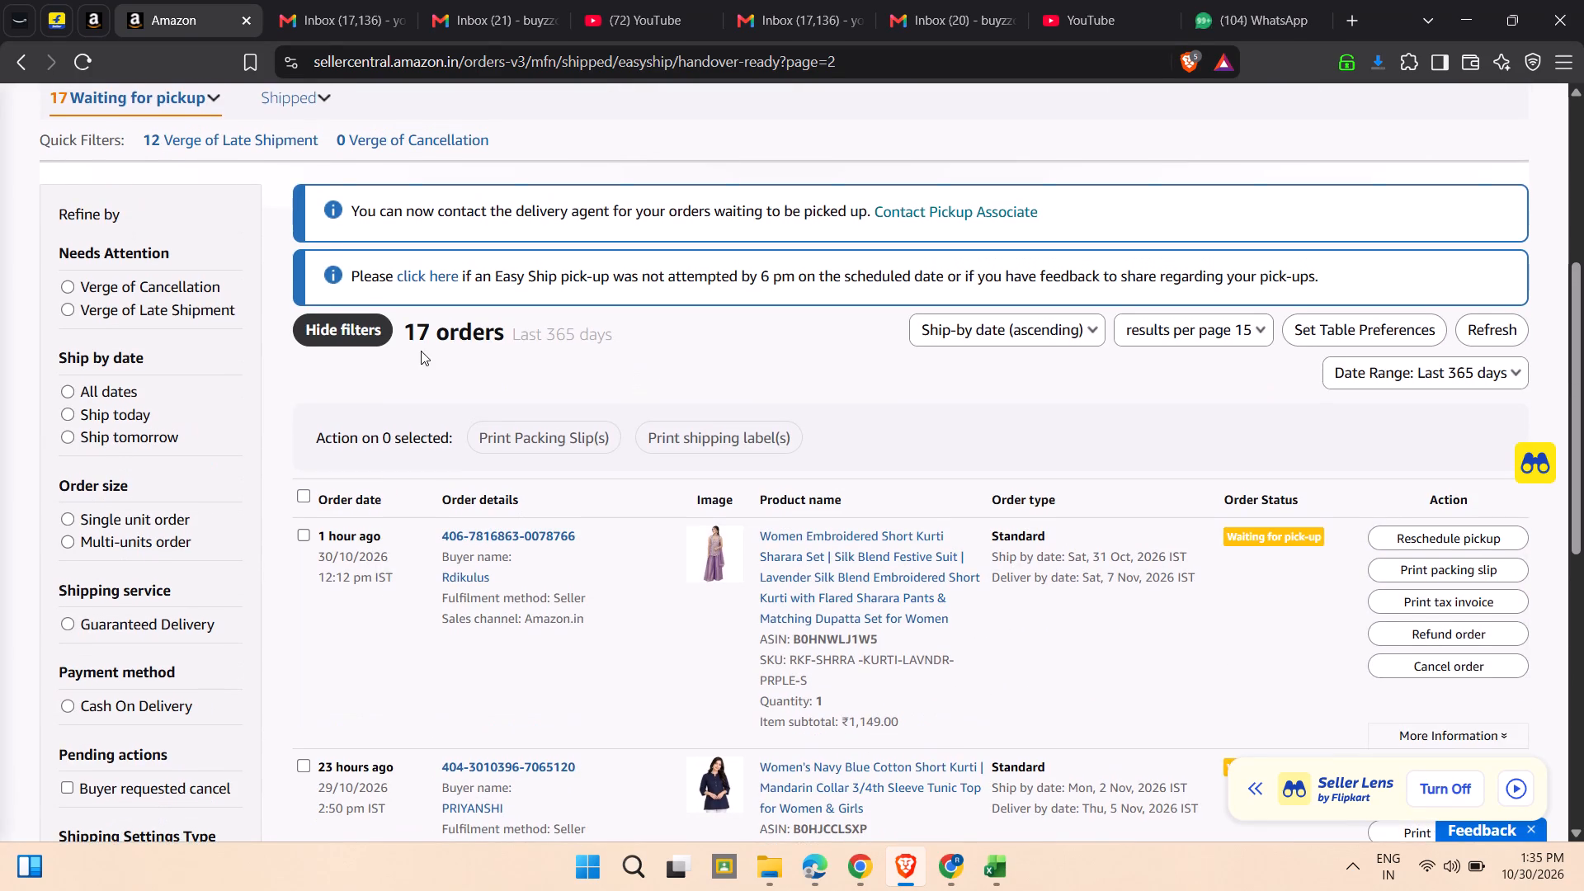
pyautogui.scroll(3, 443, 445)
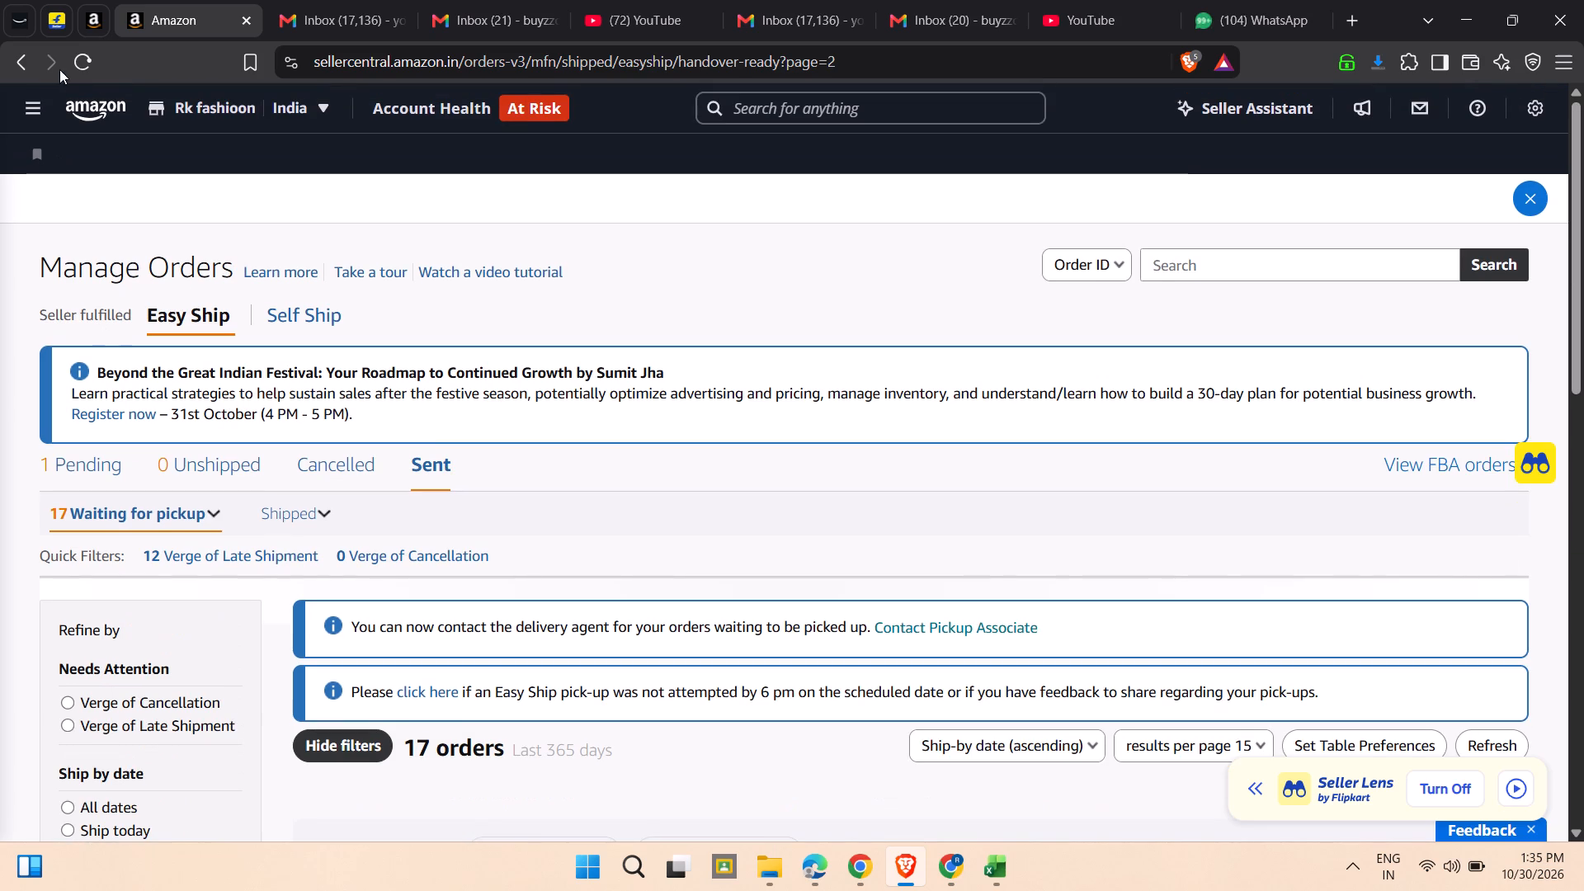
pyautogui.click(87, 27)
pyautogui.click(173, 21)
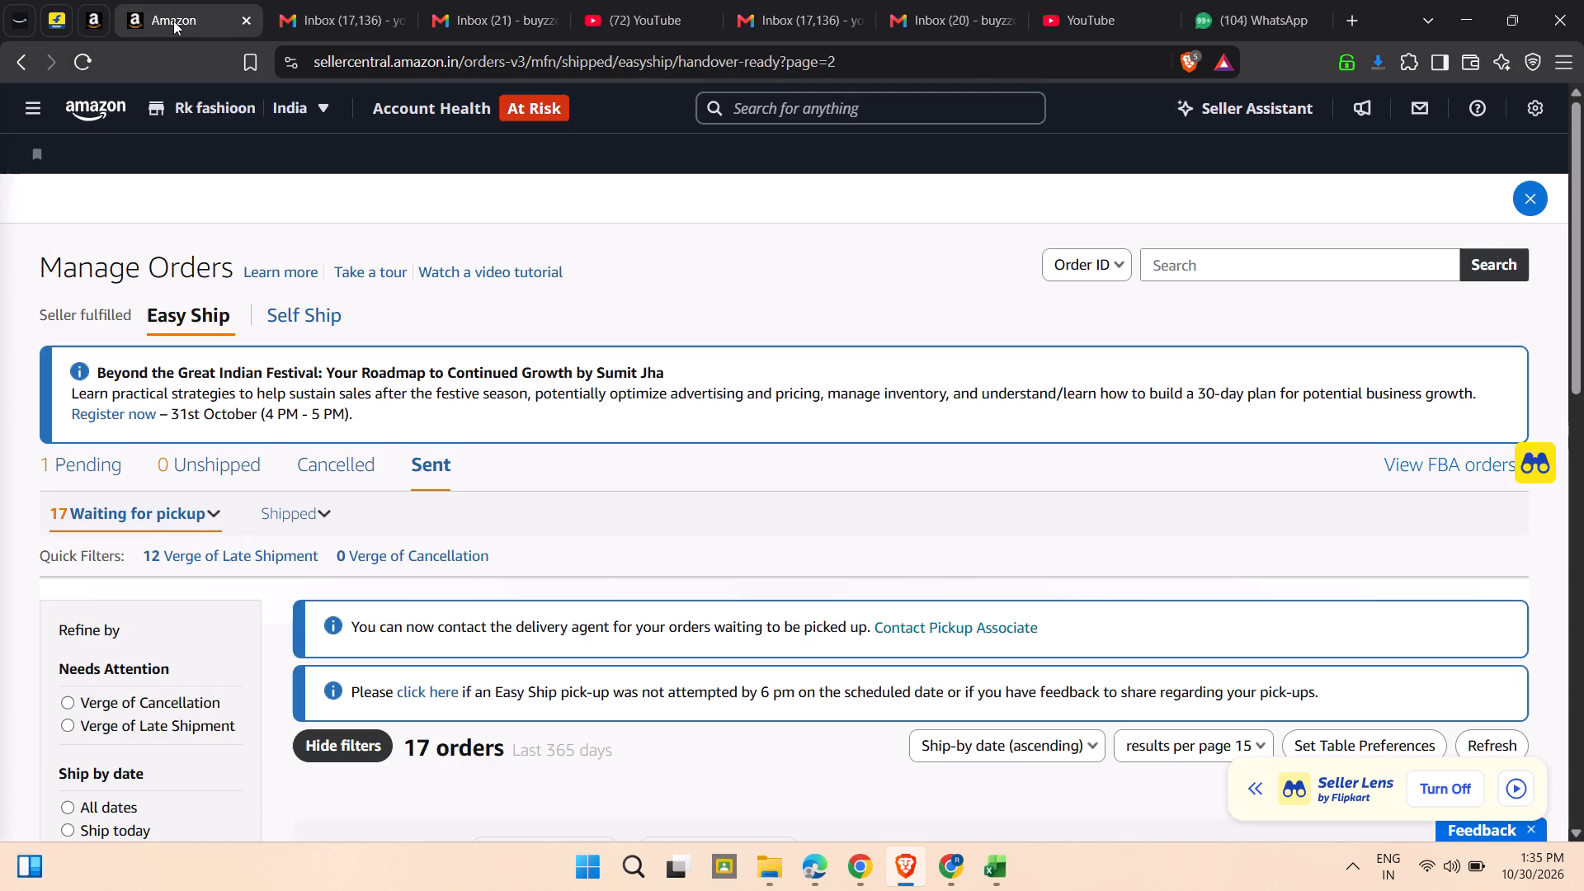
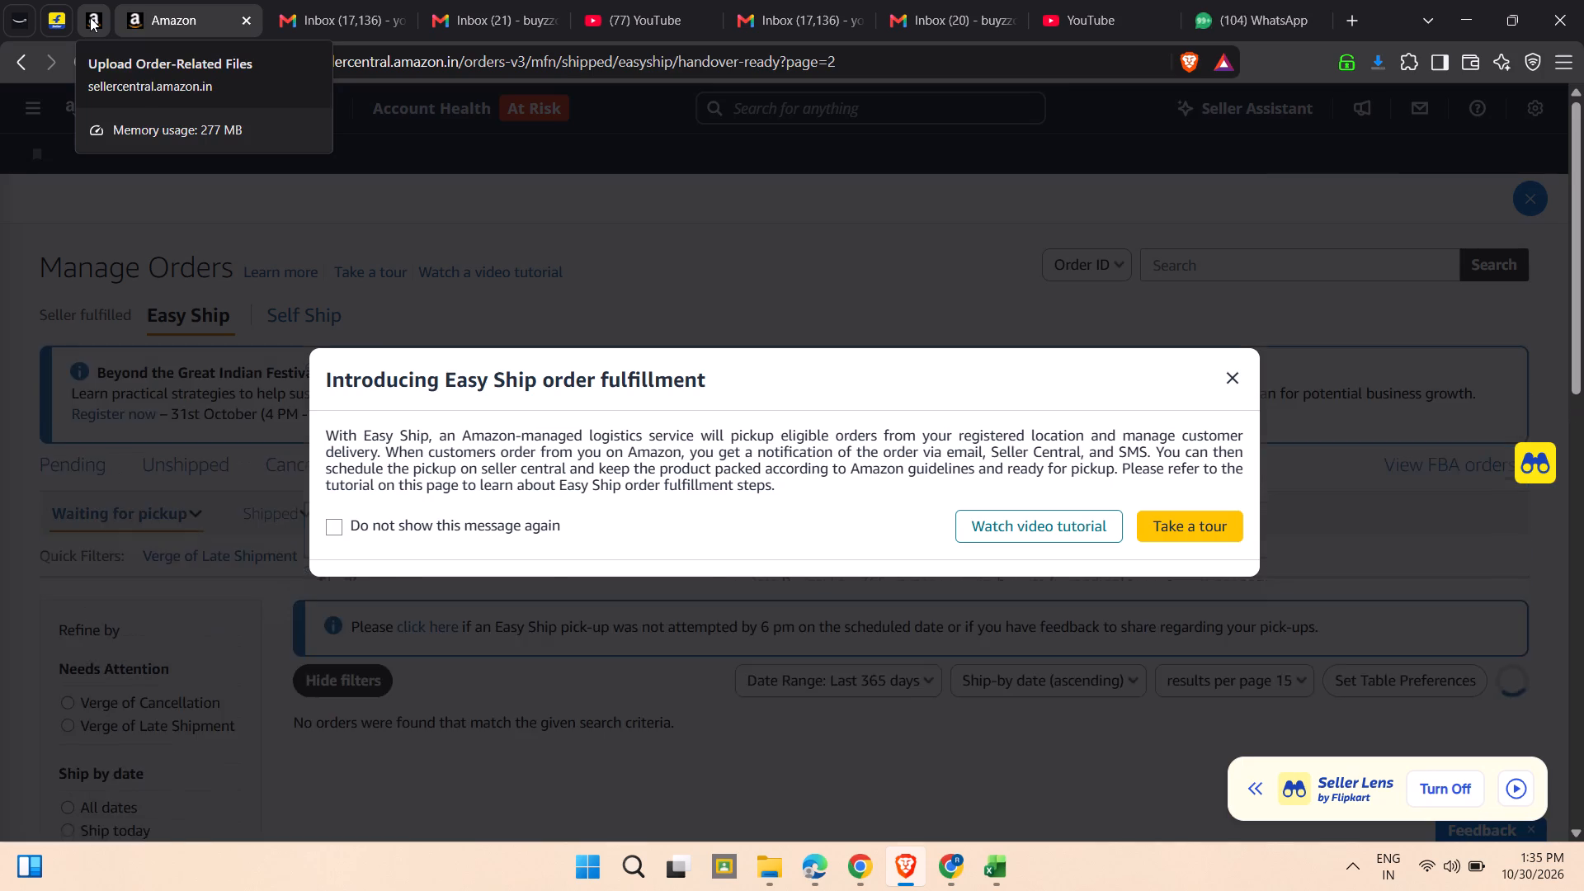
# Return to the second page of Easy Ship orders waiting for pickup and review its order list, dismissing the Easy Ship introduction.
pyautogui.click(90, 17)
pyautogui.click(161, 2)
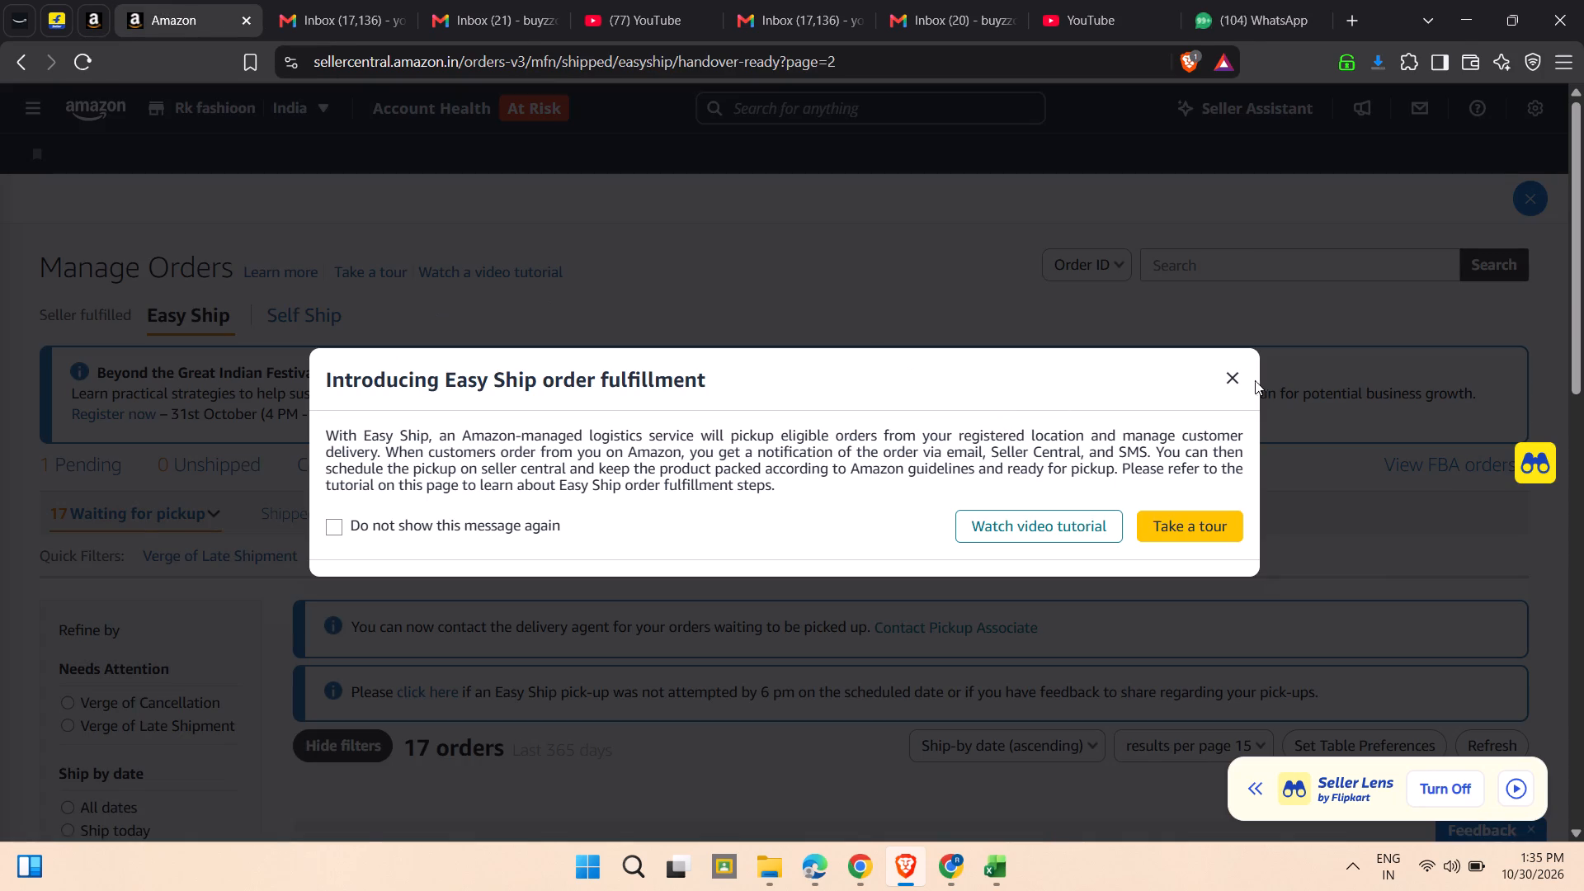
pyautogui.click(1232, 370)
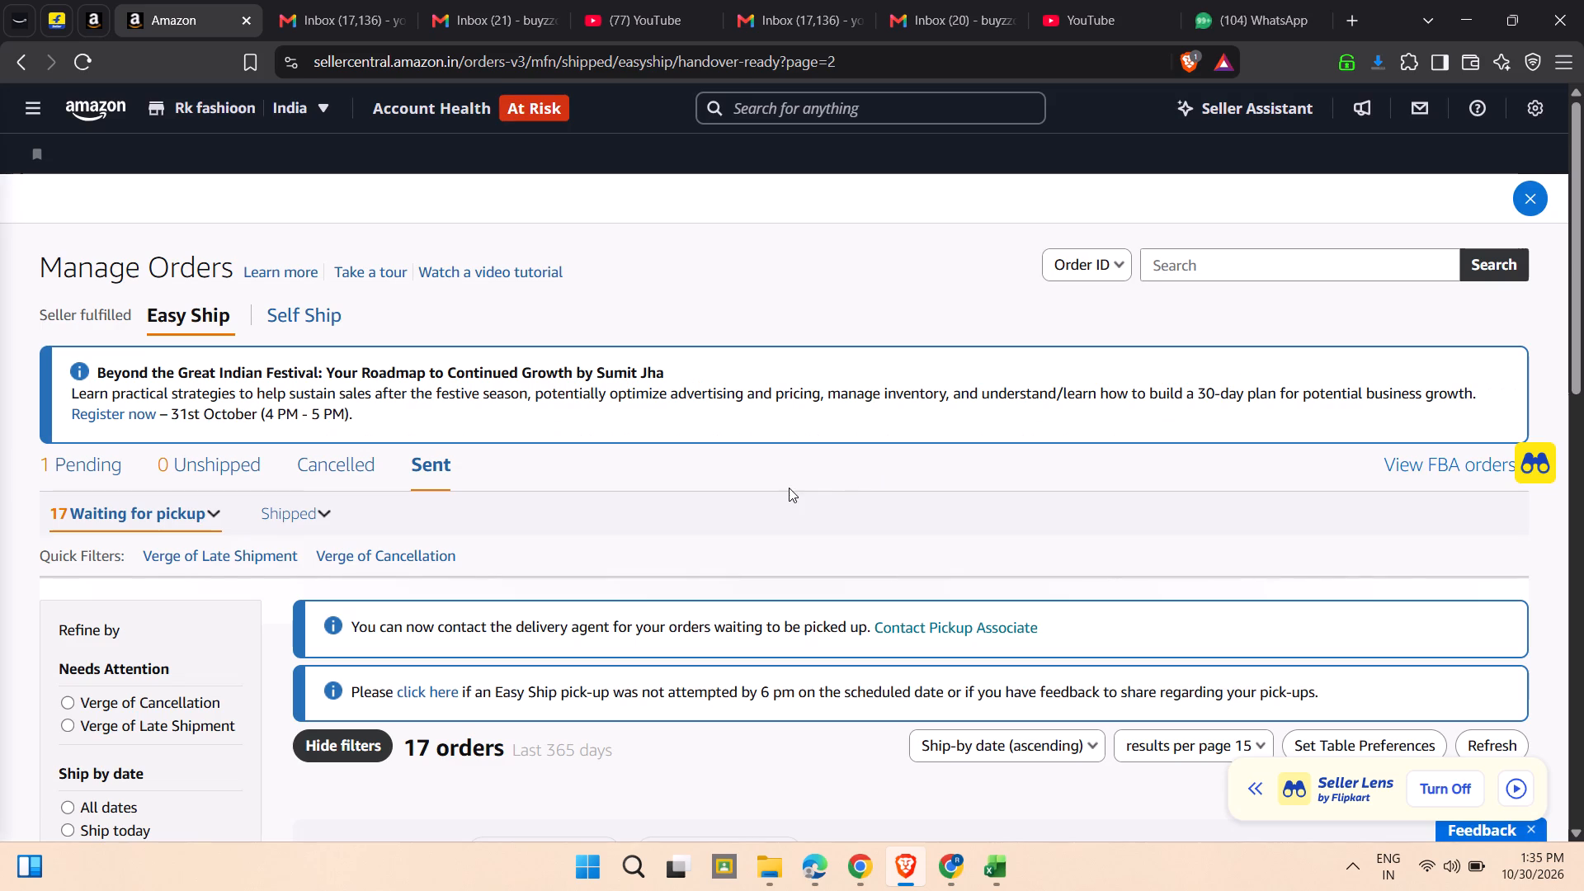
pyautogui.scroll(-3, 621, 573)
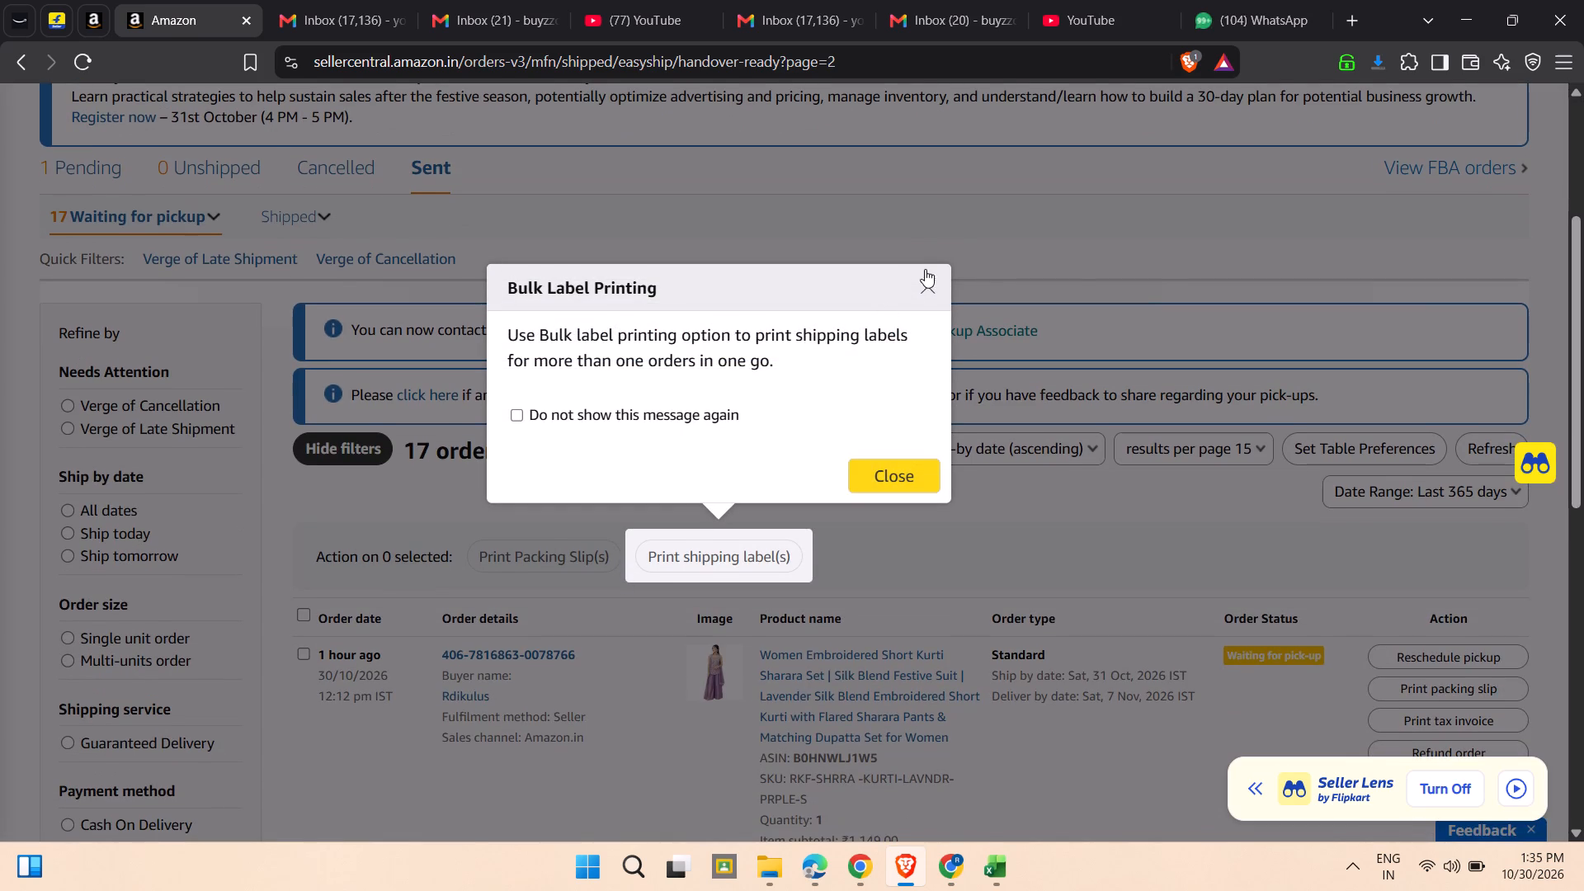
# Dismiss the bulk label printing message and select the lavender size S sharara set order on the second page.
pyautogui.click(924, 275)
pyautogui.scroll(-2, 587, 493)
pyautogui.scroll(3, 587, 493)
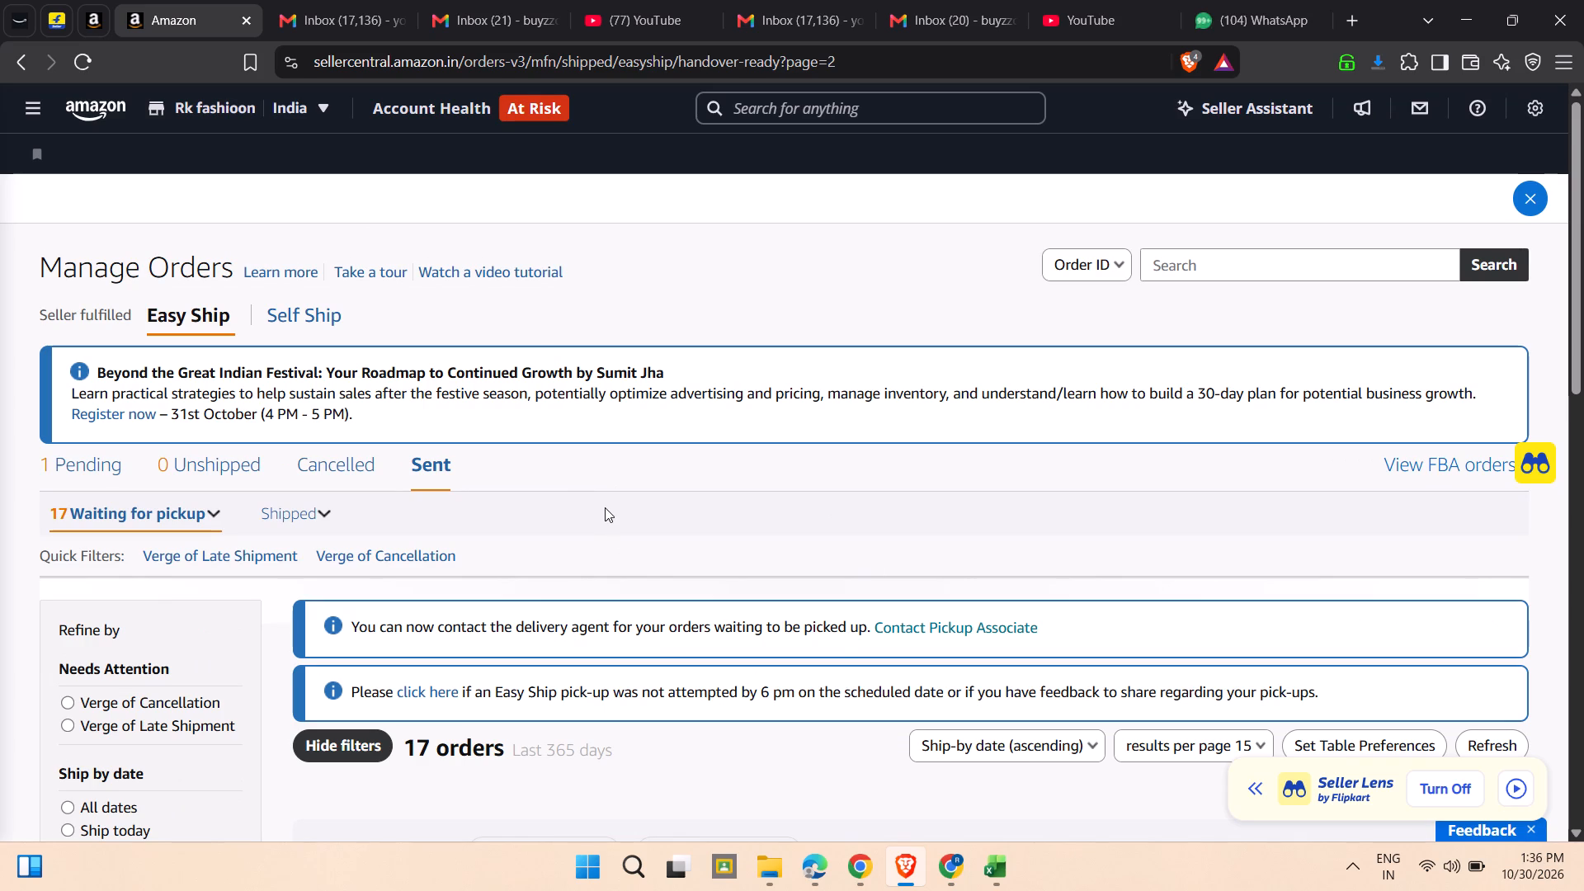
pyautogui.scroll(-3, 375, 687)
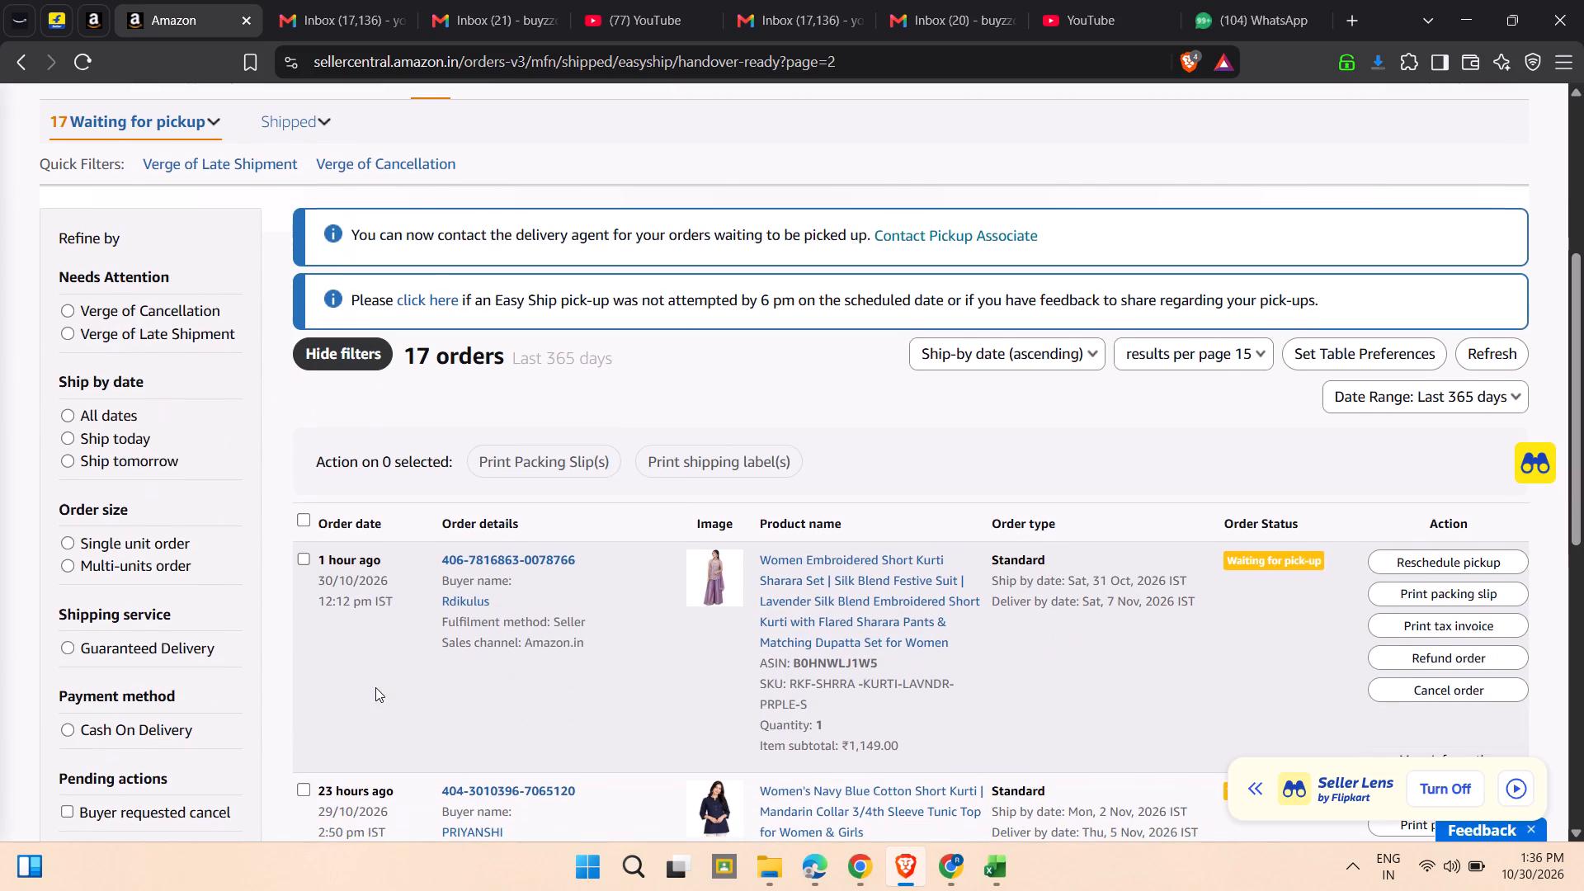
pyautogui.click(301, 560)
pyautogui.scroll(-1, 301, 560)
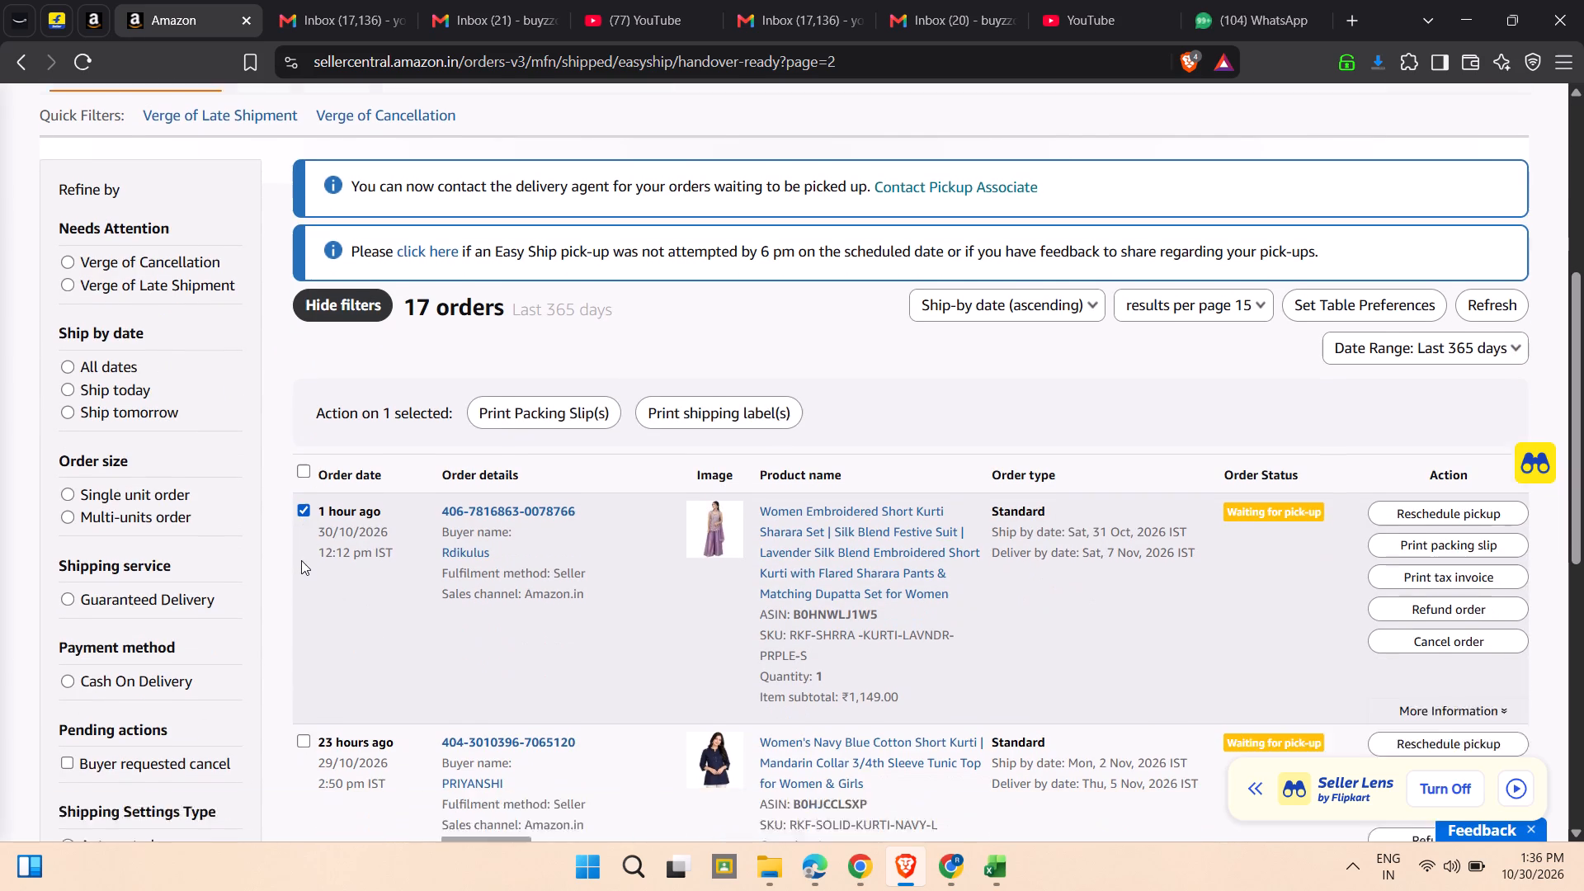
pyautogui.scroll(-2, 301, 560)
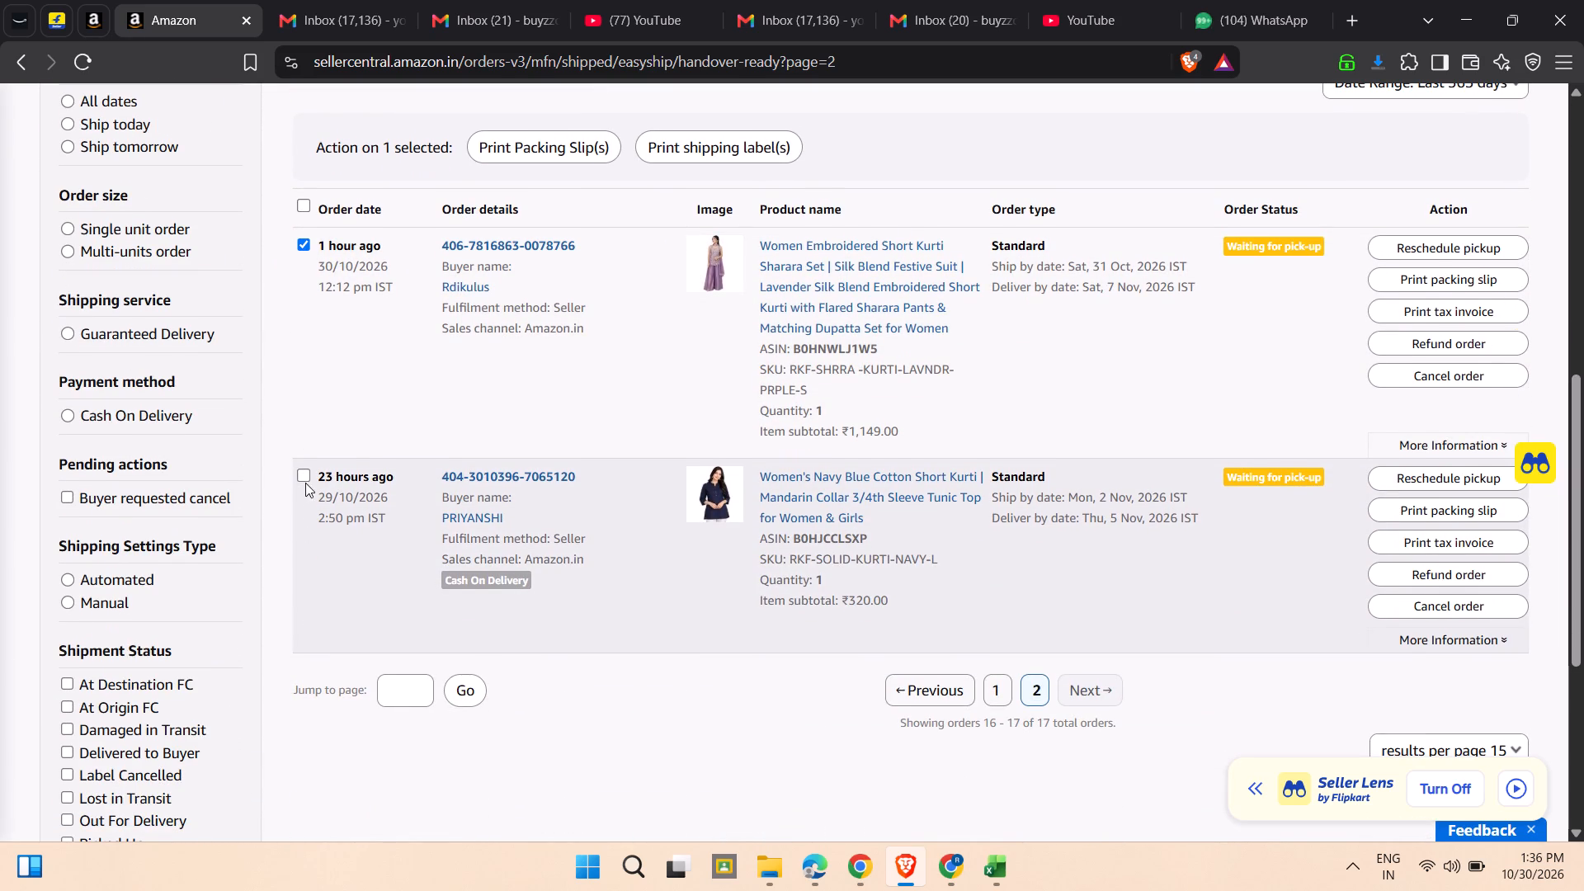
# On the first page of orders, select the first four with ship-by date 30 Oct 2026, through the navy co-ord set in size L.
pyautogui.click(995, 696)
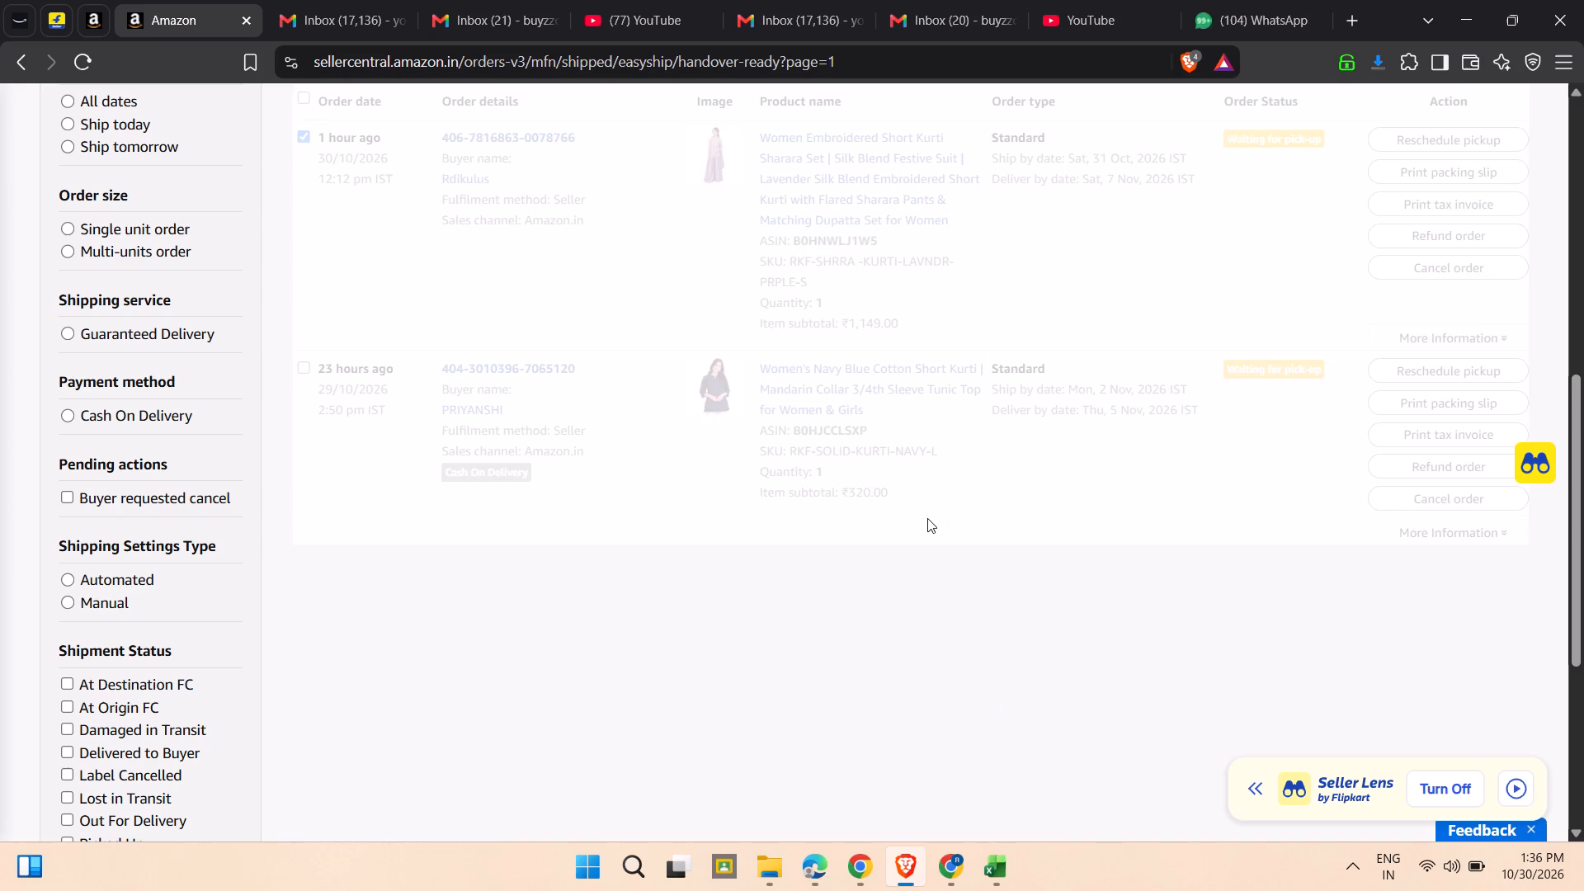
pyautogui.scroll(5, 794, 614)
pyautogui.scroll(-2, 794, 614)
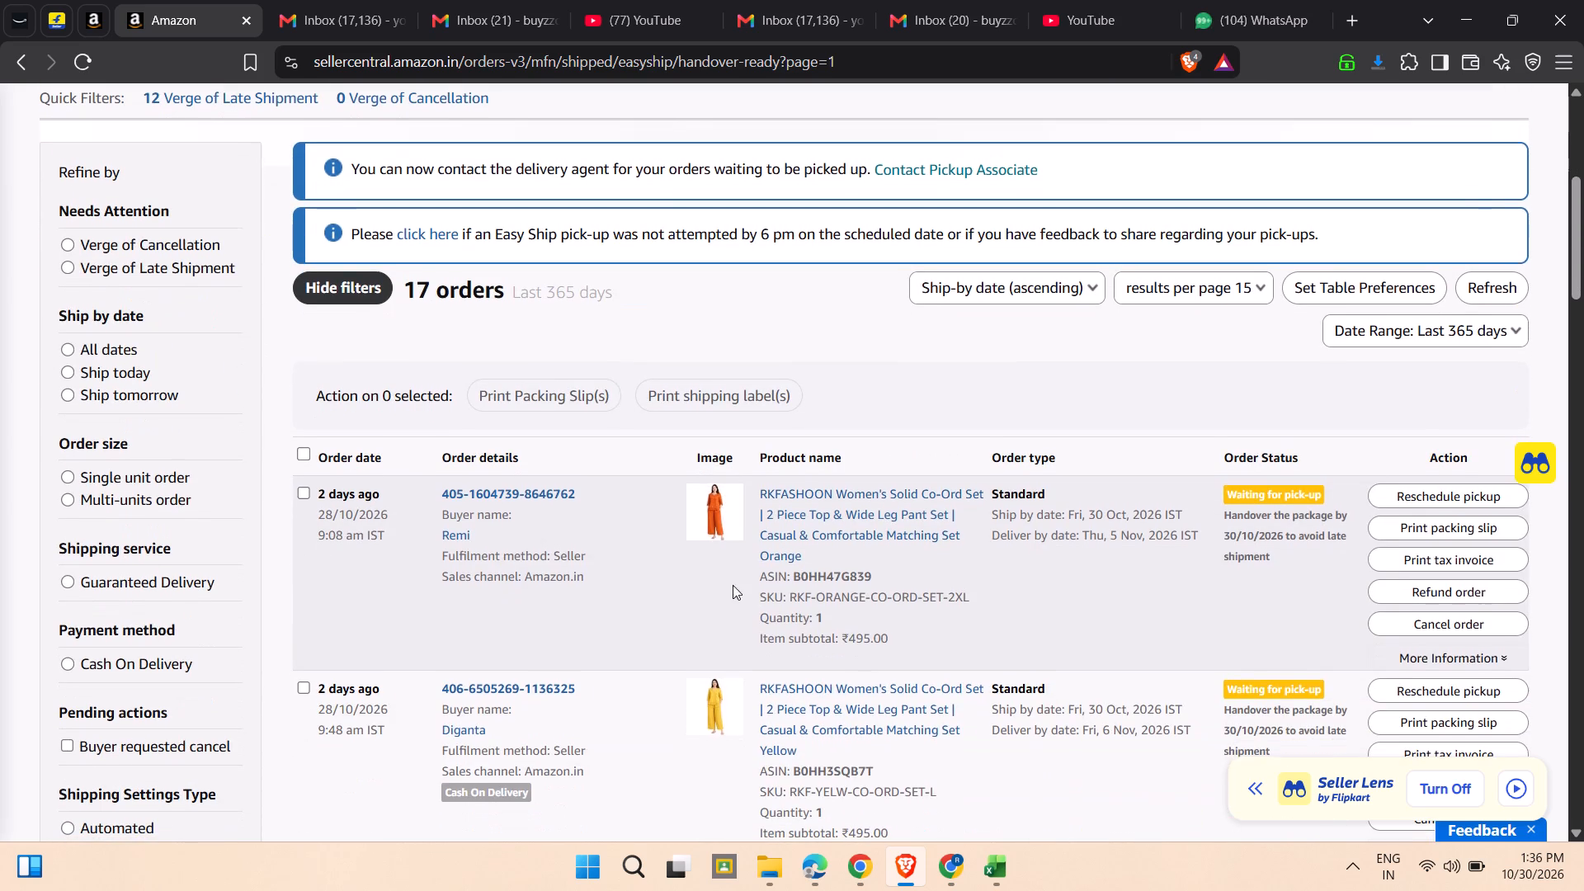
pyautogui.click(300, 493)
pyautogui.scroll(-1, 300, 493)
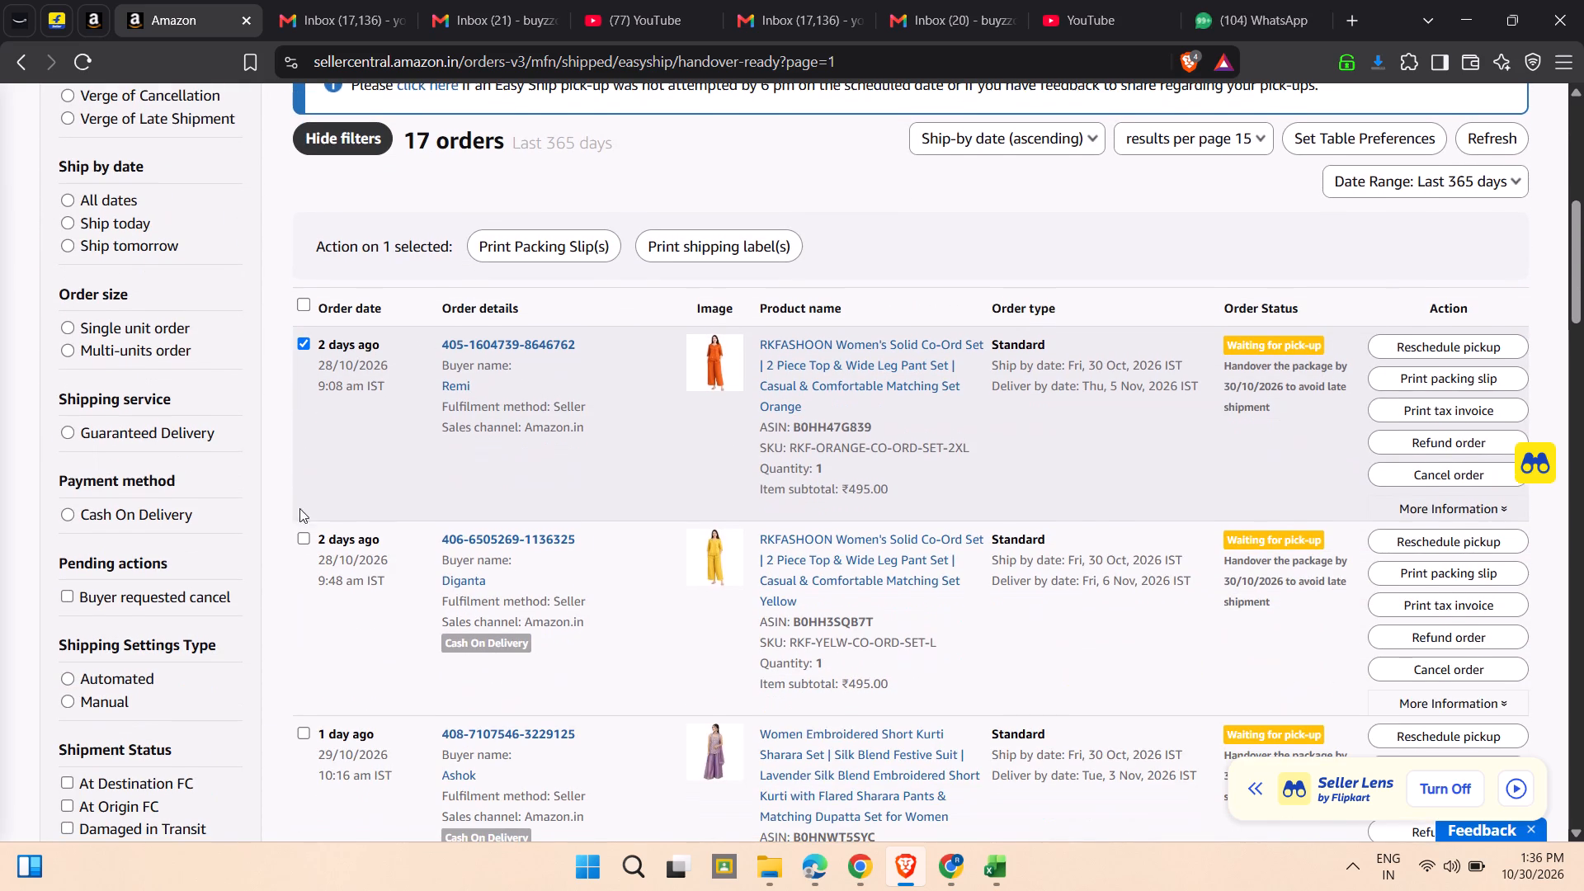
pyautogui.click(308, 539)
pyautogui.scroll(-2, 308, 539)
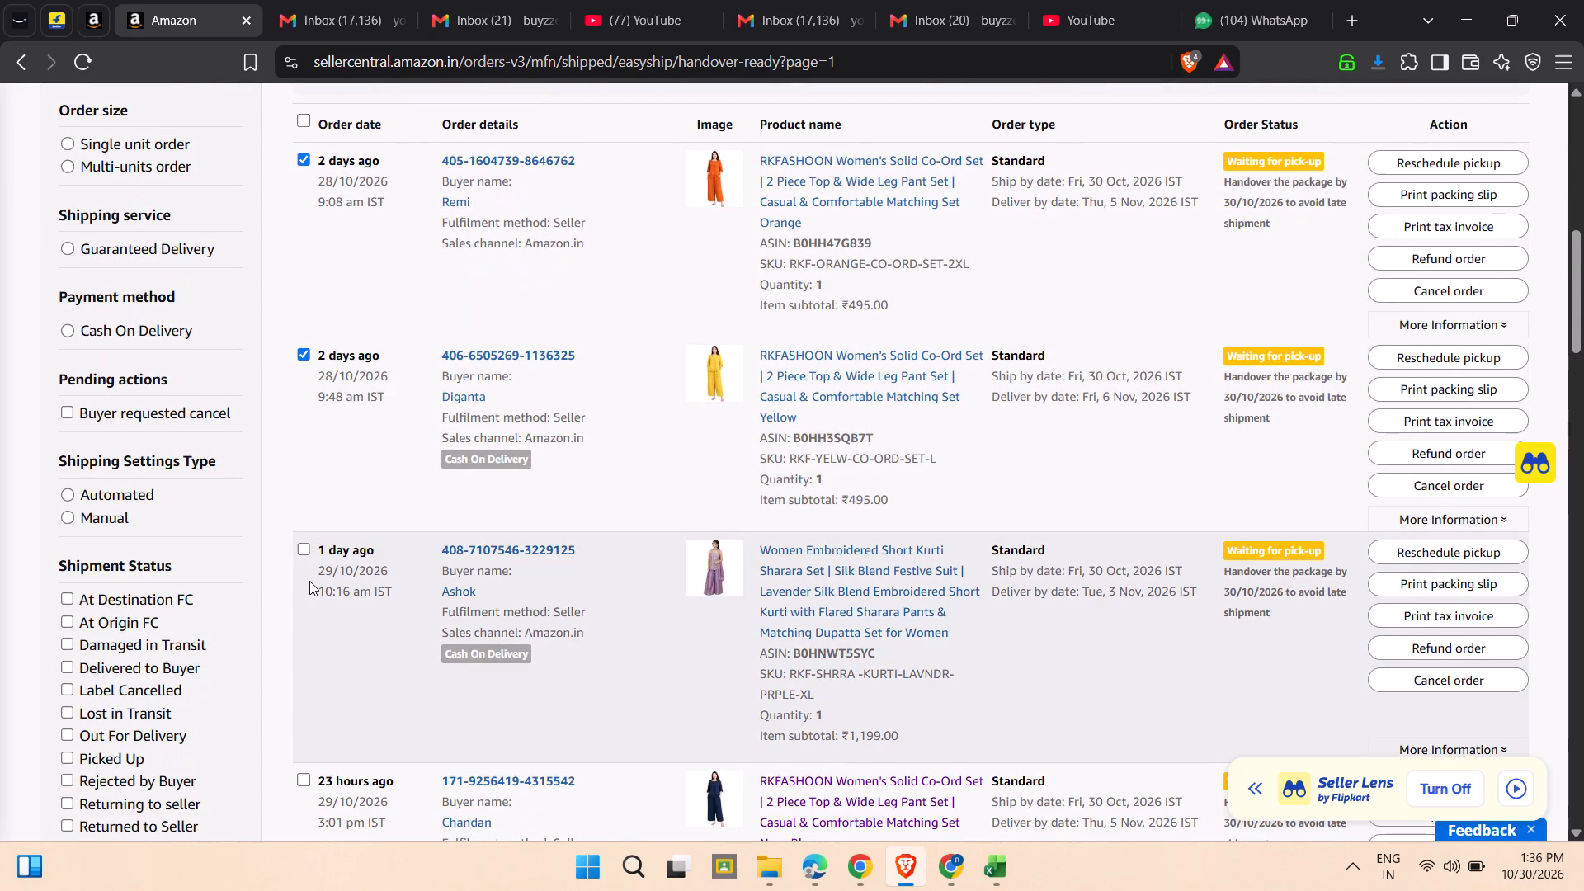
pyautogui.click(304, 549)
pyautogui.scroll(-1, 304, 549)
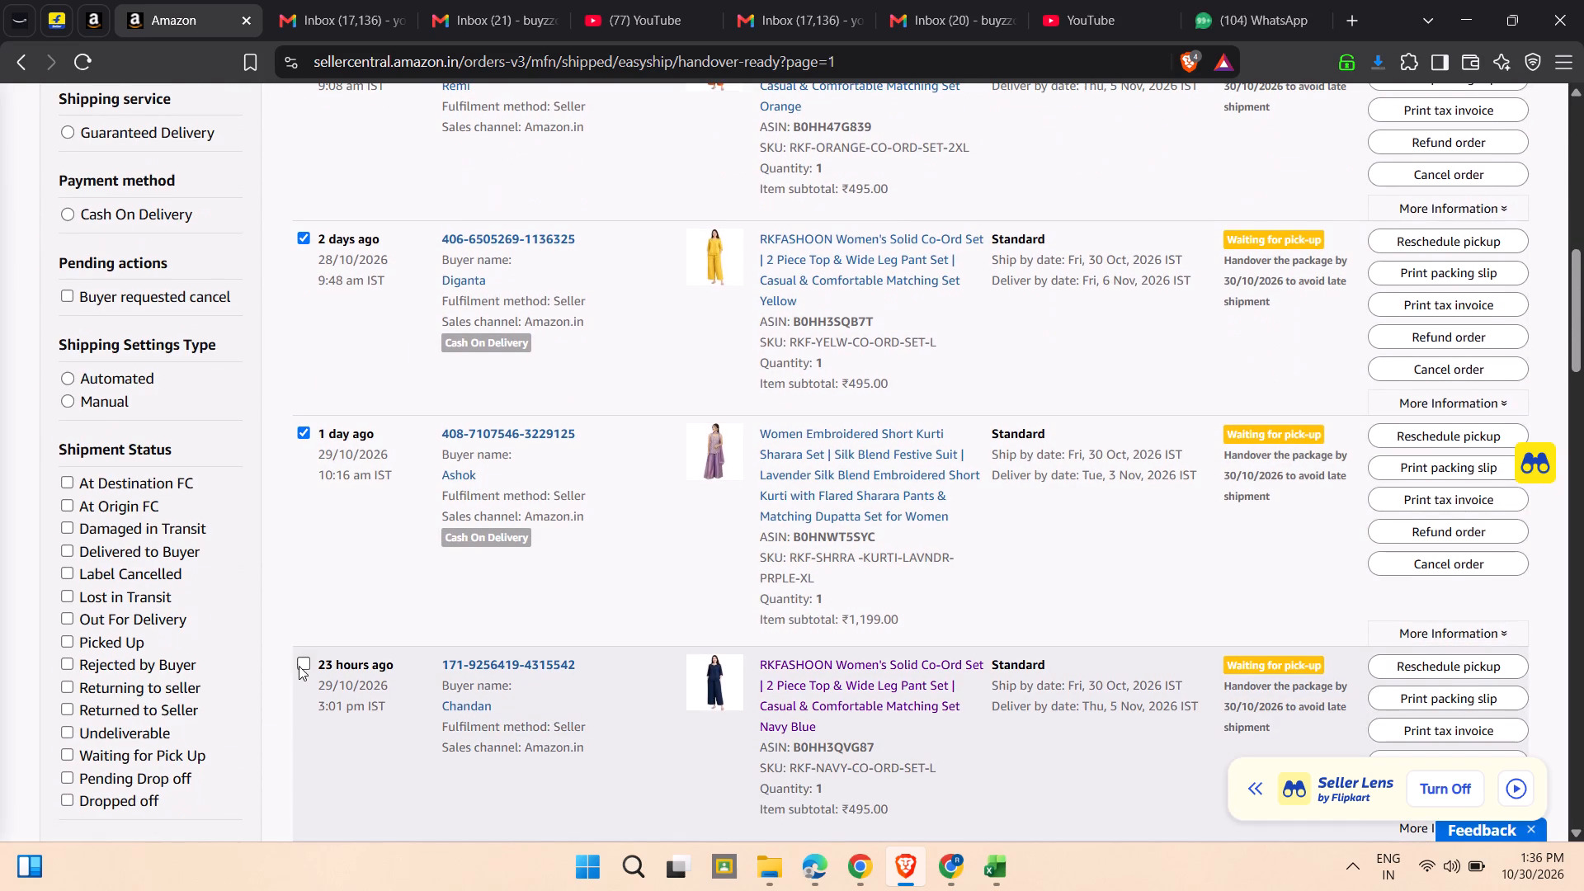
pyautogui.click(299, 666)
# Add the following four 30 Oct orders to the selection: two lavender XL sharara sets, the teal blue 2XL and the lavender M.
pyautogui.scroll(-3, 299, 666)
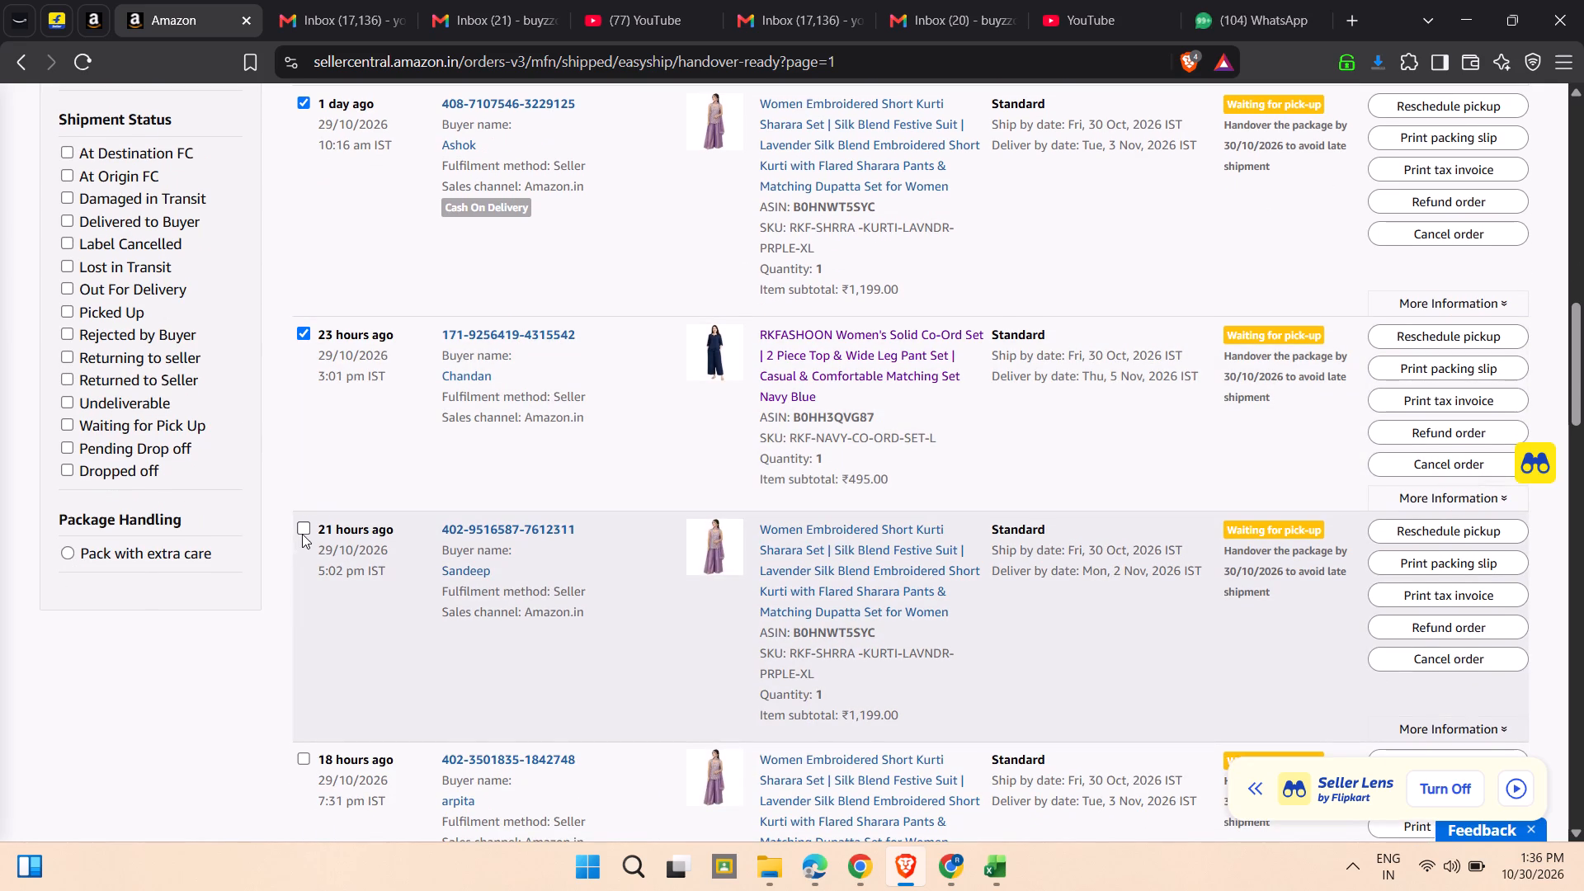
pyautogui.click(302, 533)
pyautogui.scroll(-2, 302, 533)
pyautogui.click(305, 601)
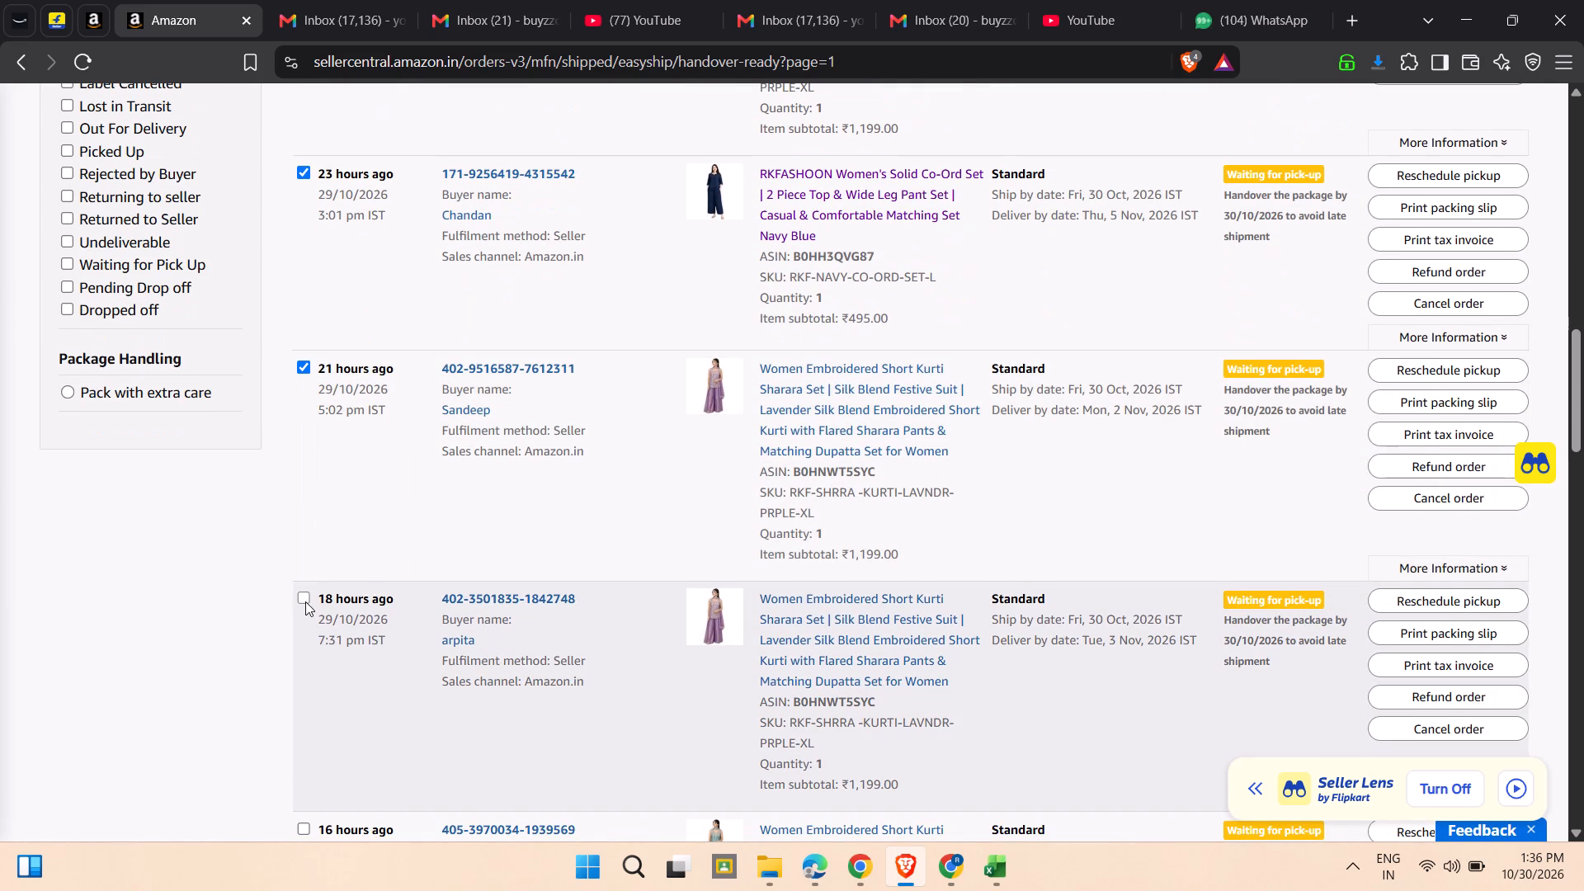
pyautogui.scroll(-2, 305, 601)
pyautogui.click(303, 655)
pyautogui.scroll(-1, 303, 655)
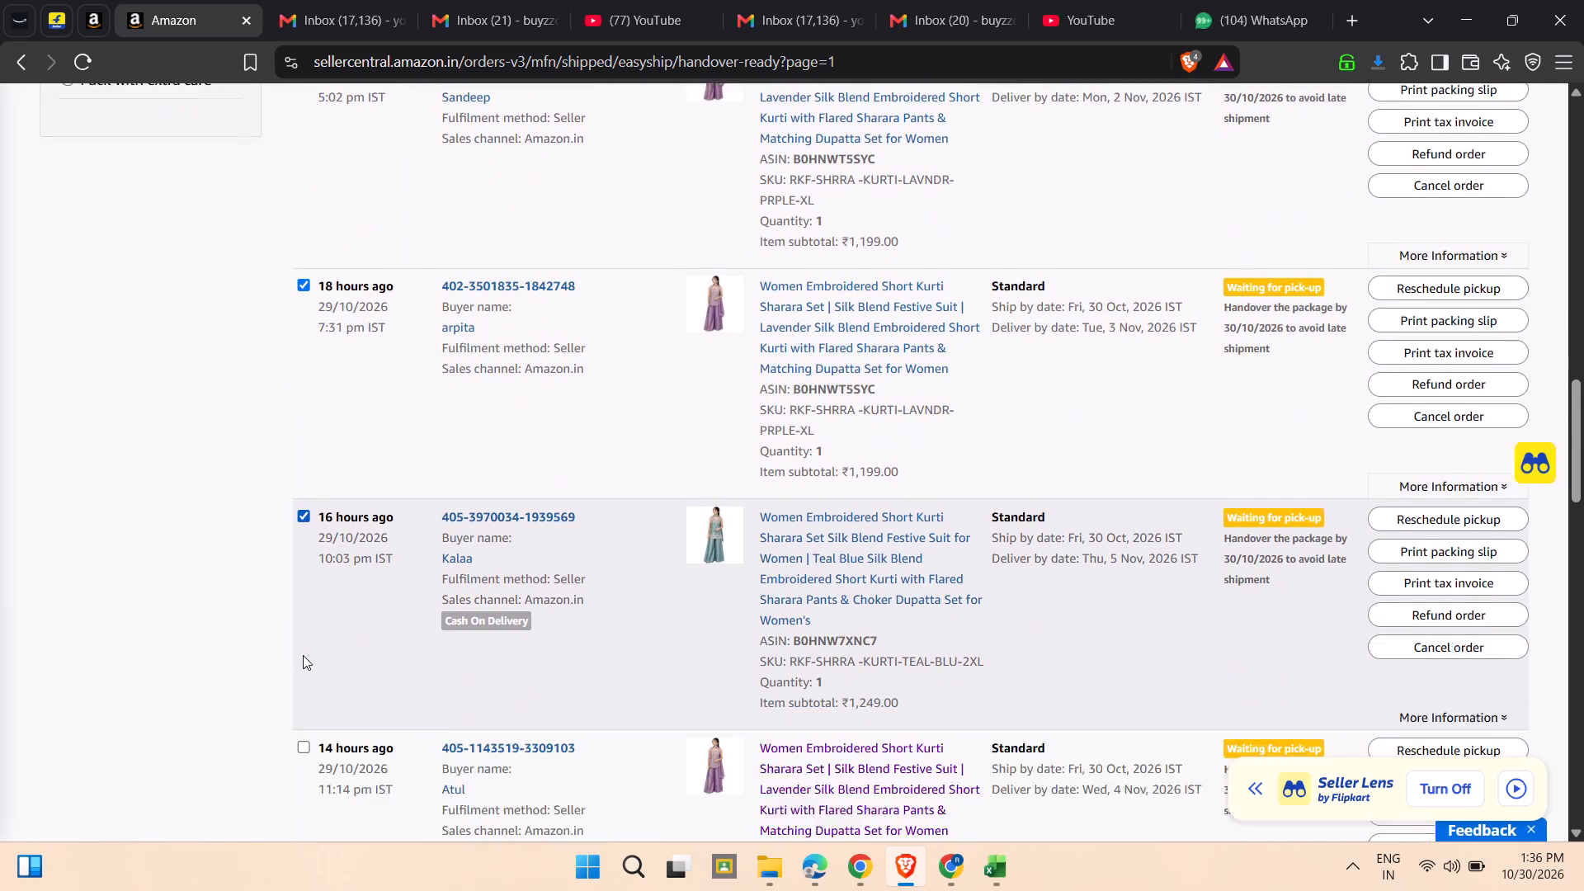
pyautogui.scroll(-1, 303, 655)
pyautogui.click(304, 674)
# Add the remaining four 30 Oct co-ord set orders to the selection, from the yellow L through the navy 2XL.
pyautogui.scroll(-1, 304, 674)
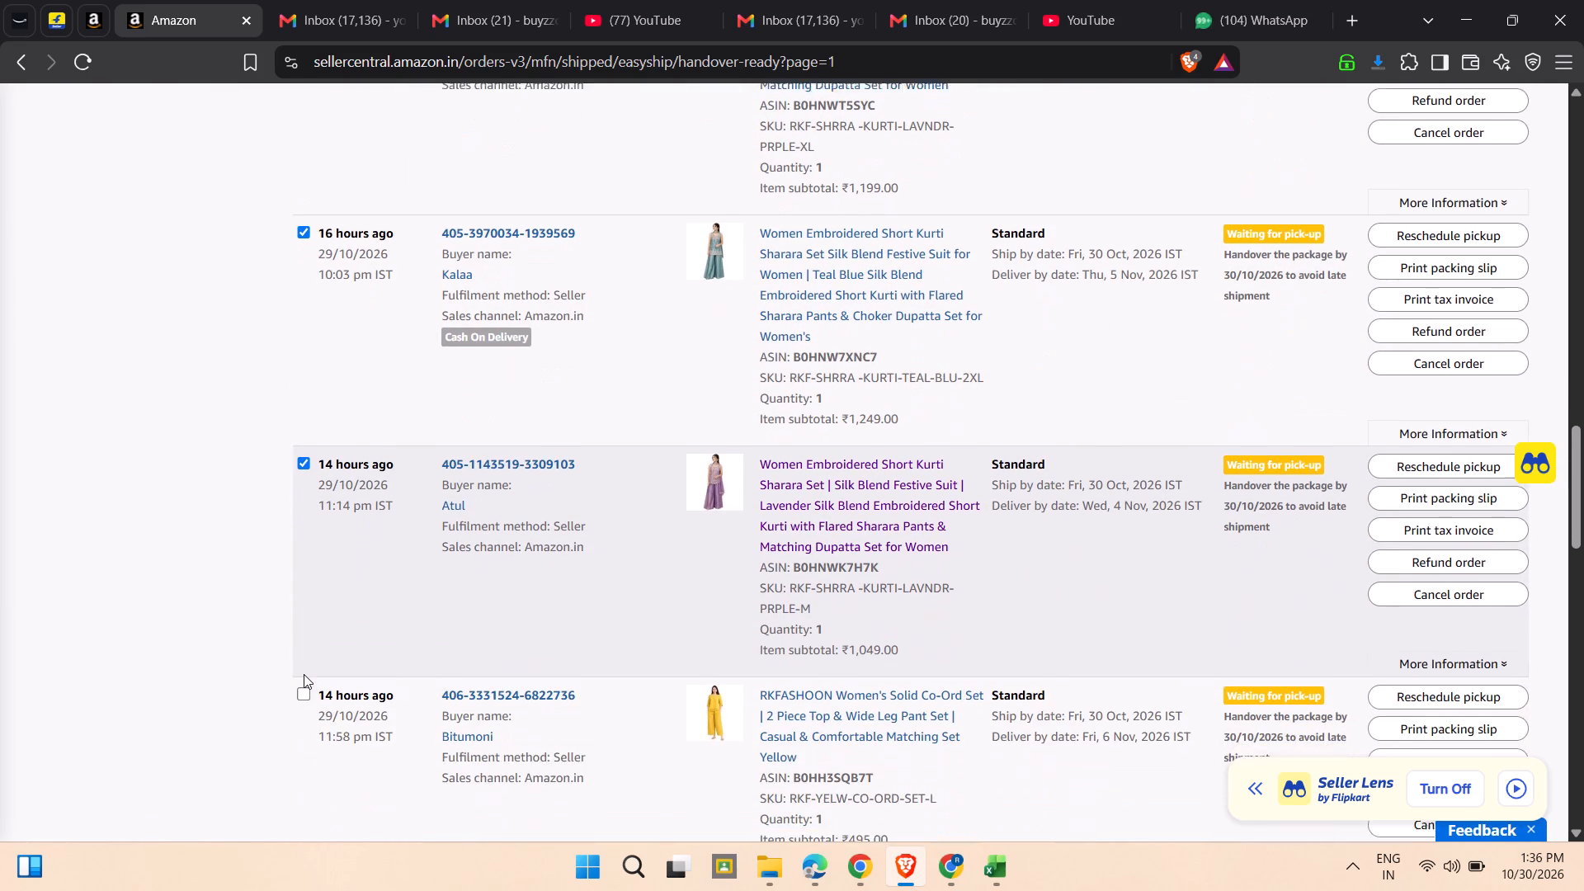
pyautogui.scroll(-1, 304, 674)
pyautogui.click(300, 684)
pyautogui.scroll(-2, 300, 684)
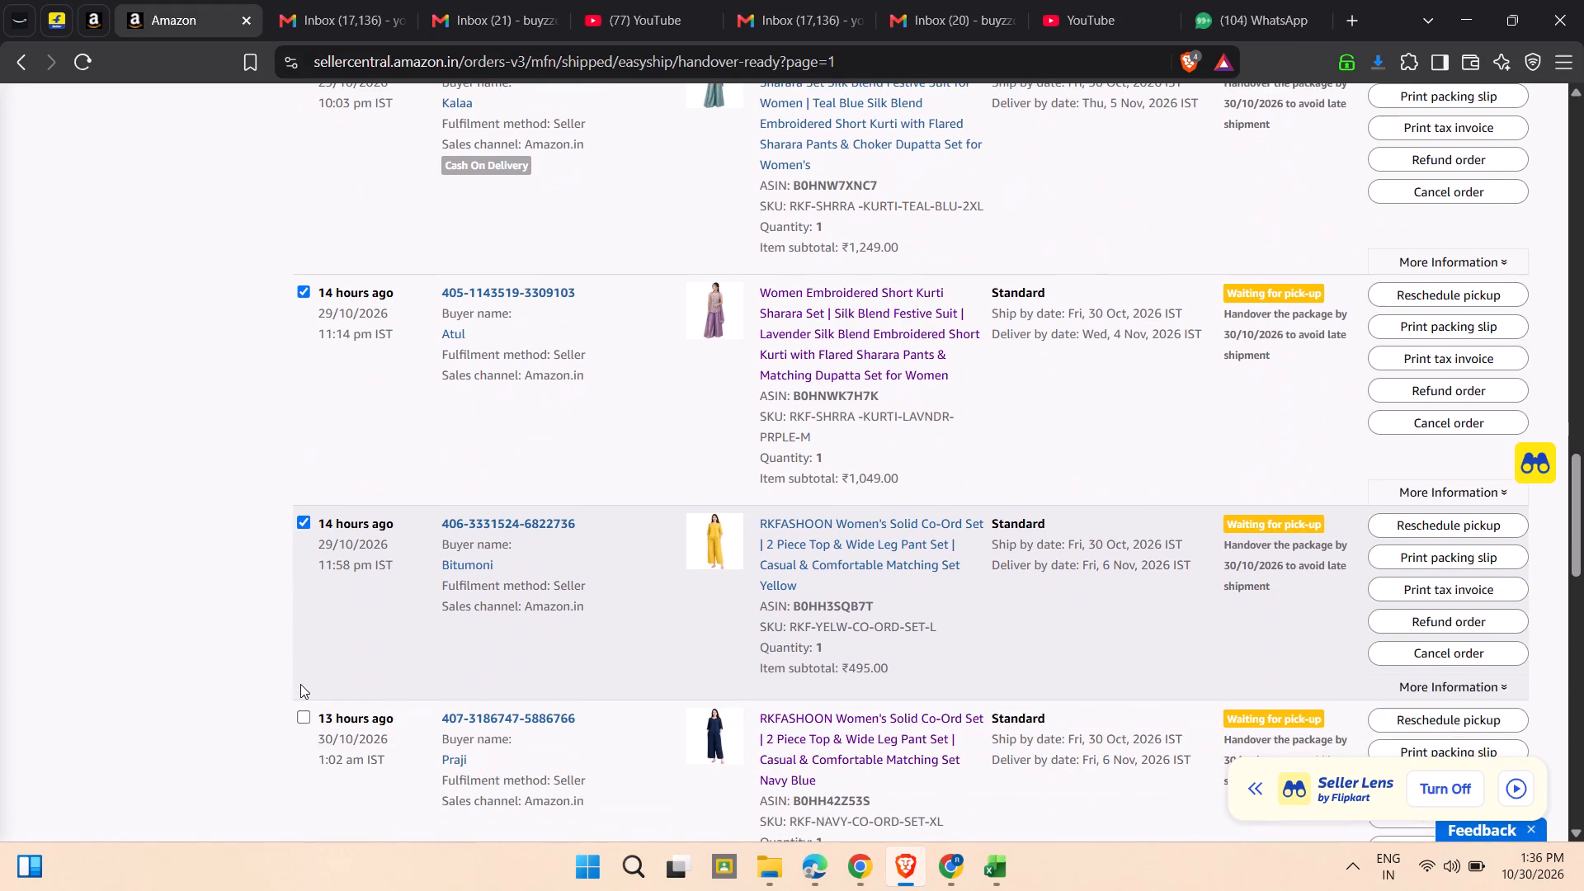
pyautogui.scroll(-1, 323, 749)
pyautogui.click(305, 593)
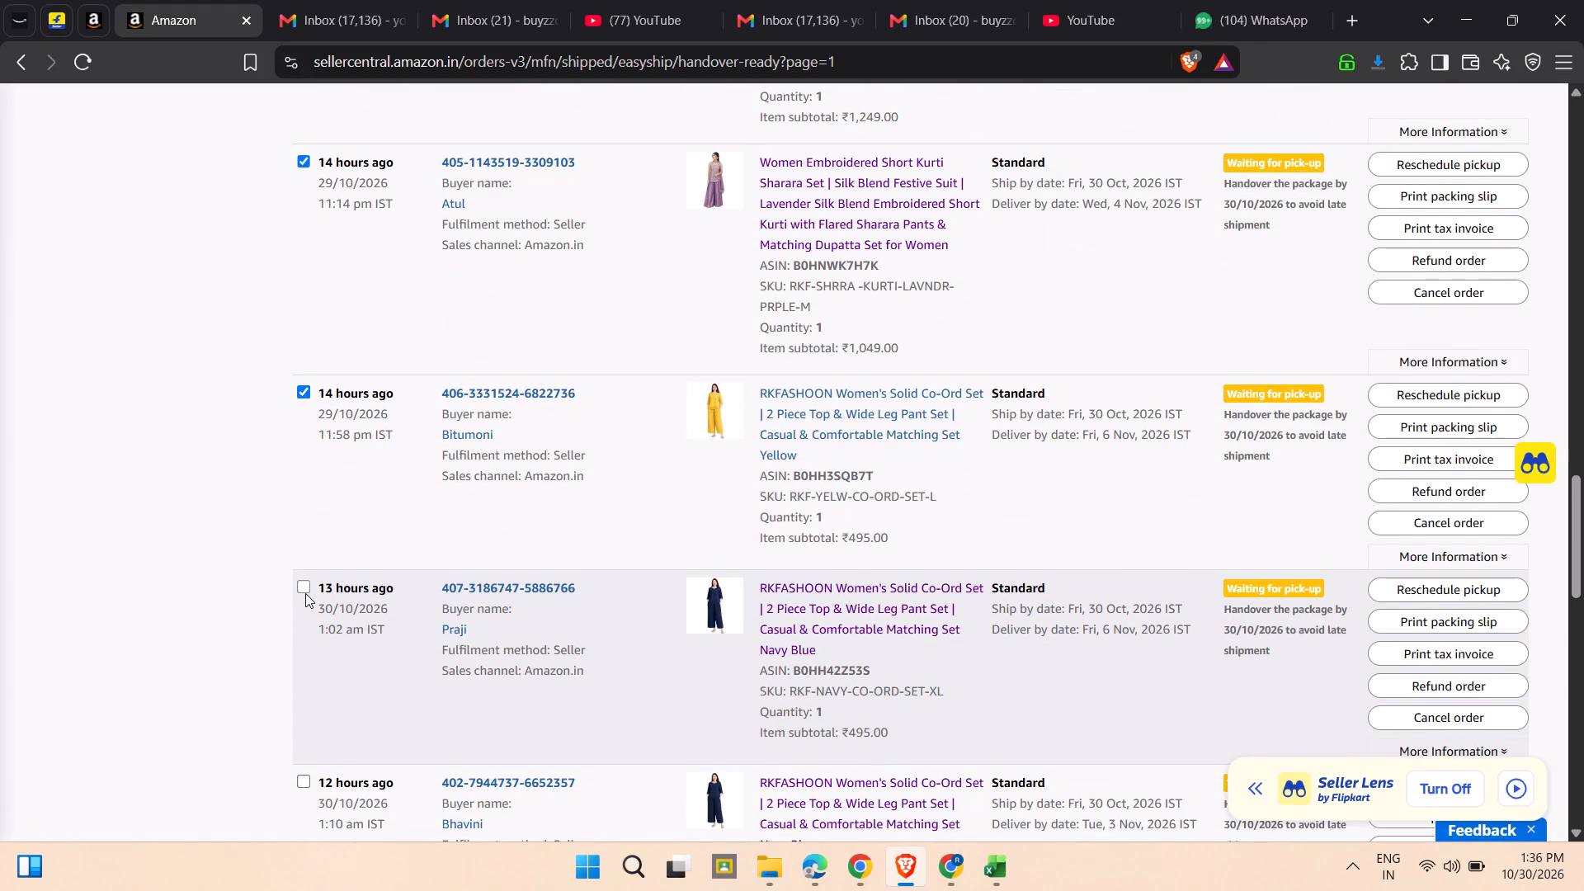
pyautogui.scroll(-1, 305, 593)
pyautogui.click(306, 641)
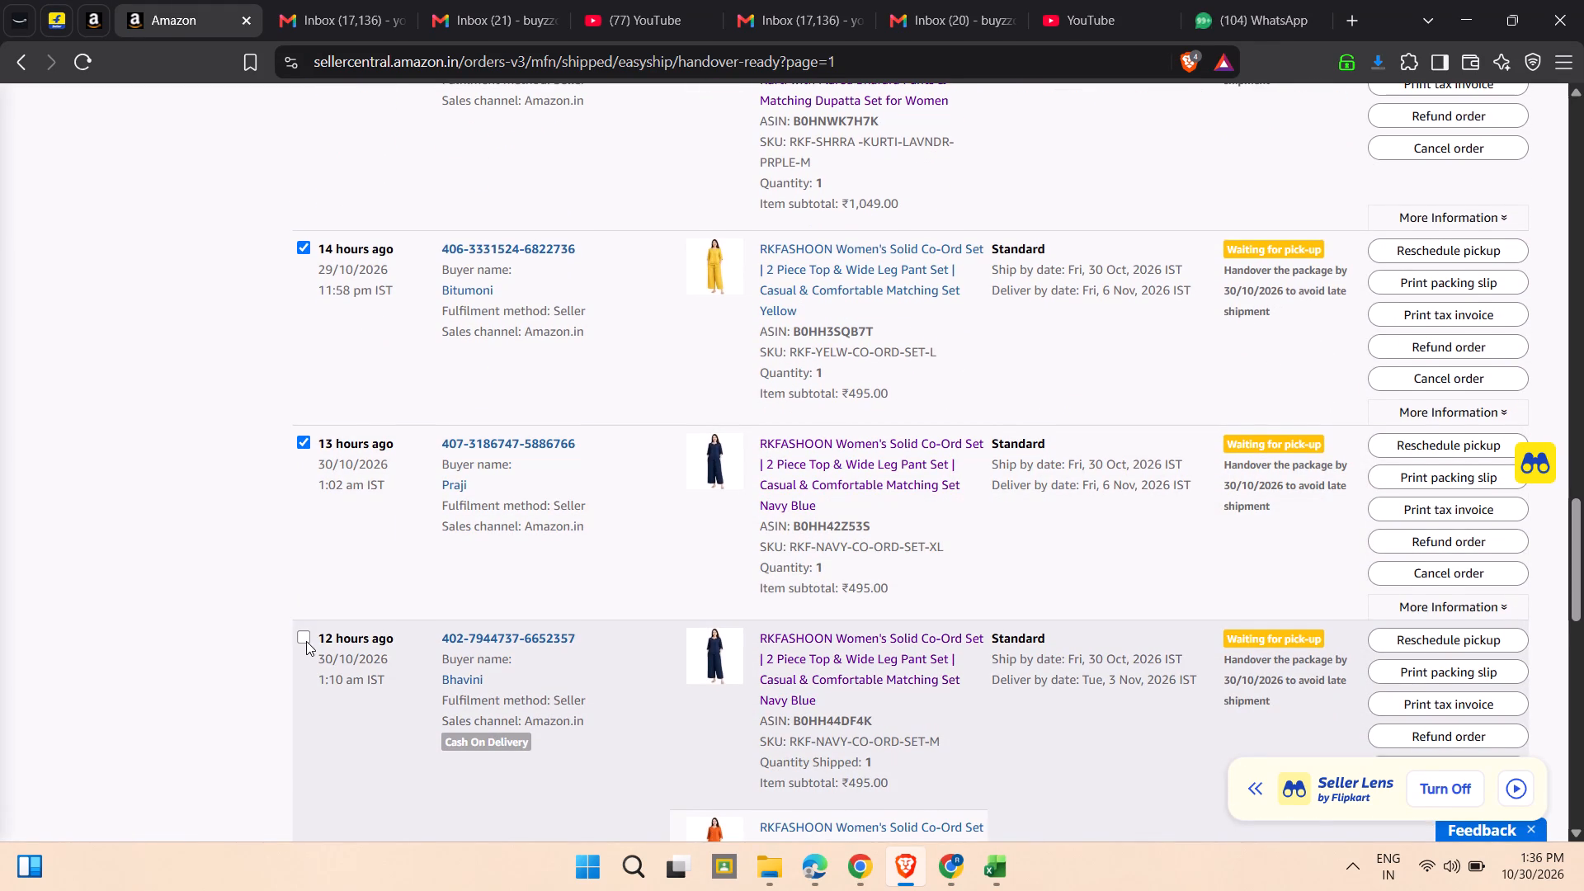
pyautogui.scroll(-5, 306, 641)
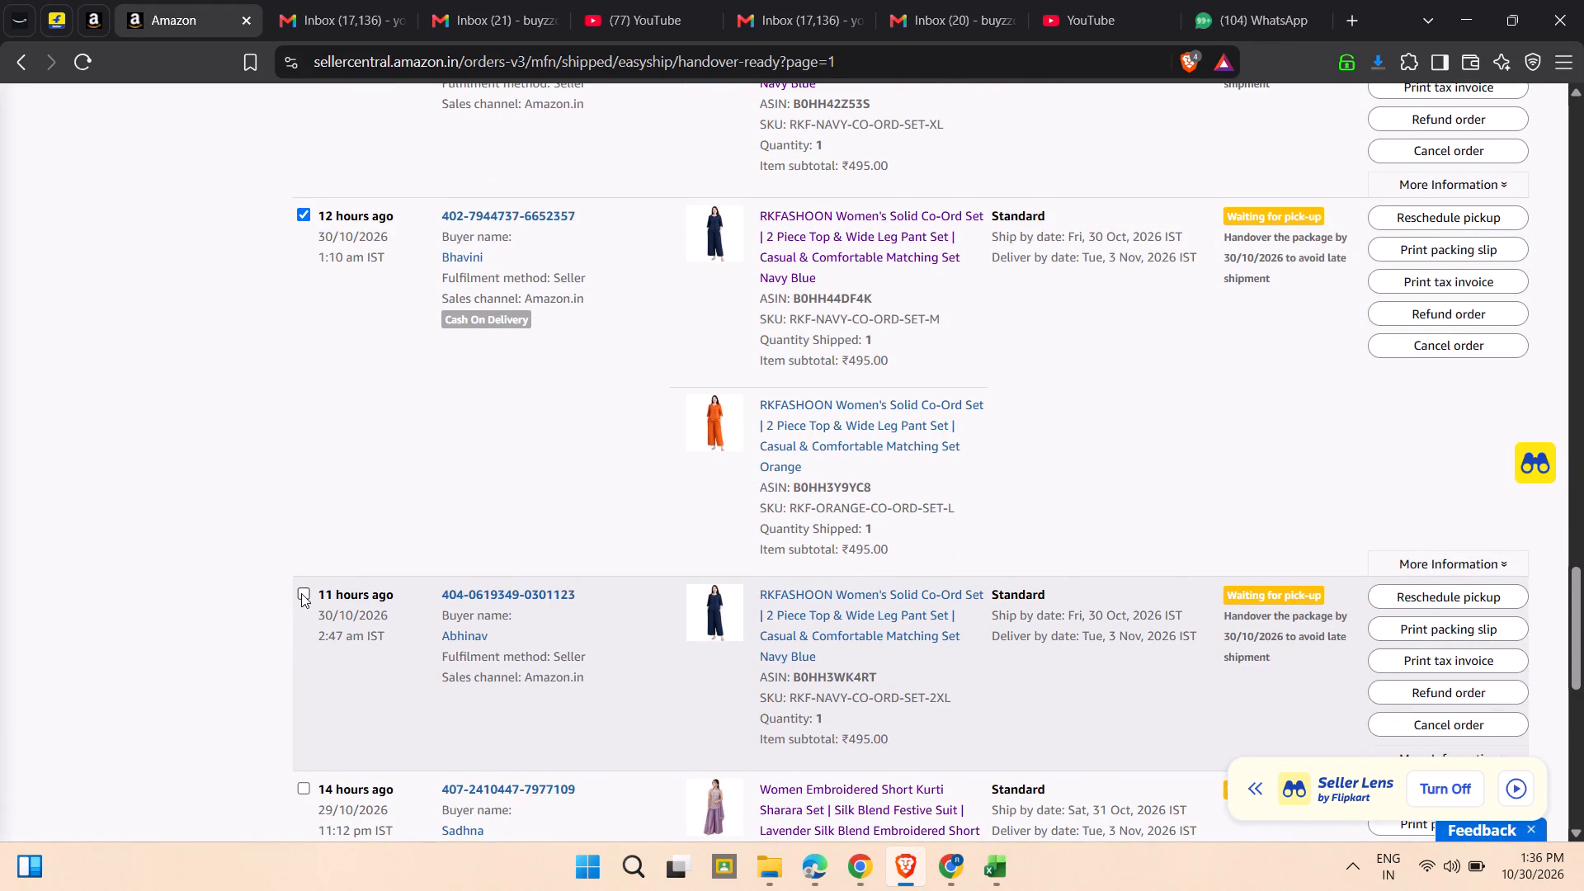
pyautogui.click(301, 593)
# Leave the 31 Oct orders unselected and request bulk shipping labels for all selected 30 Oct orders.
pyautogui.scroll(-5, 301, 593)
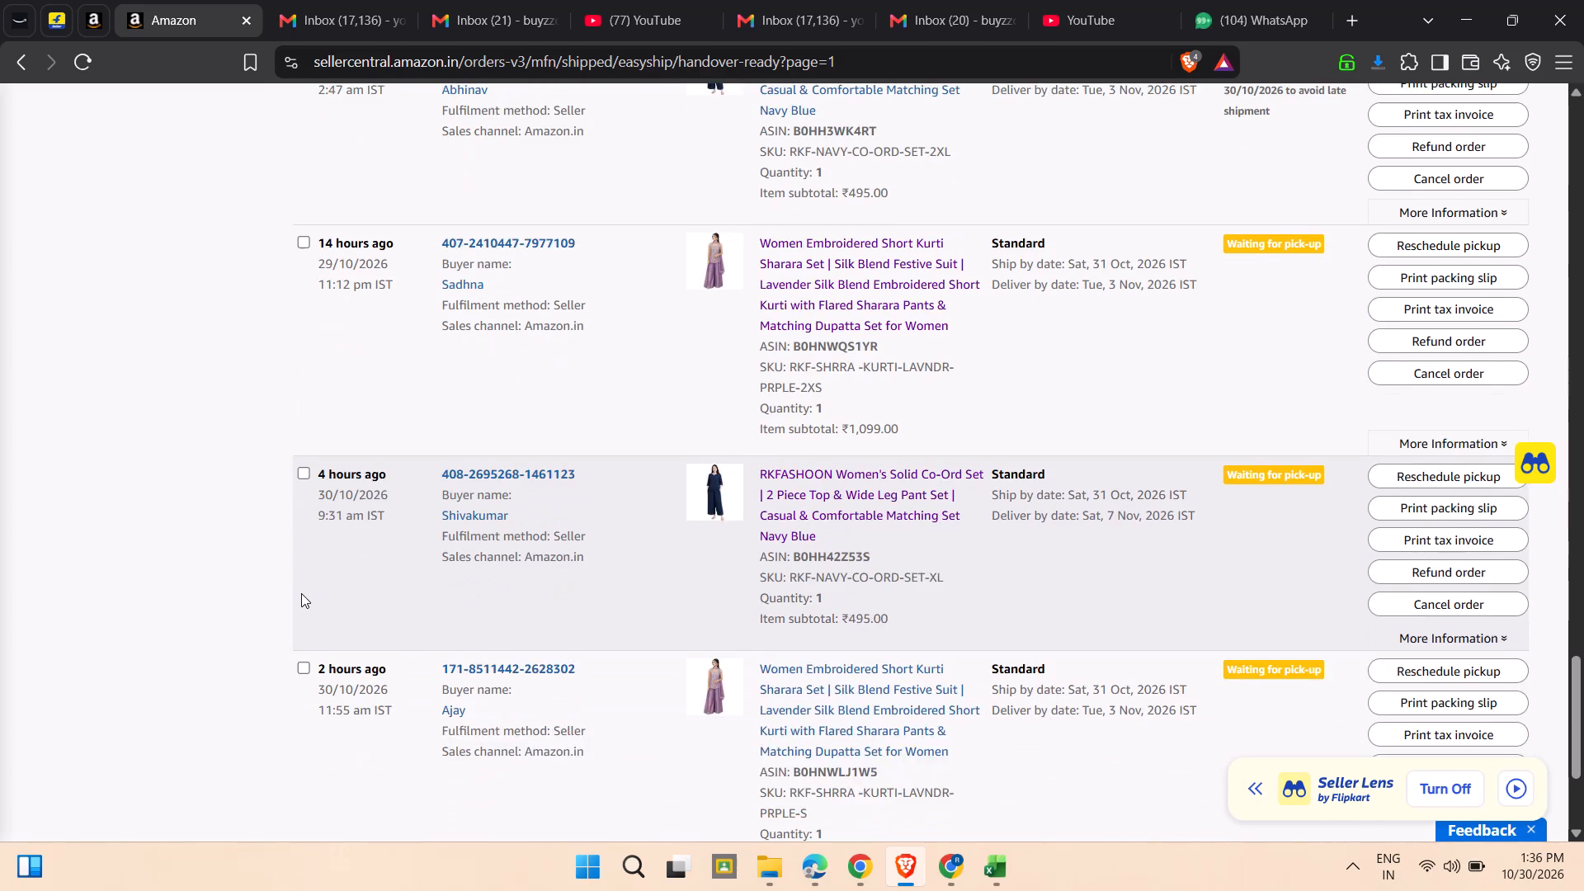
pyautogui.scroll(-4, 301, 593)
pyautogui.scroll(7, 301, 593)
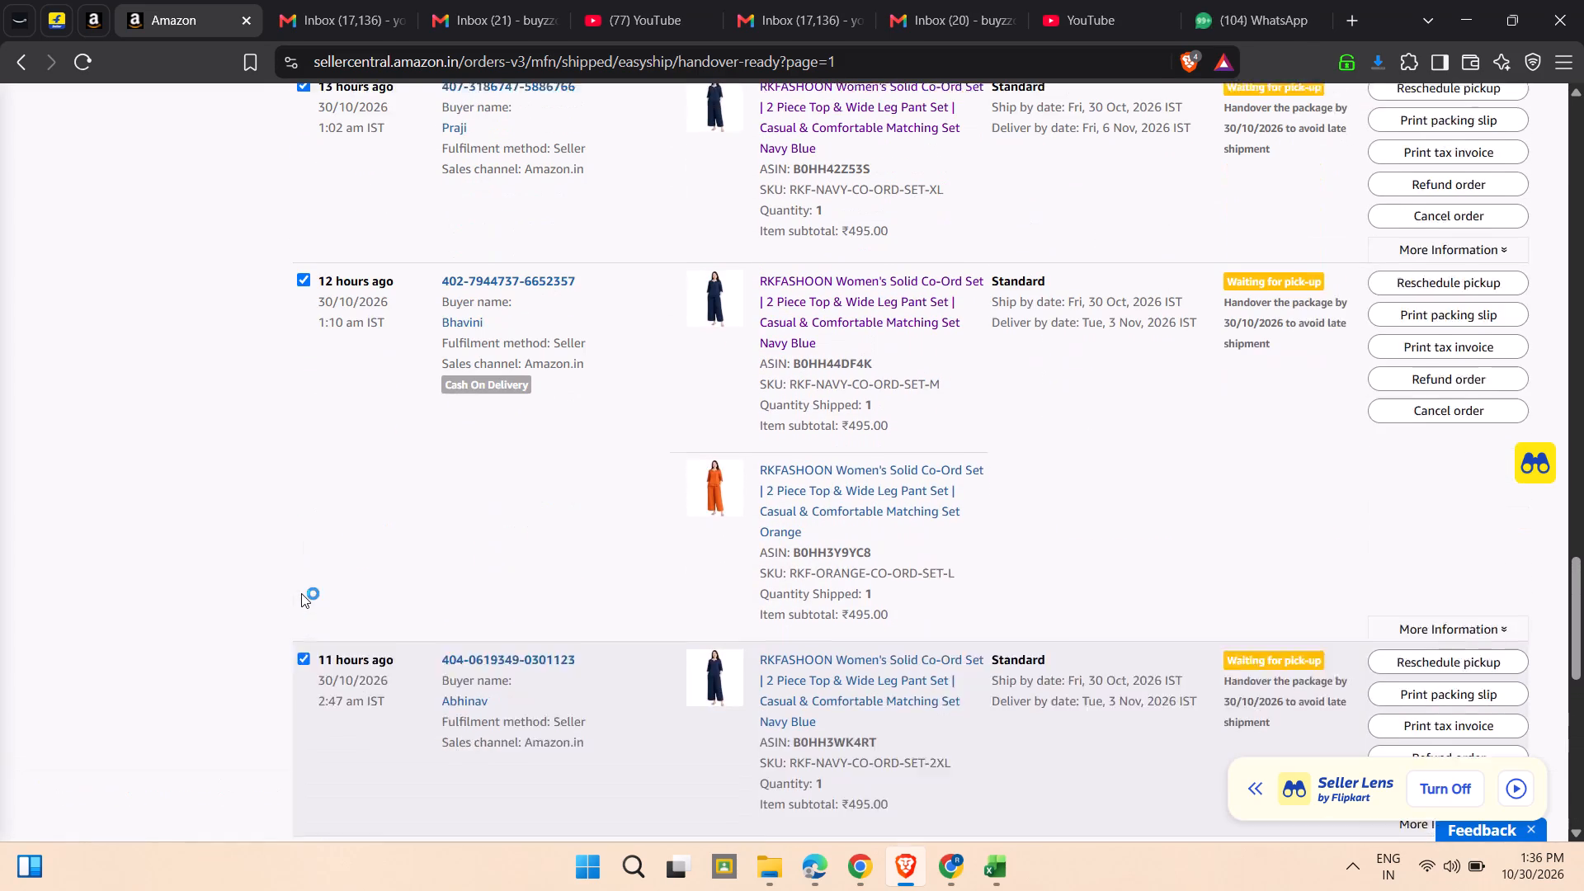
pyautogui.scroll(1, 301, 593)
pyautogui.scroll(16, 602, 239)
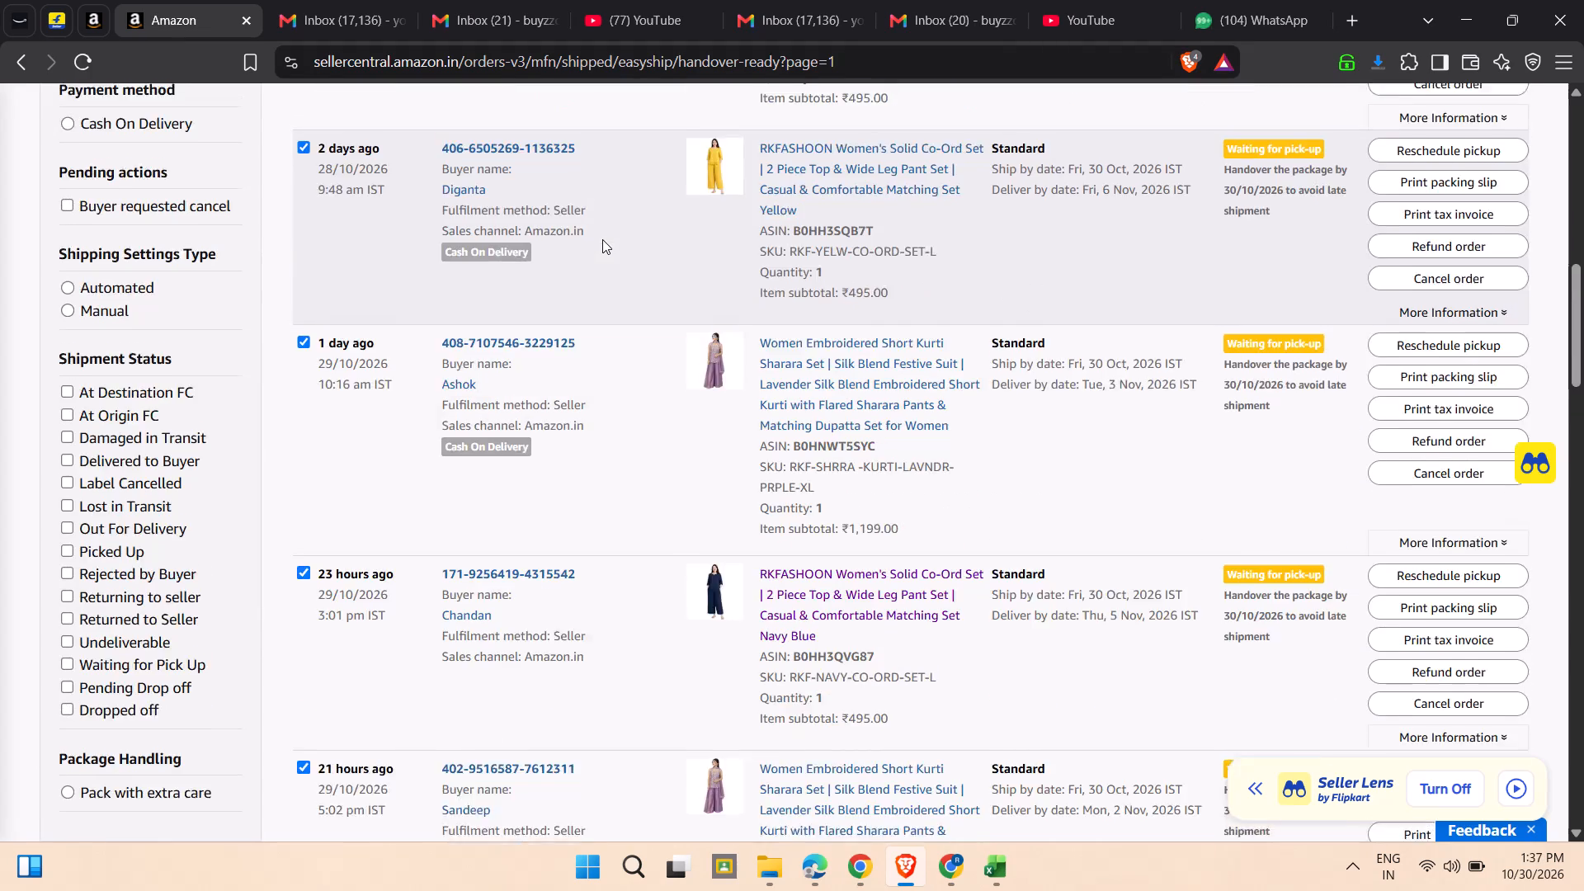
pyautogui.scroll(4, 602, 239)
pyautogui.click(745, 394)
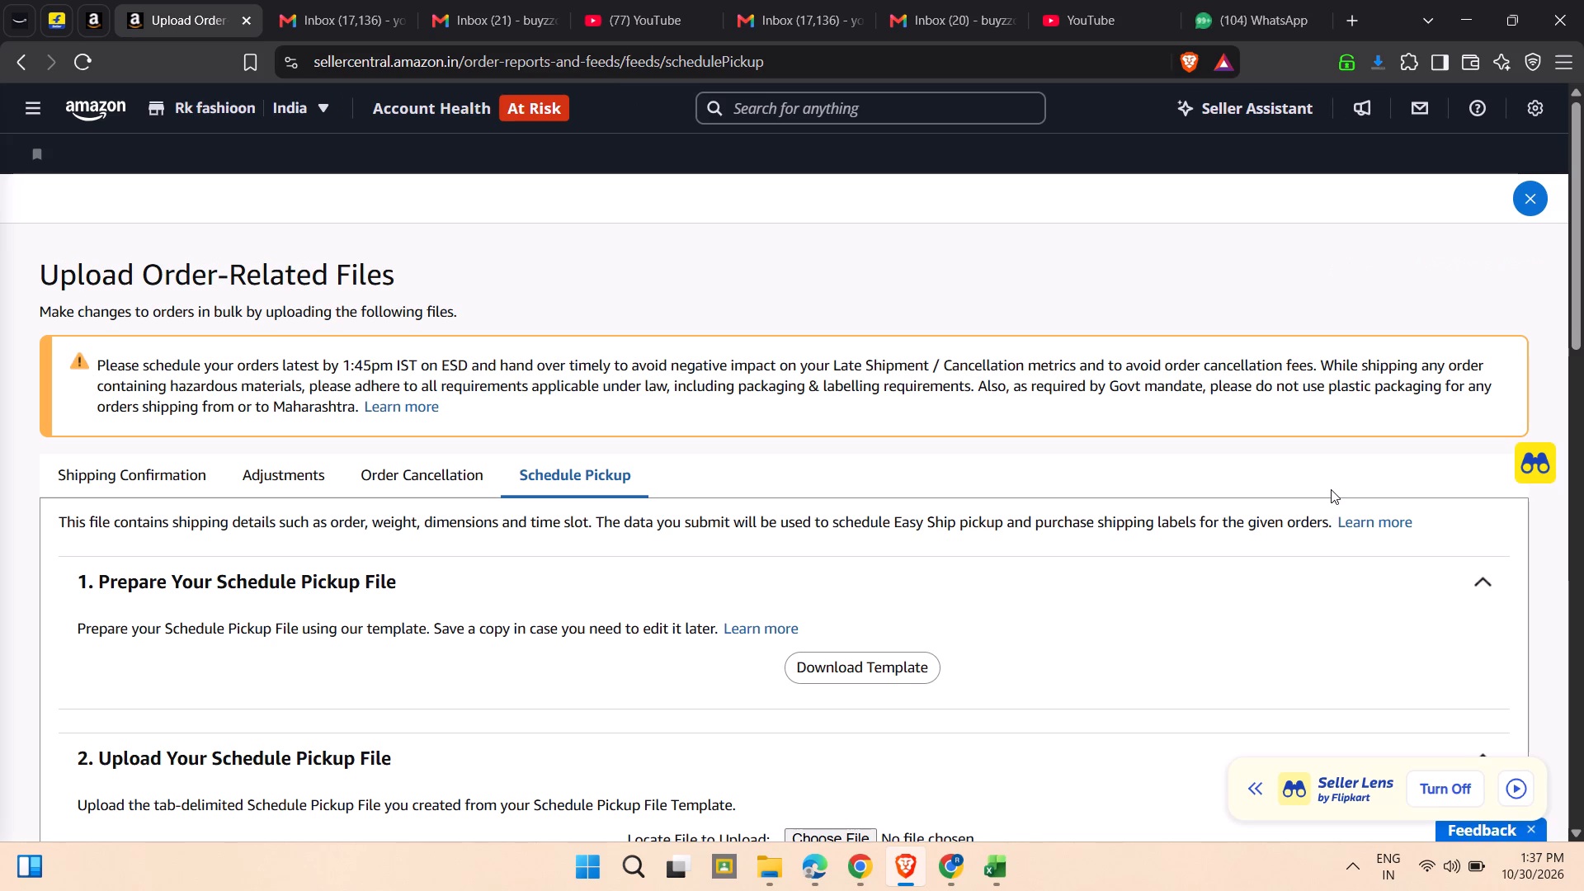
# Refresh the Schedule Pickup upload history and check the status of the newest label batch.
pyautogui.scroll(-2, 1285, 699)
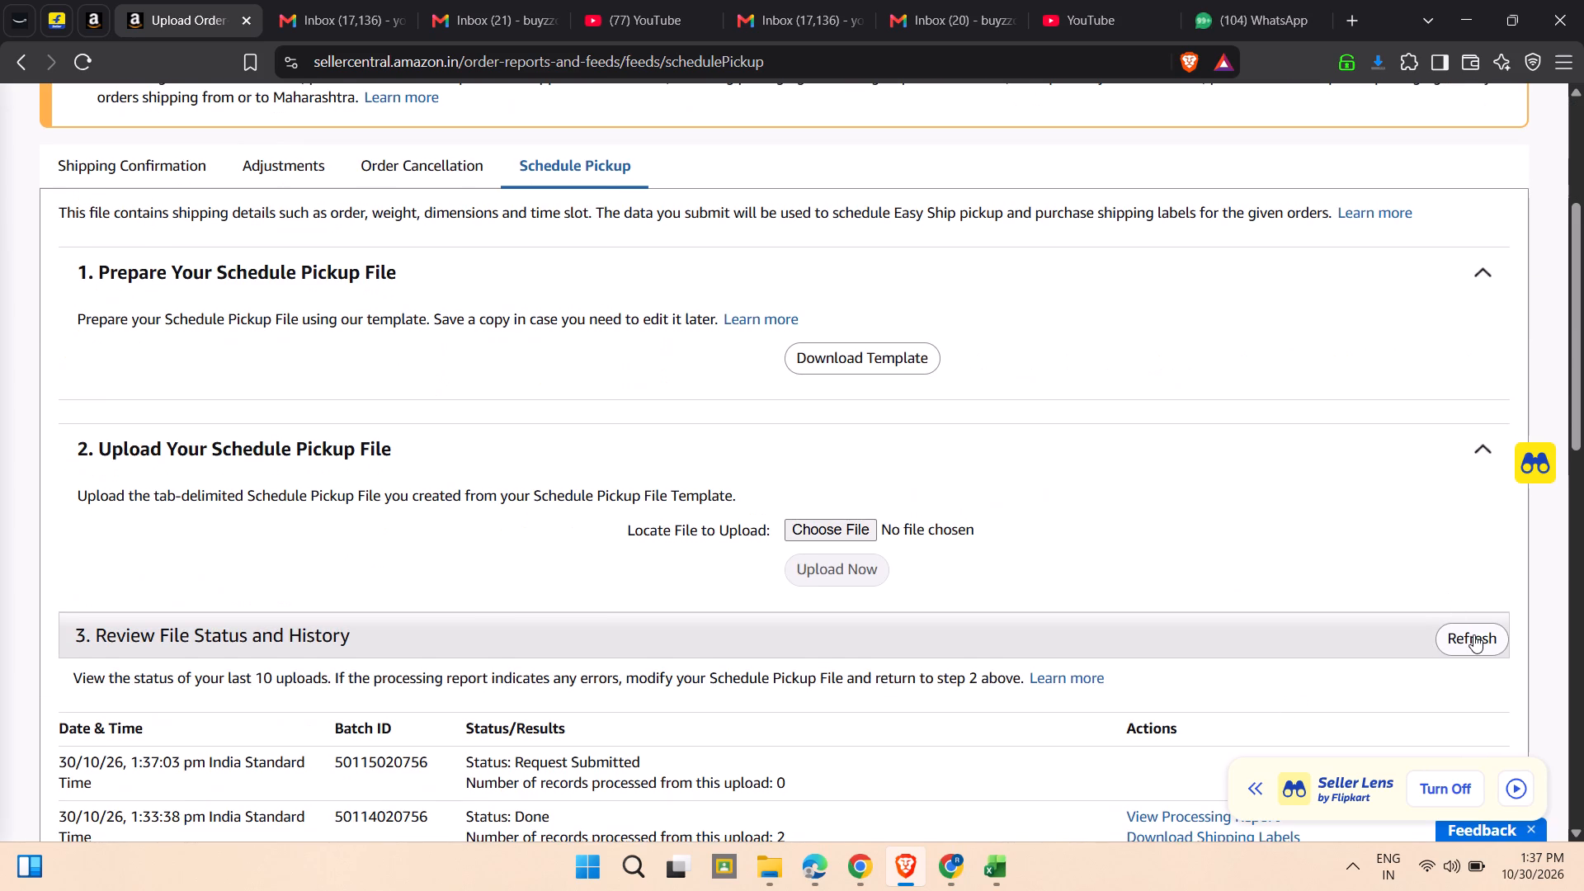
pyautogui.click(1473, 634)
pyautogui.scroll(-1, 1196, 610)
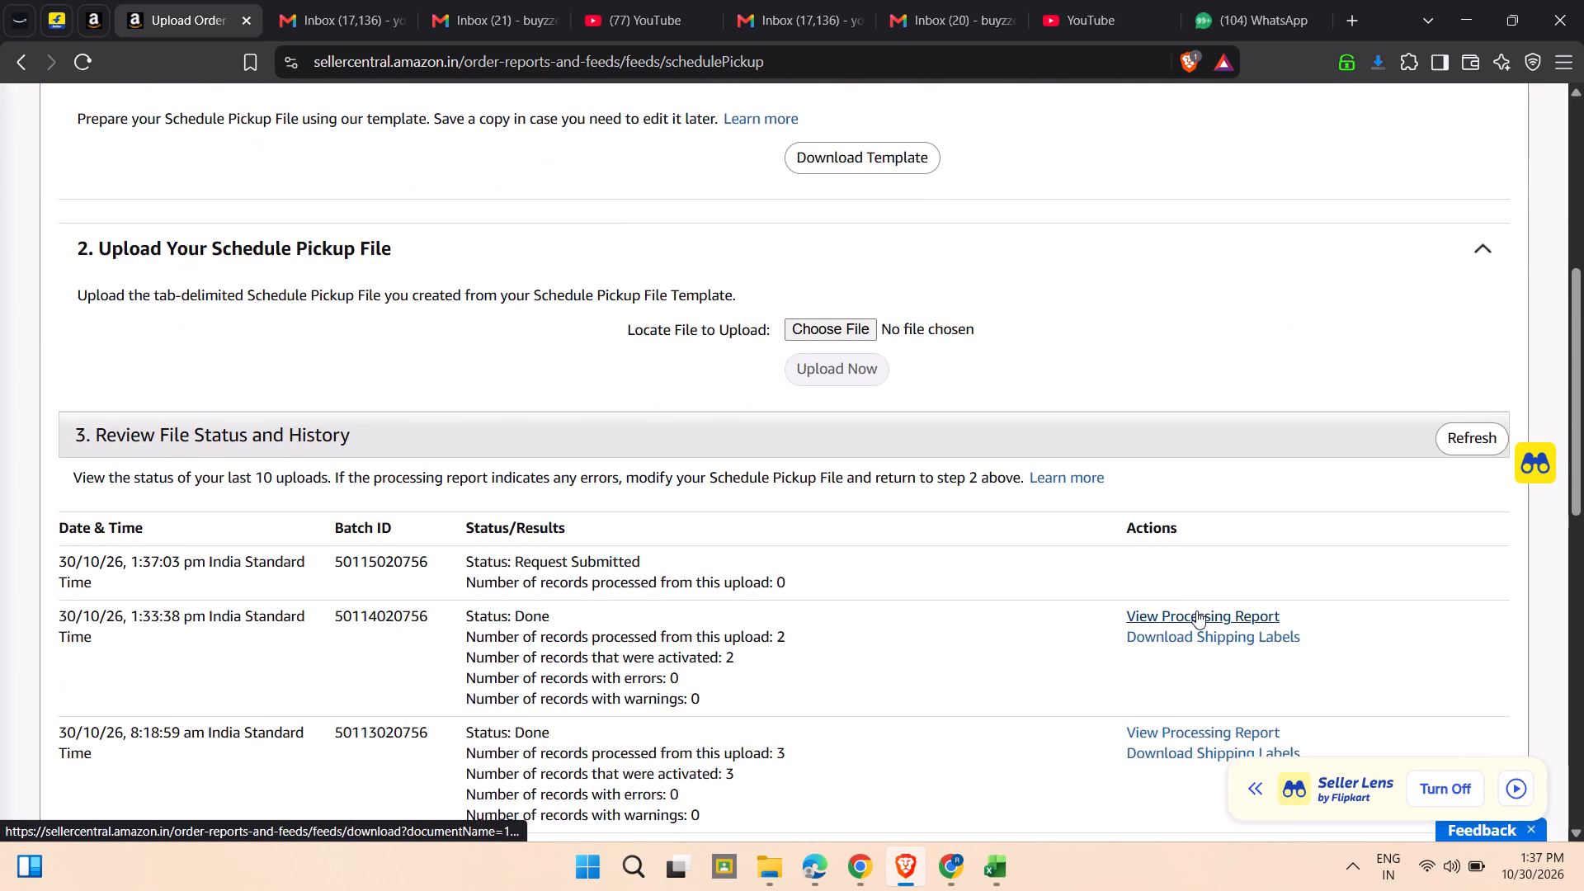
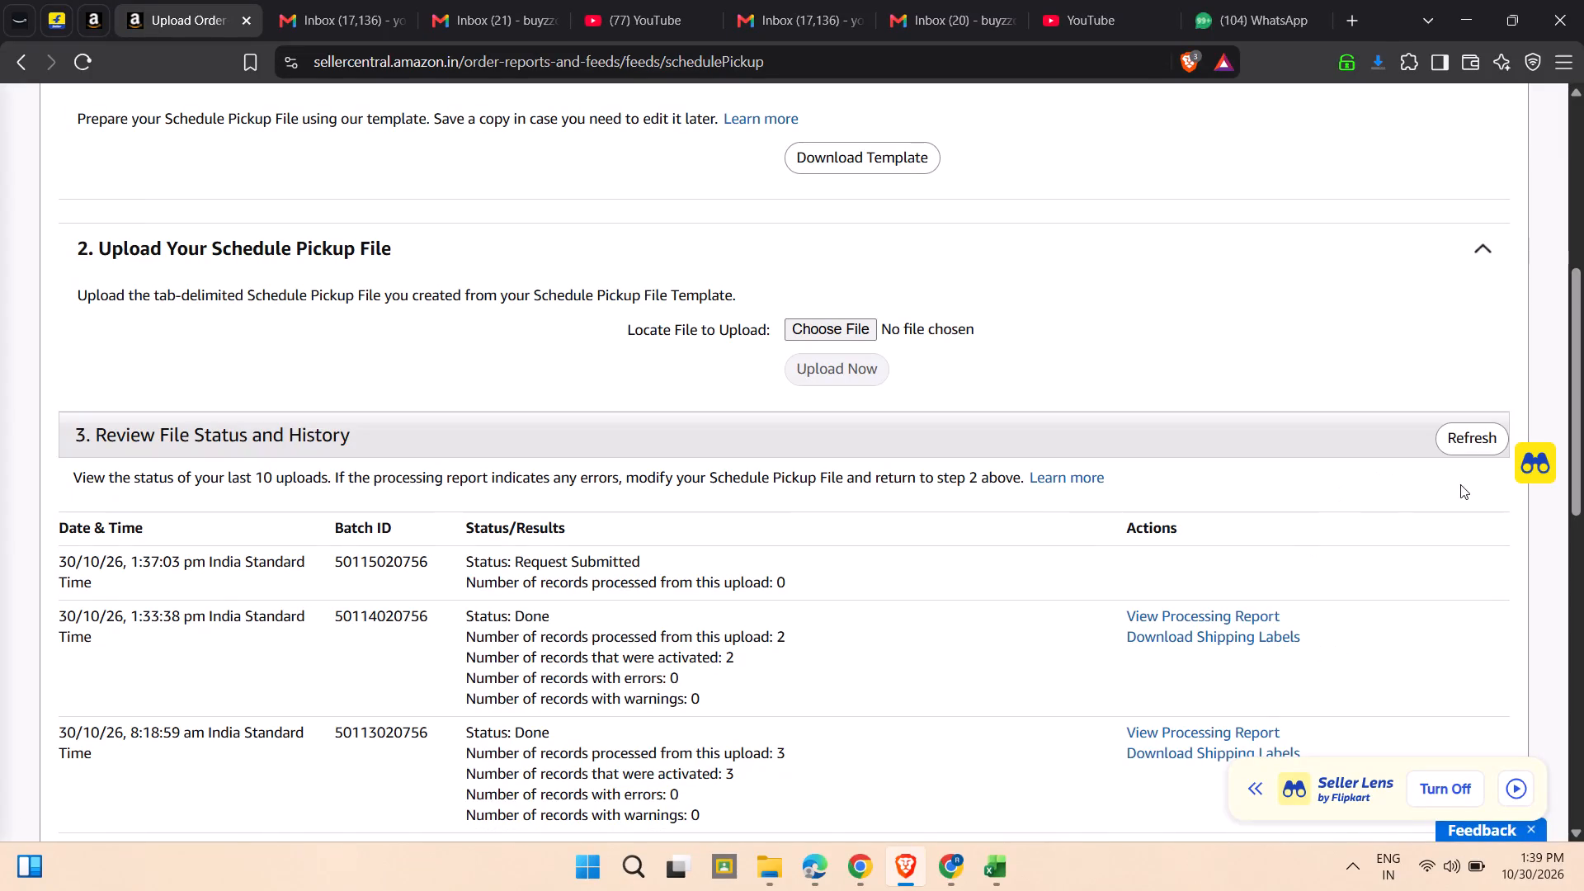
# Refresh the Schedule Pickup upload history and save the 1:37 pm batch's shipping labels PDF in the sharara set folder.
pyautogui.click(1496, 473)
pyautogui.click(1464, 436)
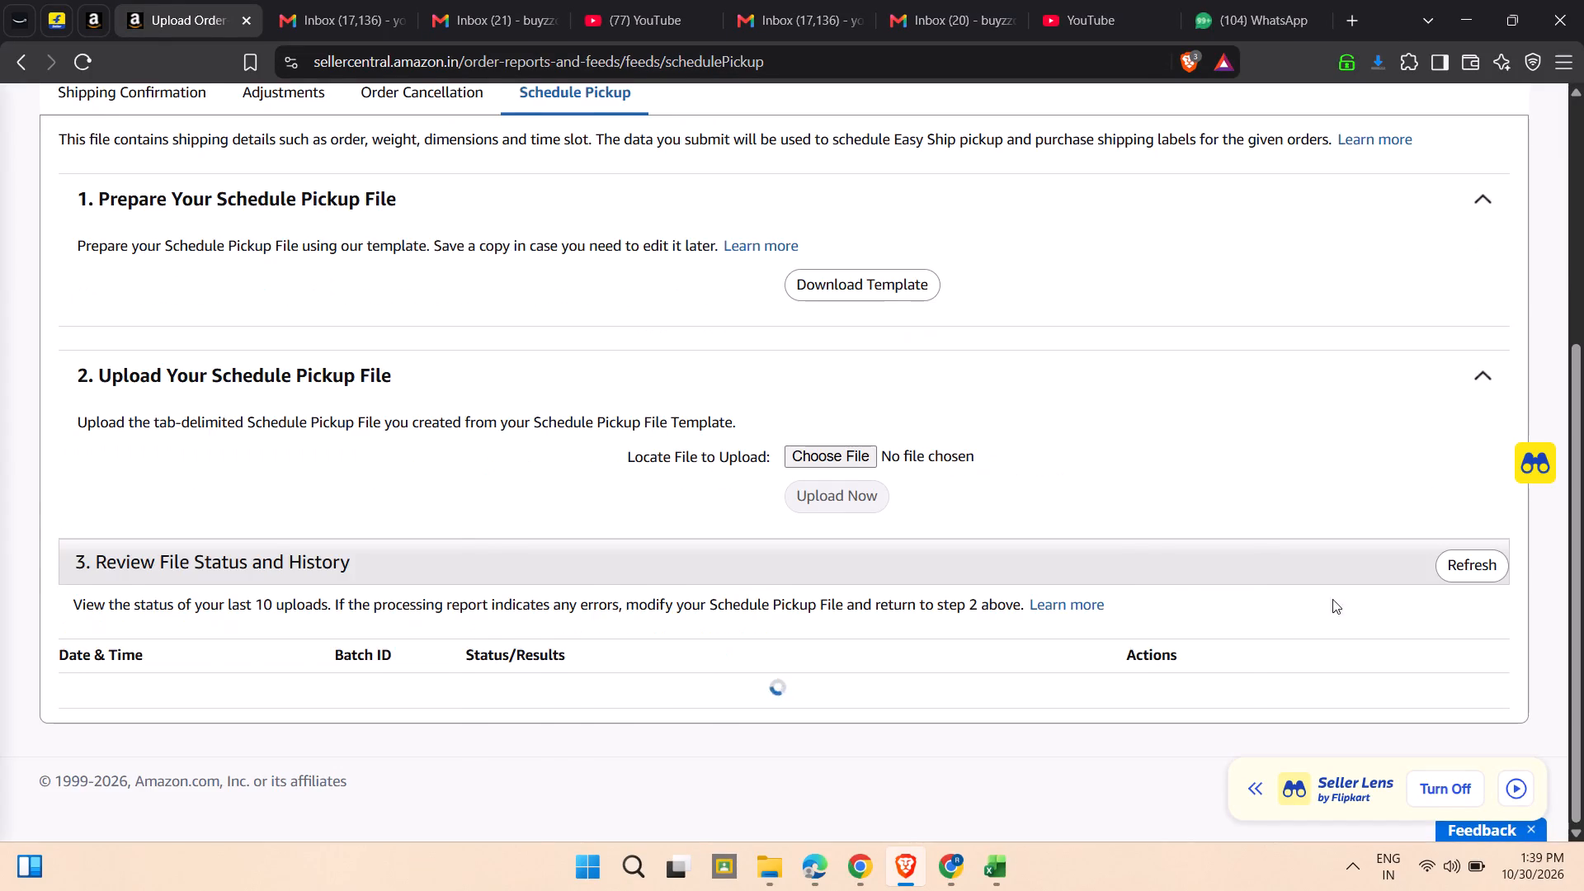
pyautogui.click(1228, 588)
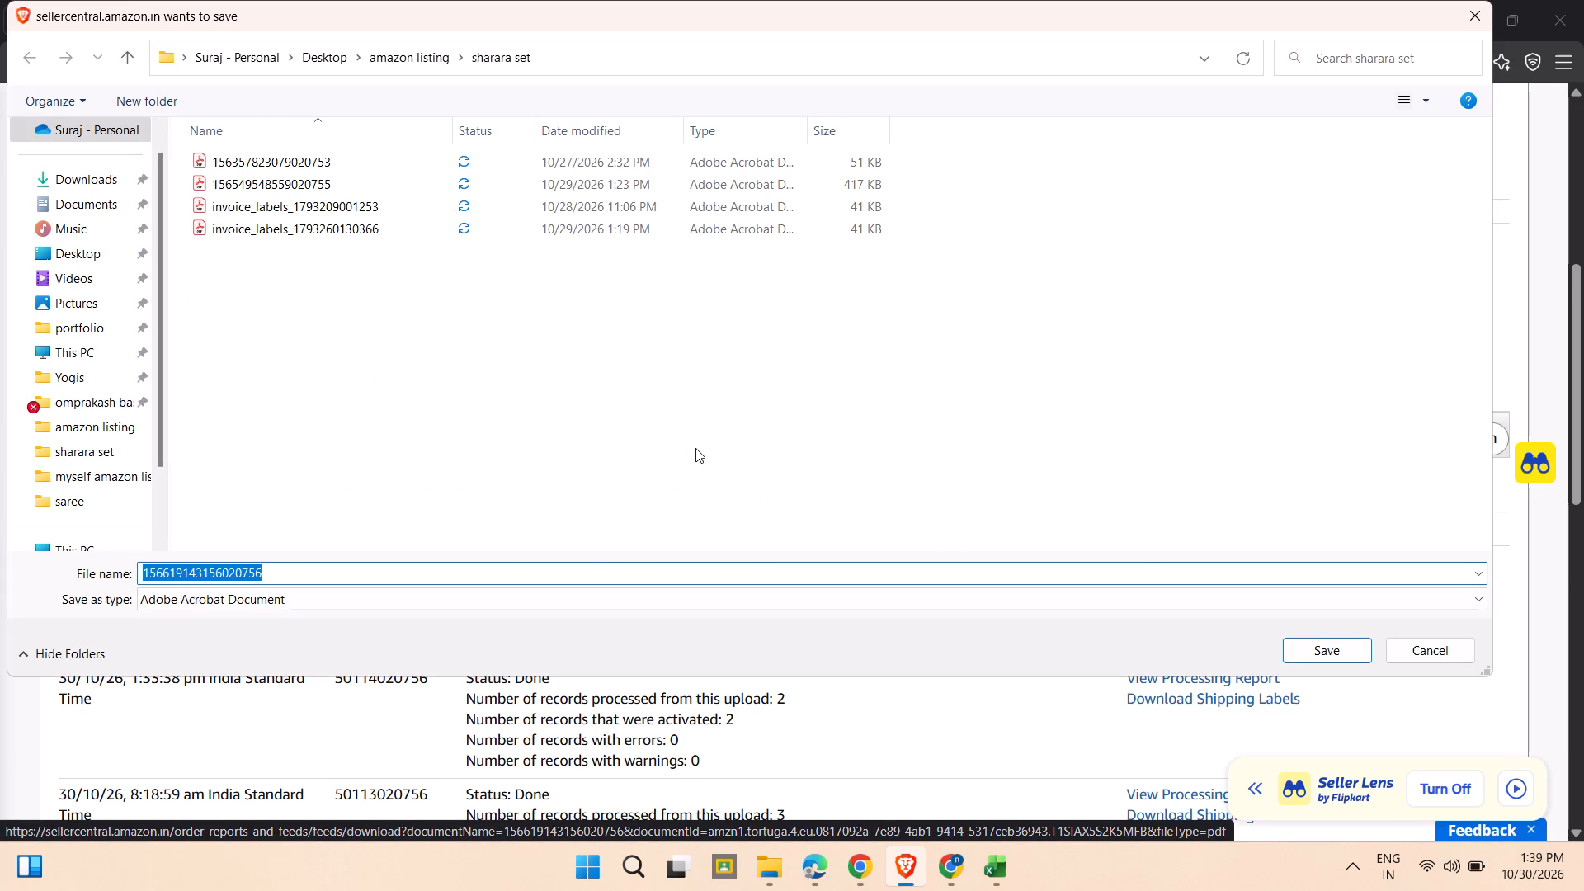
pyautogui.click(1322, 645)
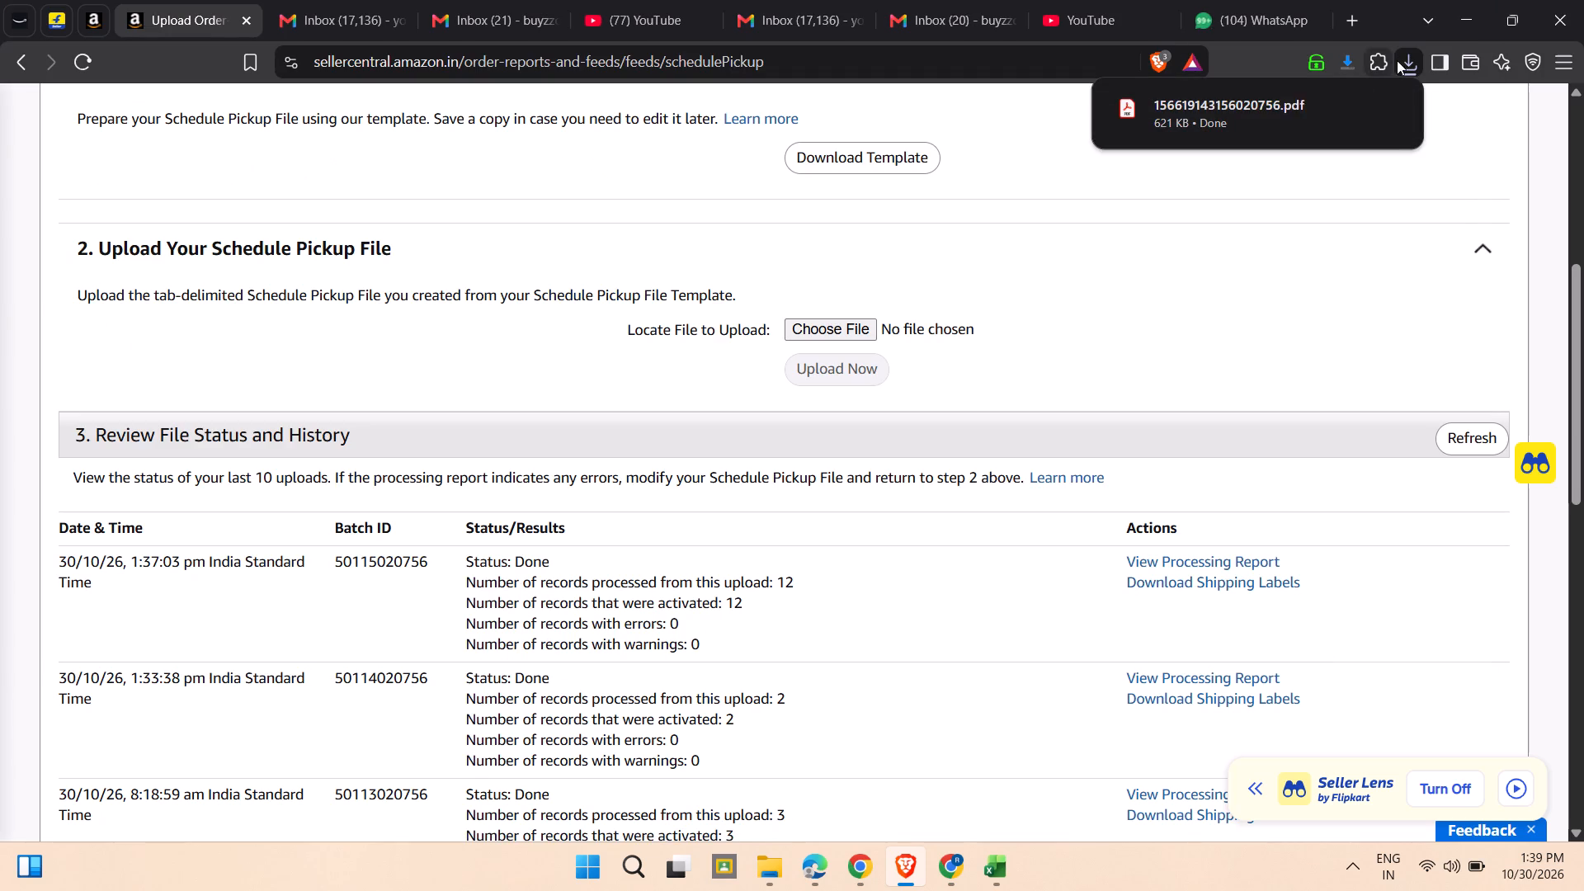
# Open the downloaded shipping labels PDF and print all pages, two pages per sheet at a custom scale of 70.
pyautogui.click(1223, 102)
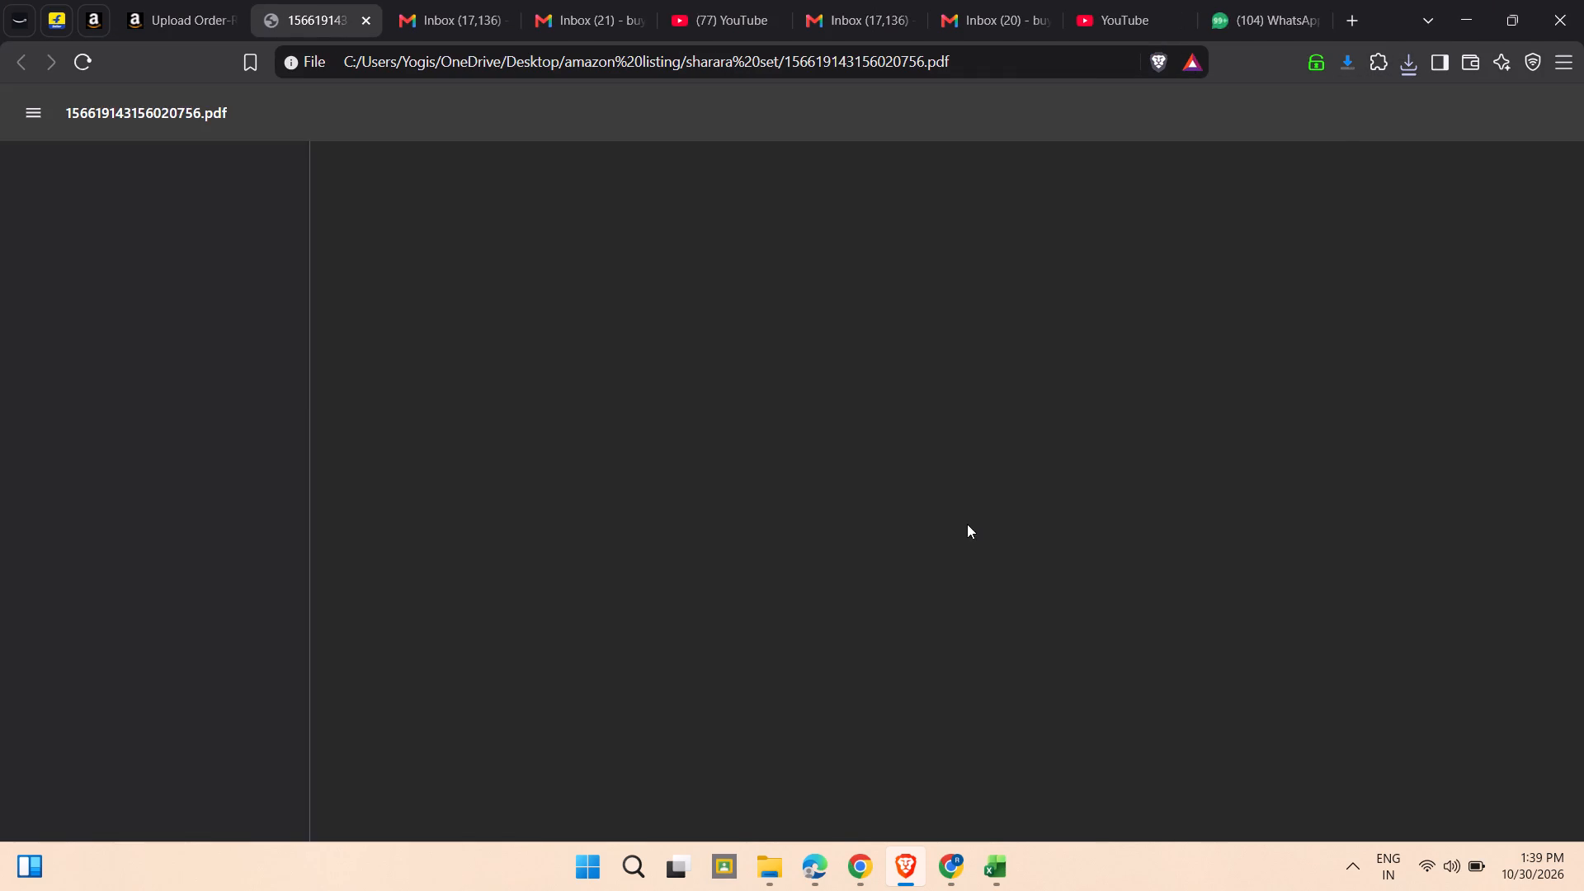
pyautogui.scroll(-8, 874, 606)
pyautogui.scroll(10, 874, 606)
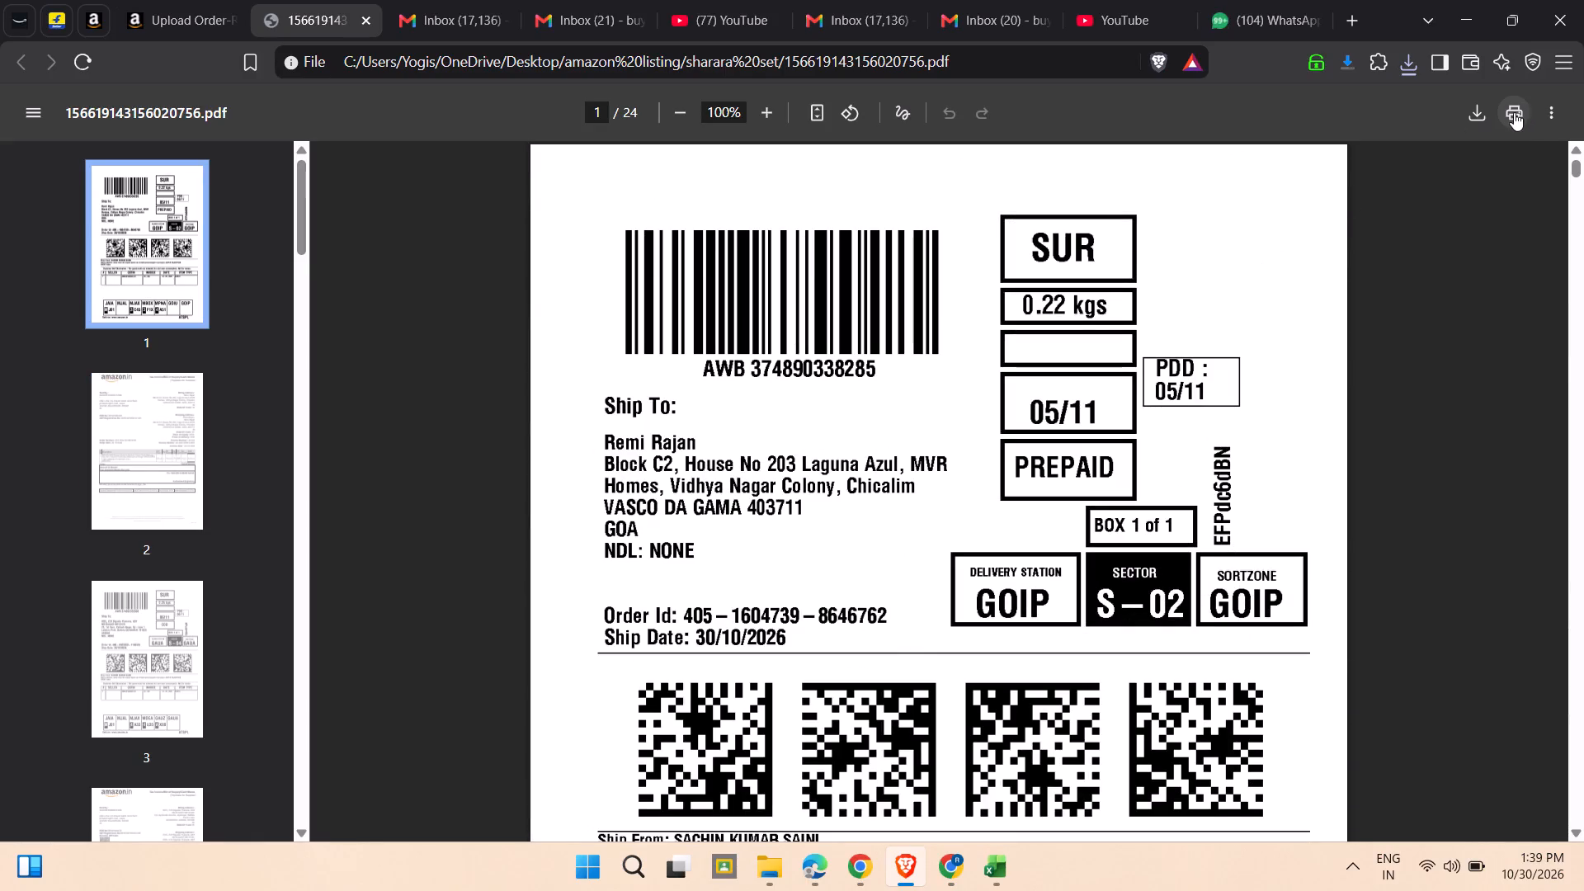
pyautogui.click(1514, 112)
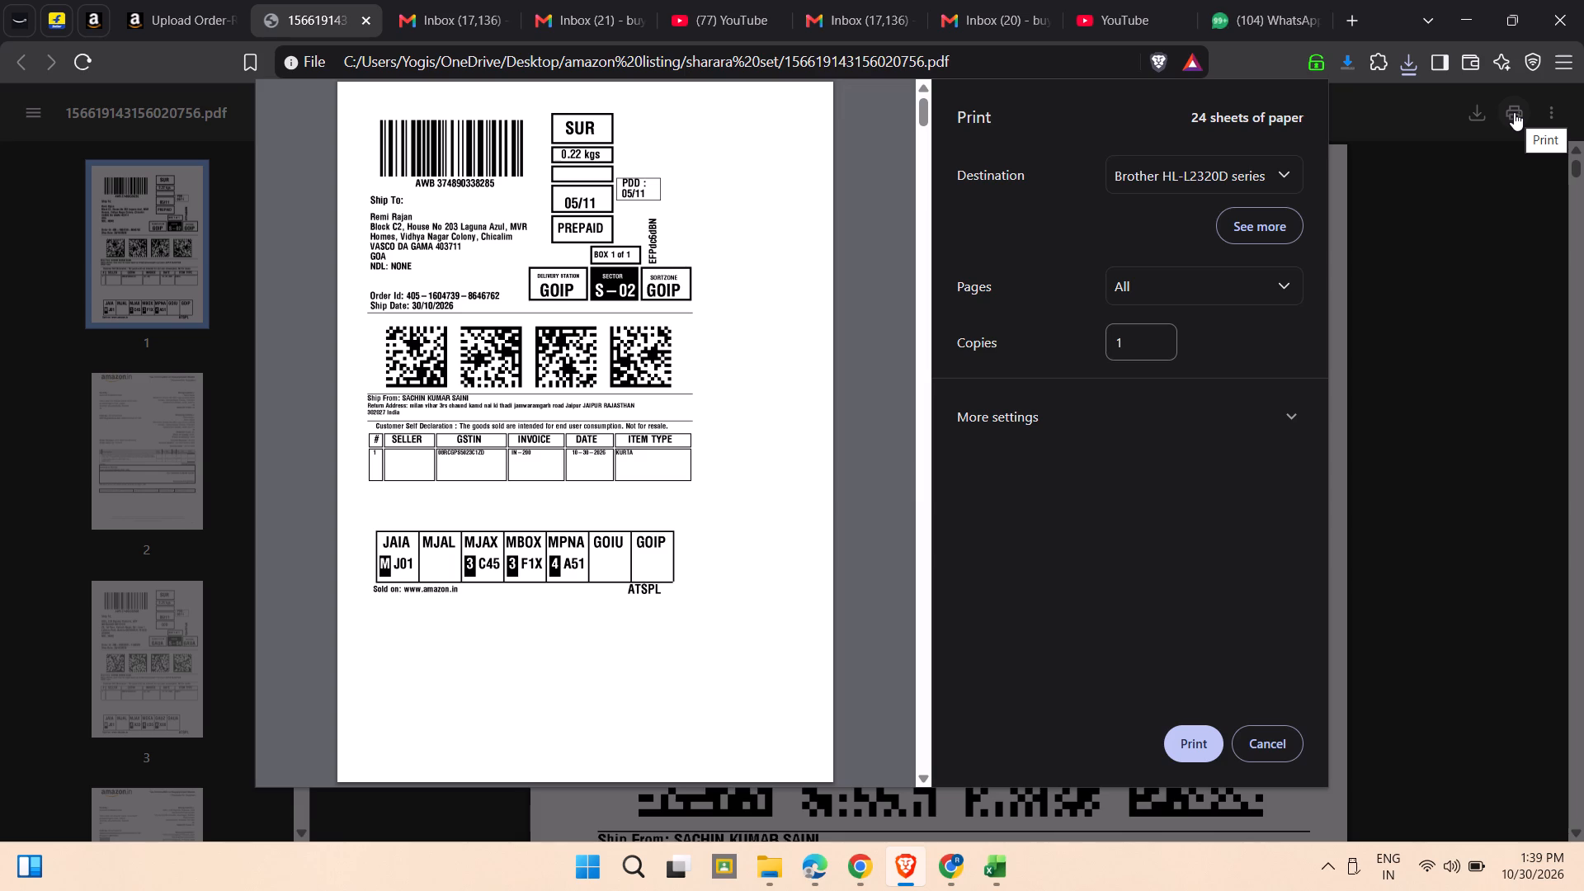
pyautogui.click(979, 415)
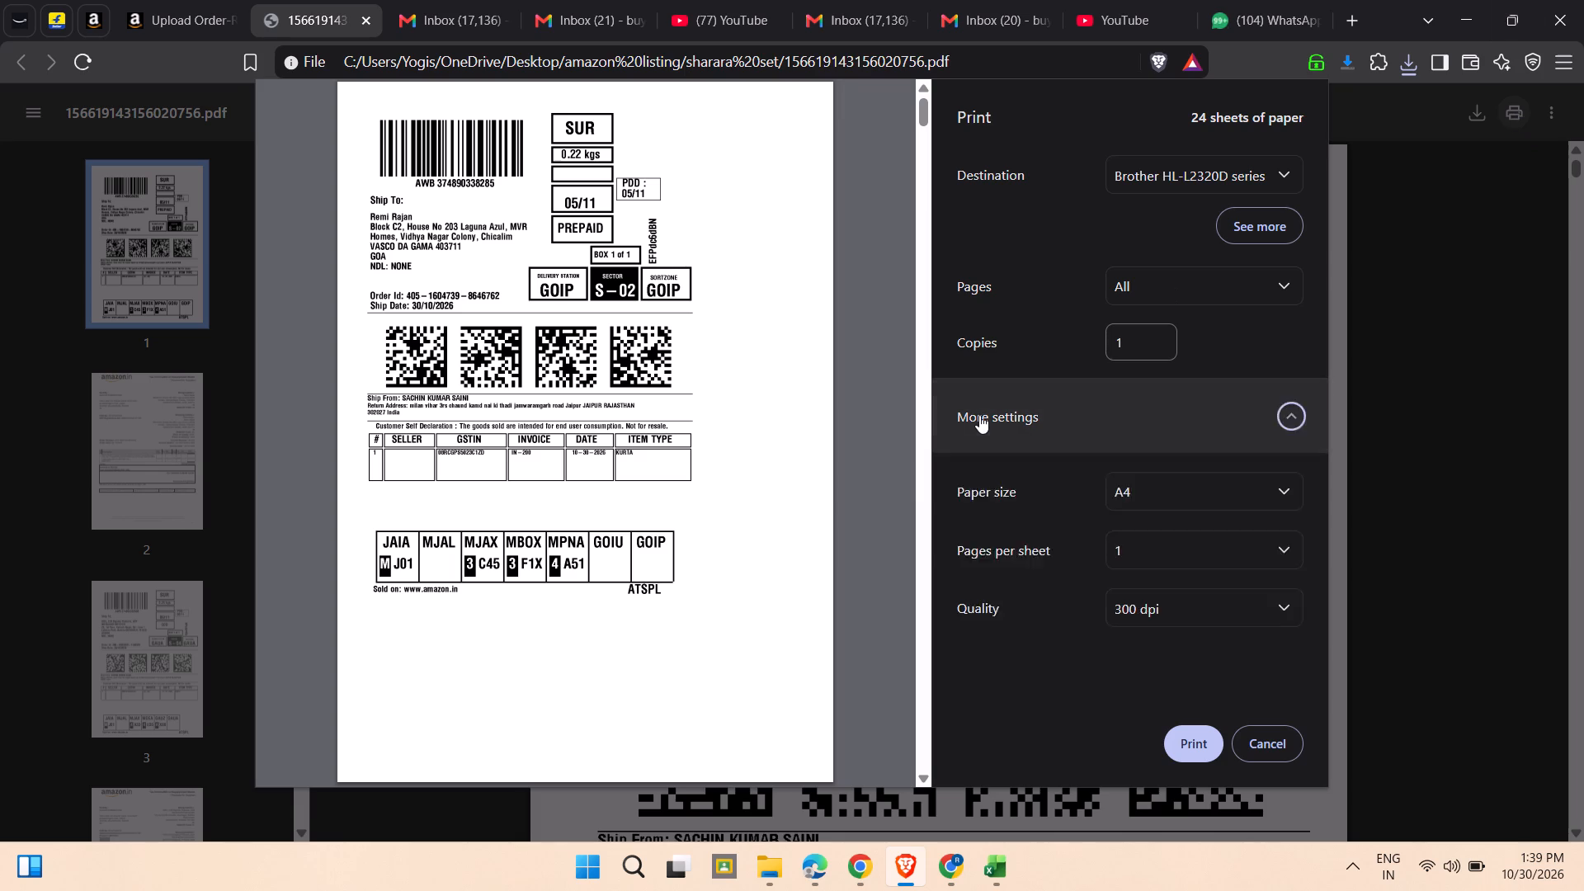
pyautogui.scroll(-2, 1008, 563)
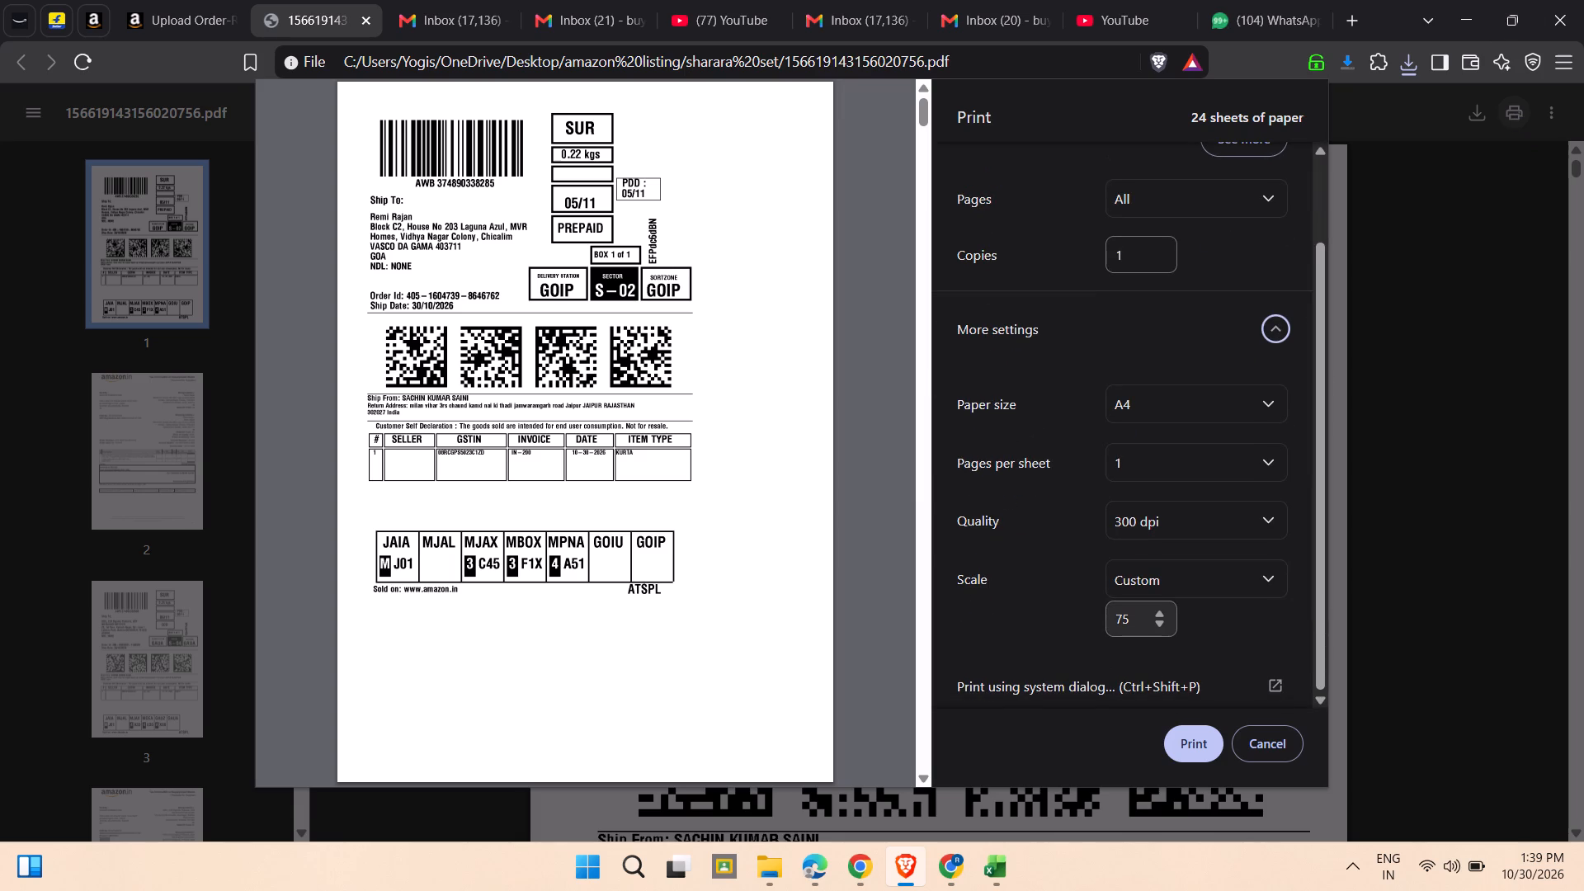
pyautogui.click(1136, 461)
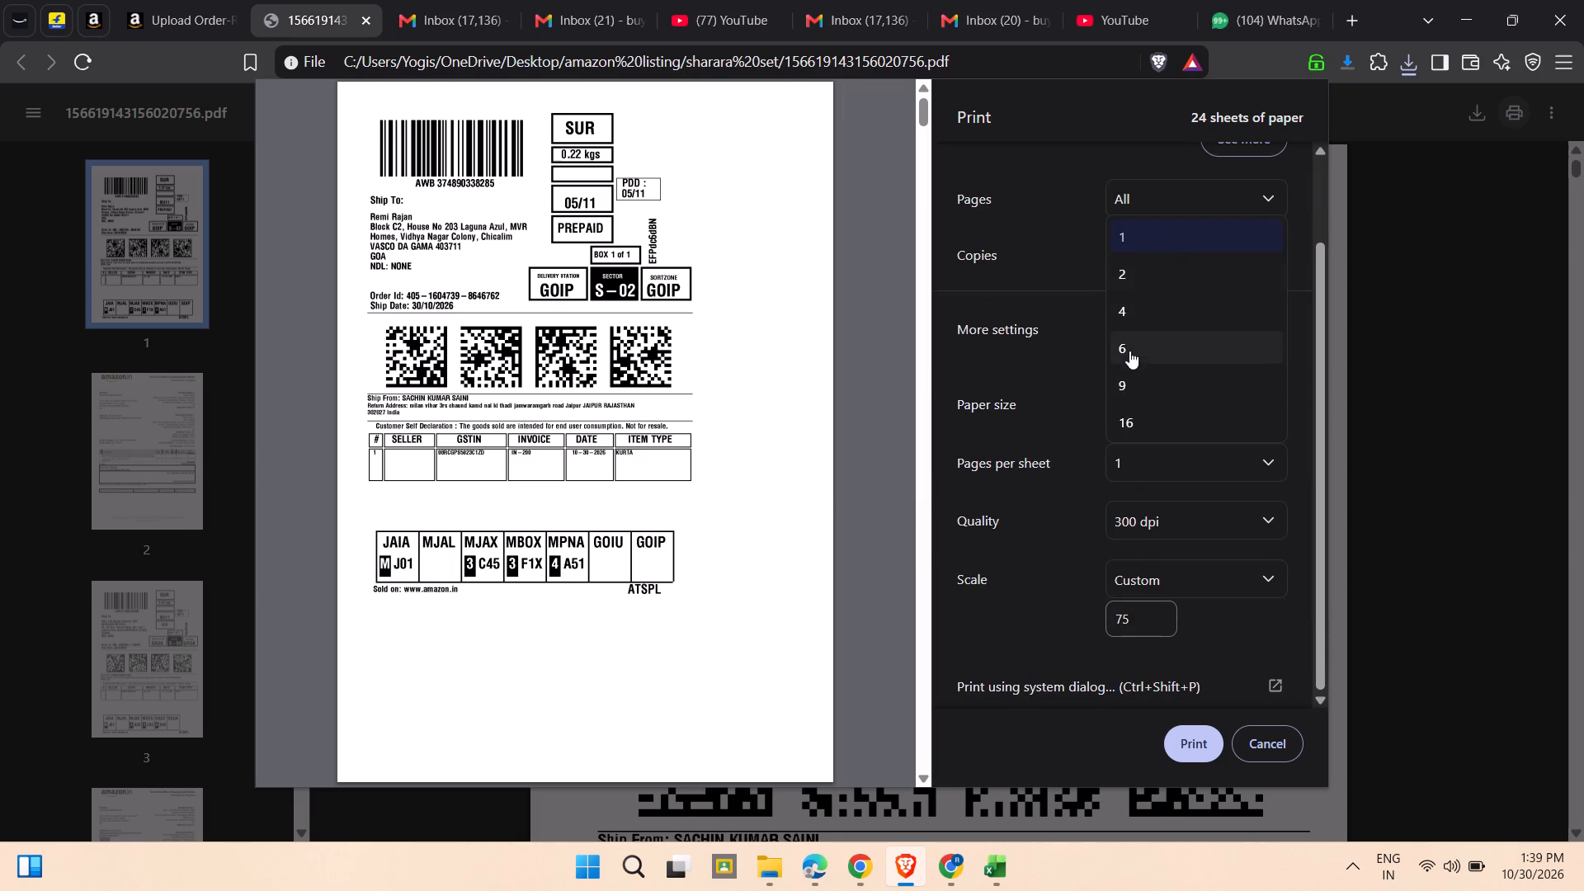
pyautogui.click(1134, 280)
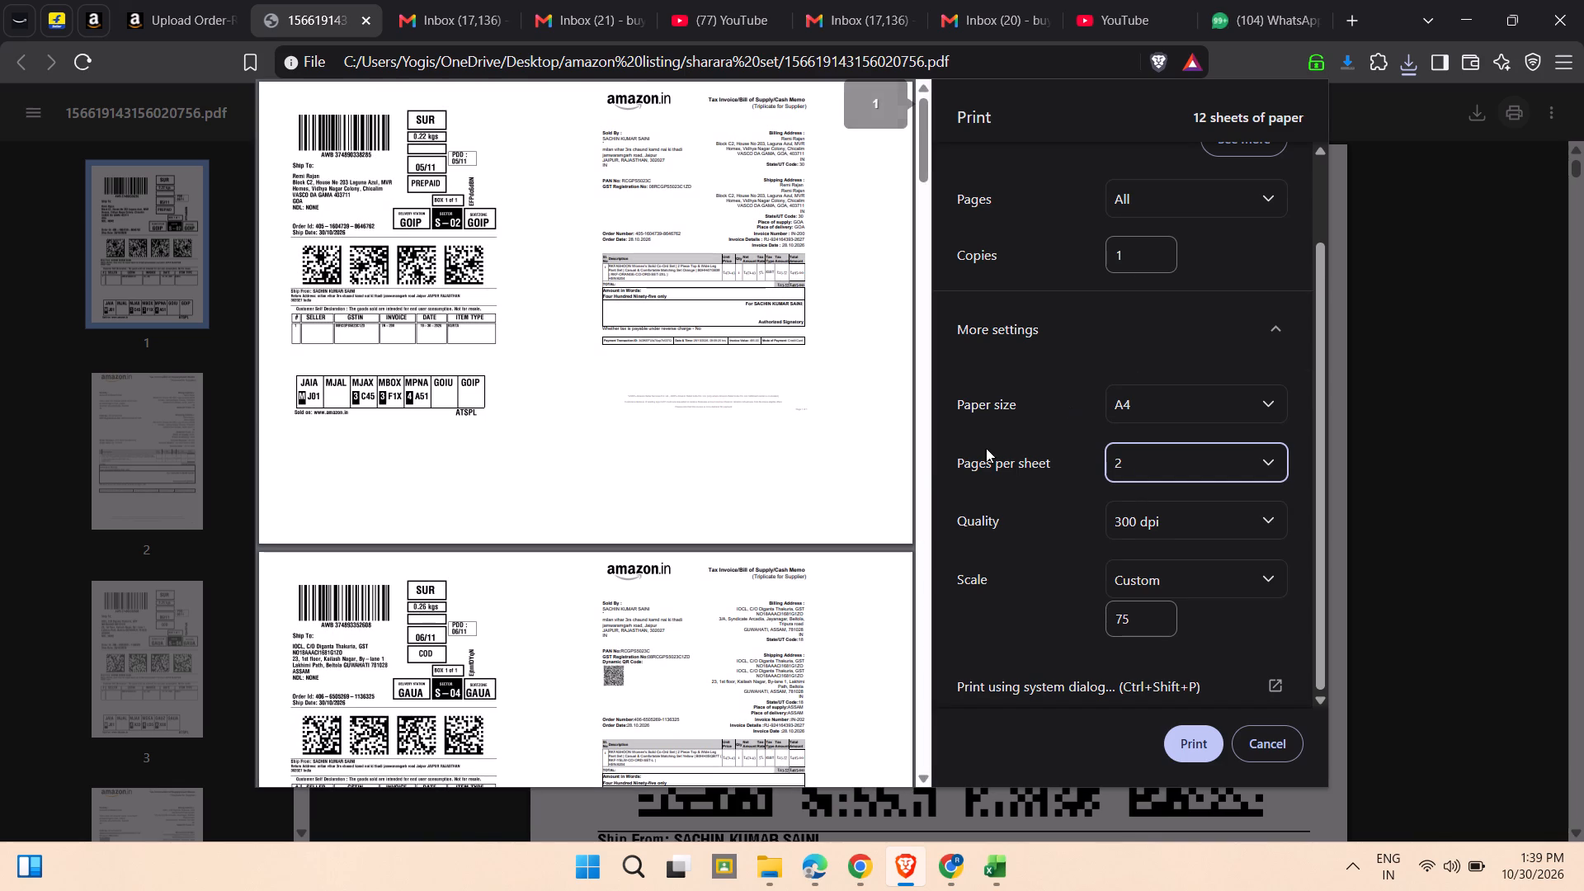
pyautogui.click(1139, 619)
pyautogui.press('BackSpace')
pyautogui.press('0')
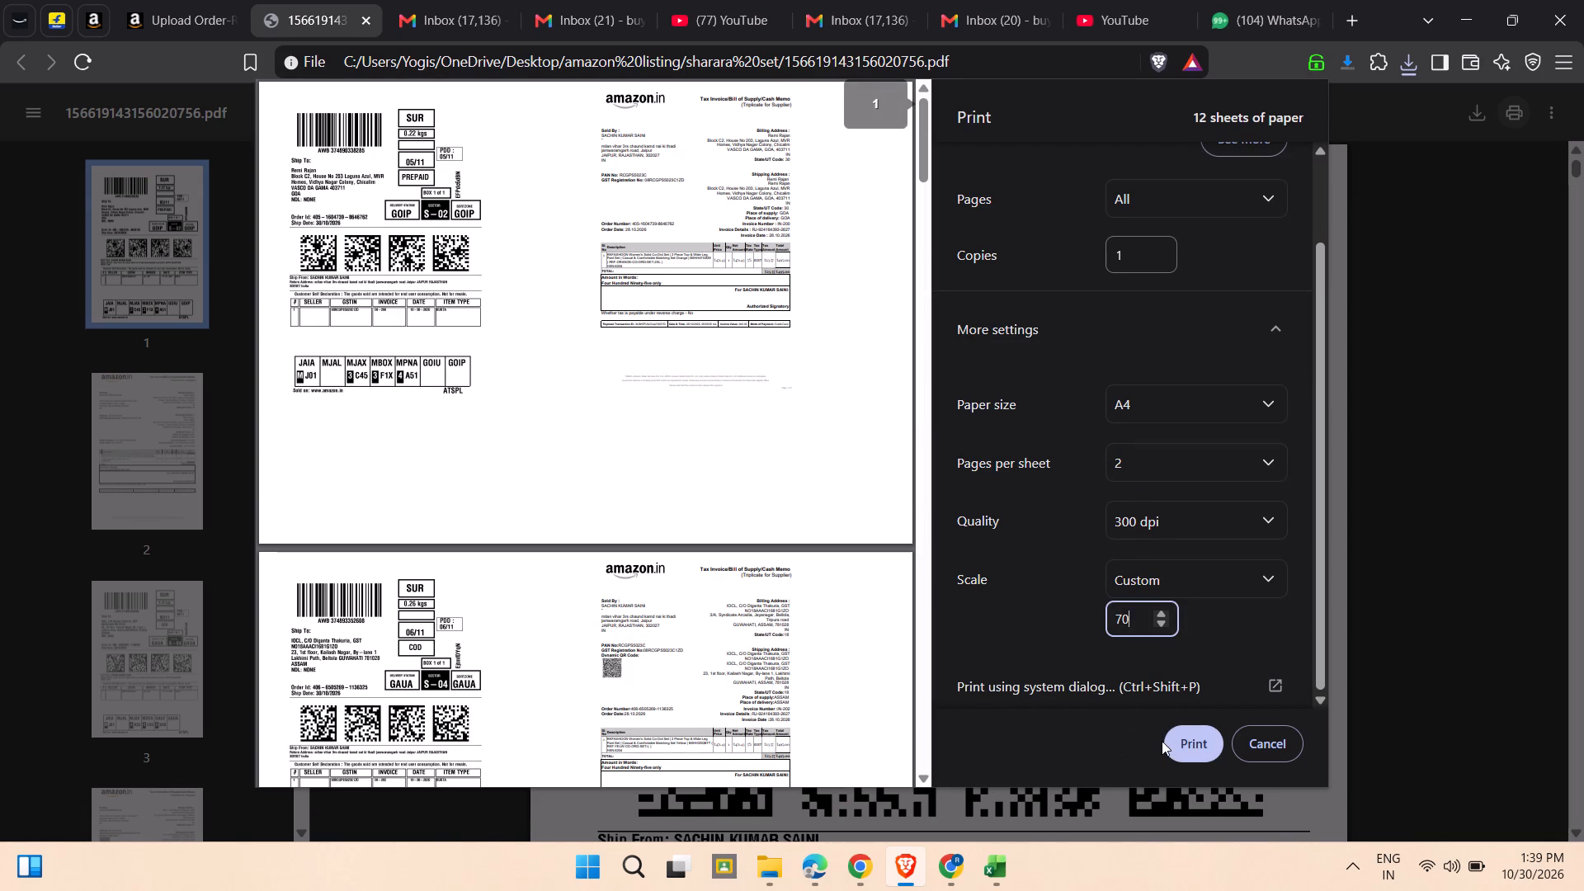
pyautogui.click(1178, 745)
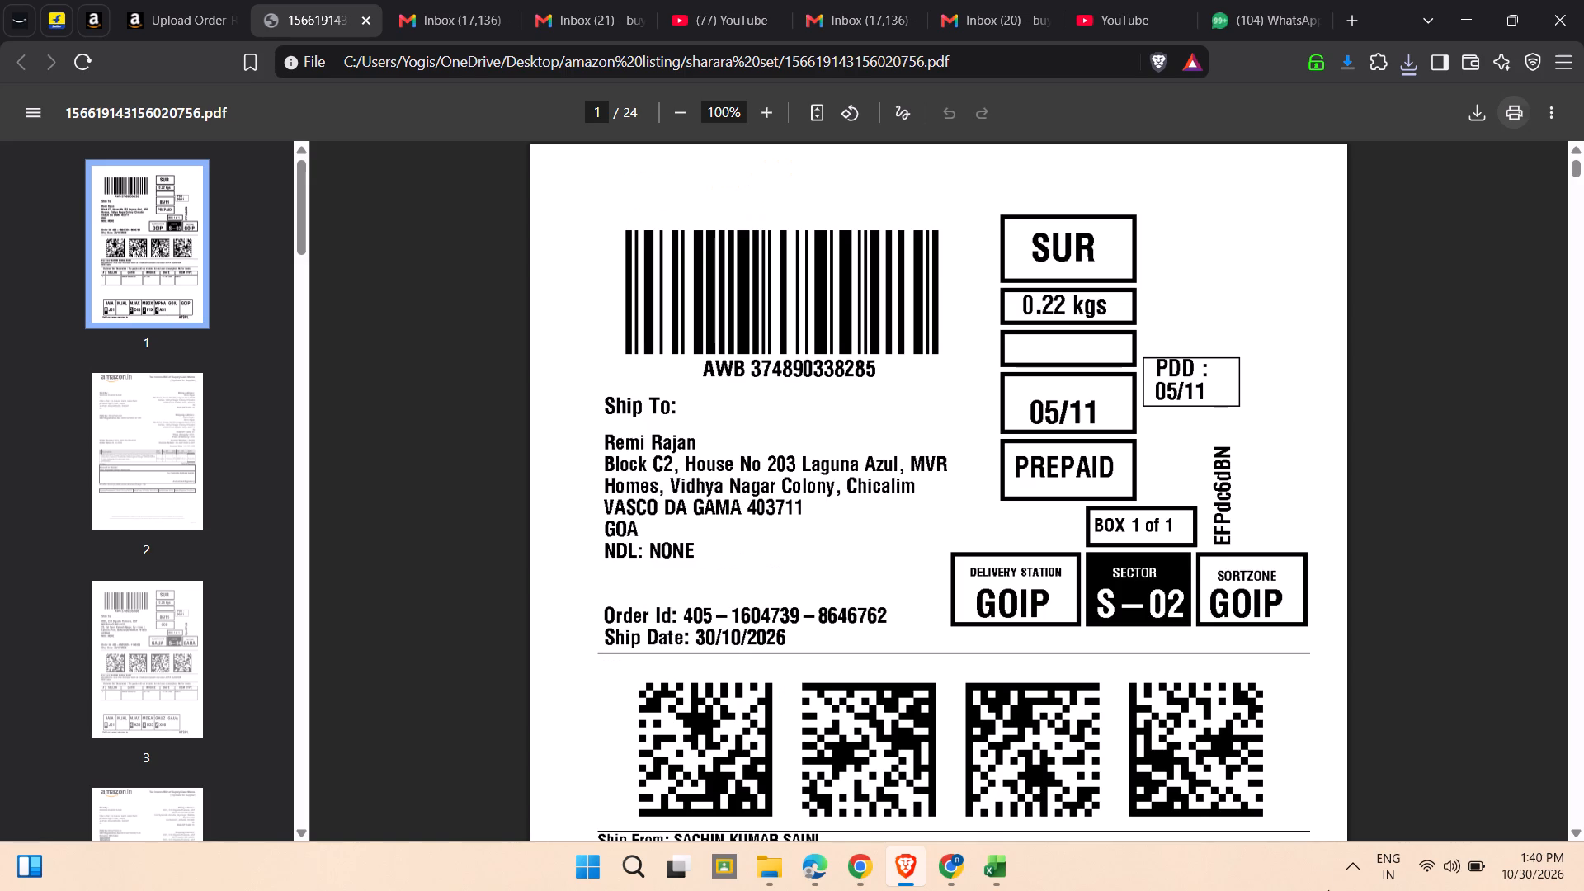
# Check the printer's status from the hidden system tray items.
pyautogui.click(1349, 868)
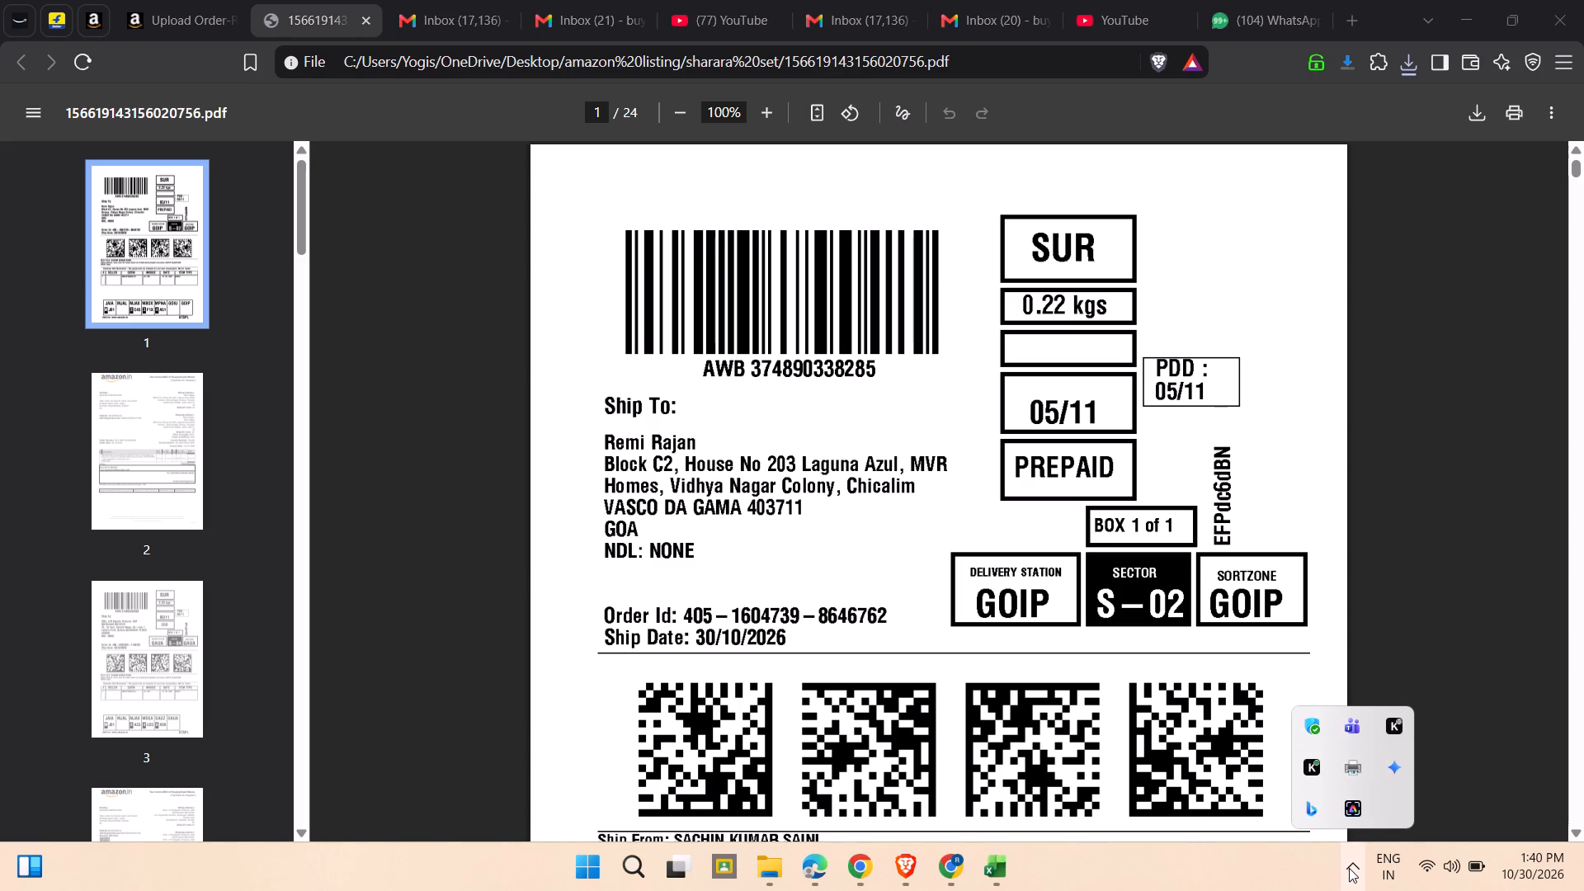
pyautogui.click(1348, 761)
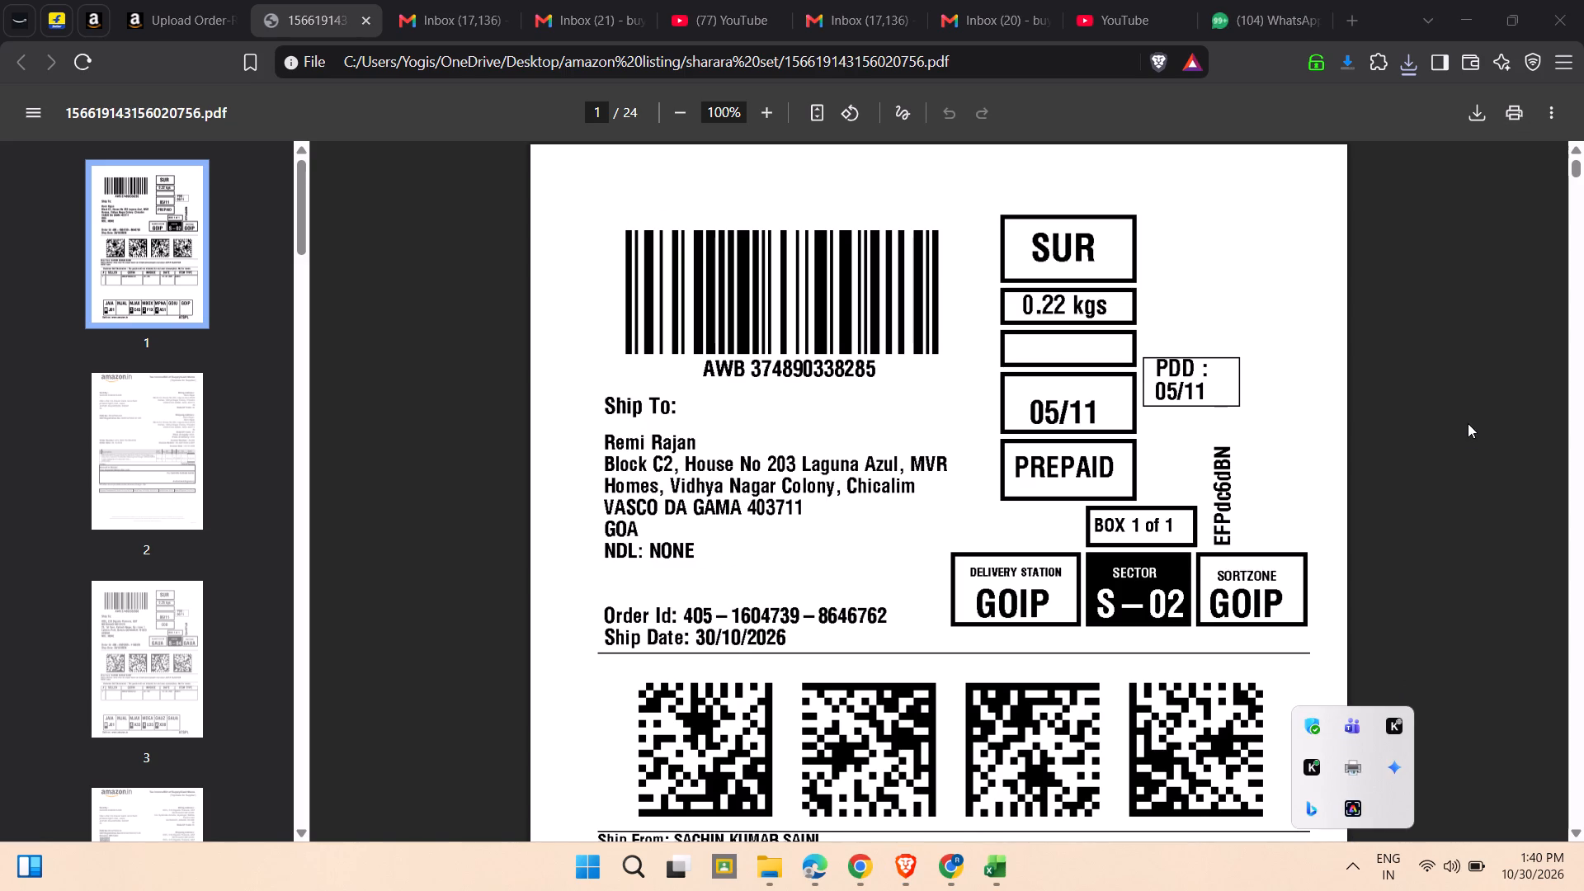